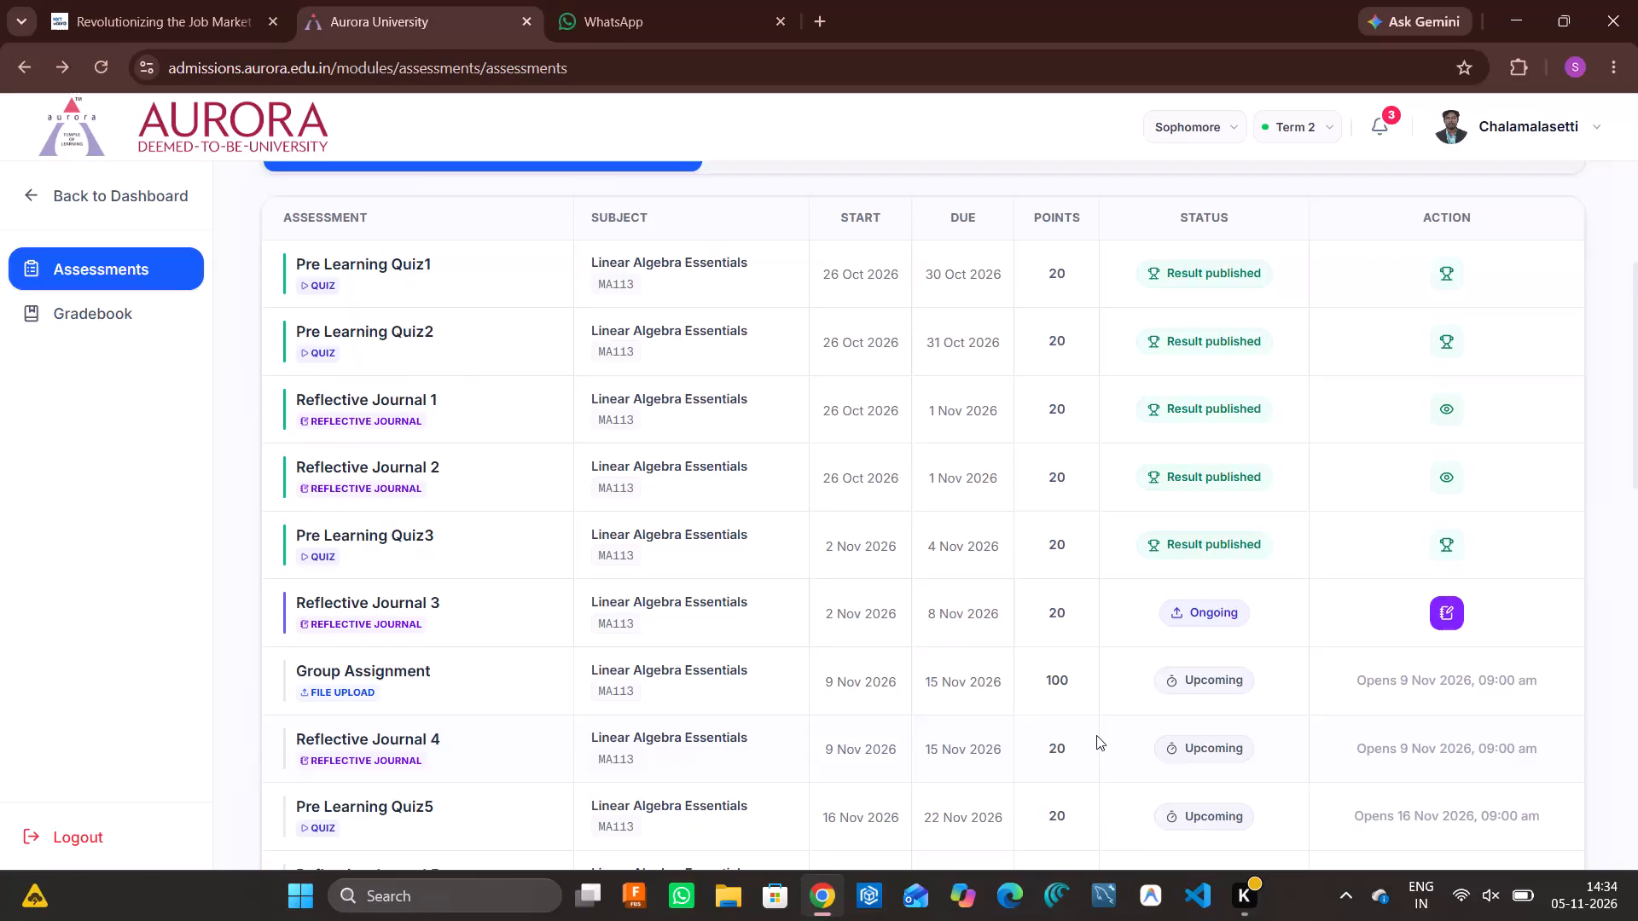
Switch to the learning course page and go to slide 21 of the Determinants and Inverses presentation.
scroll(1096, 735, "up", 4)
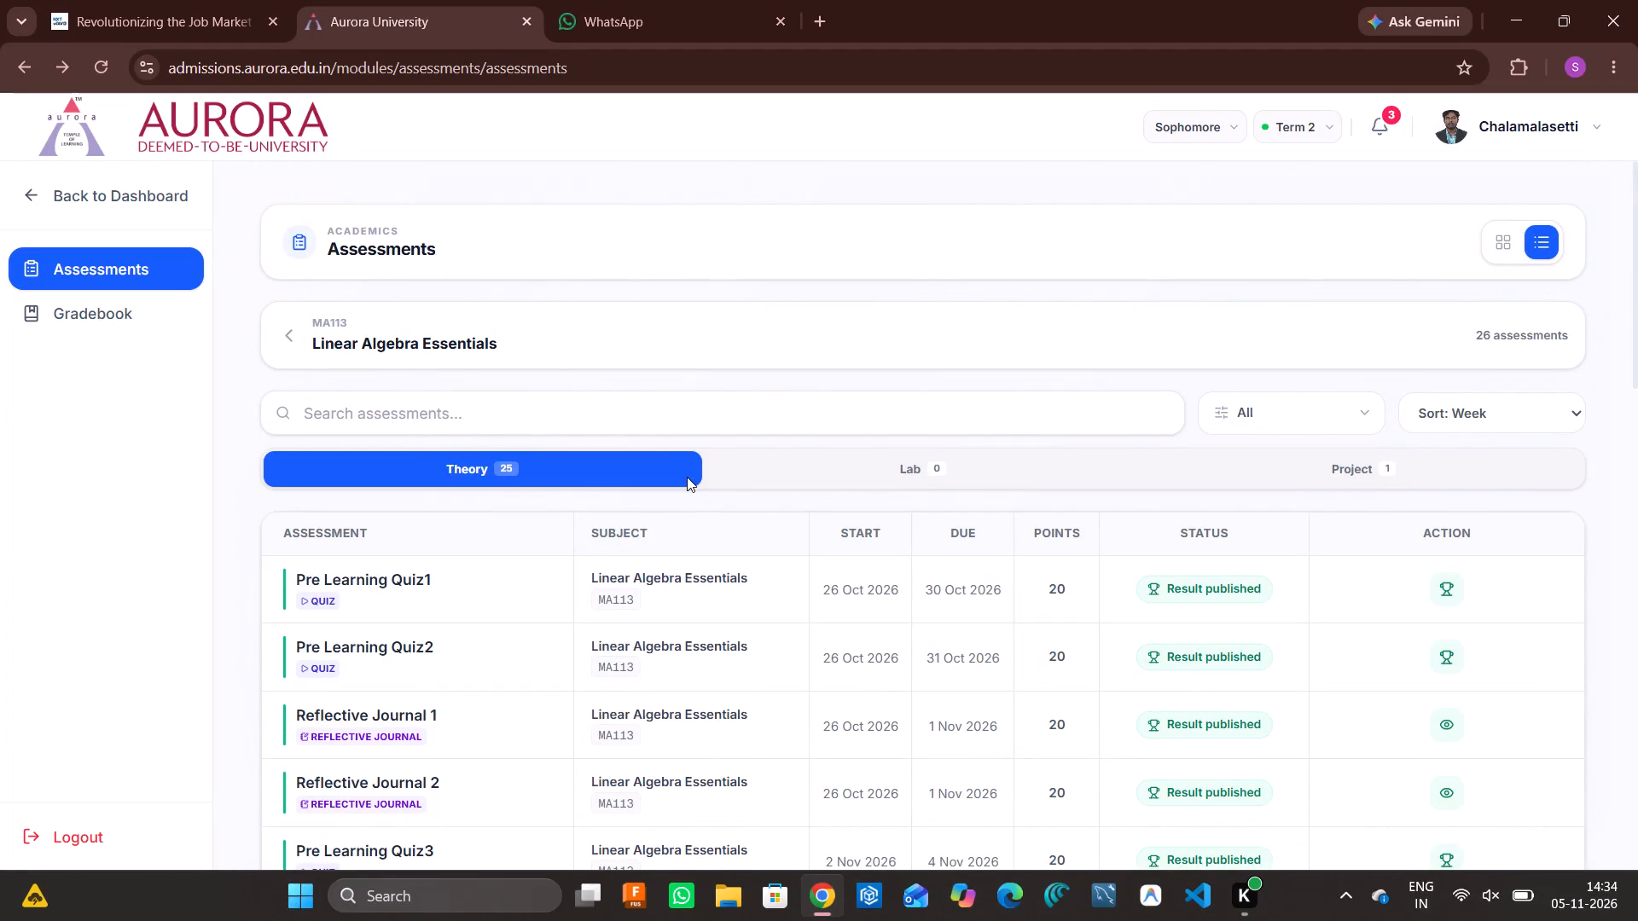
left_click(204, 2)
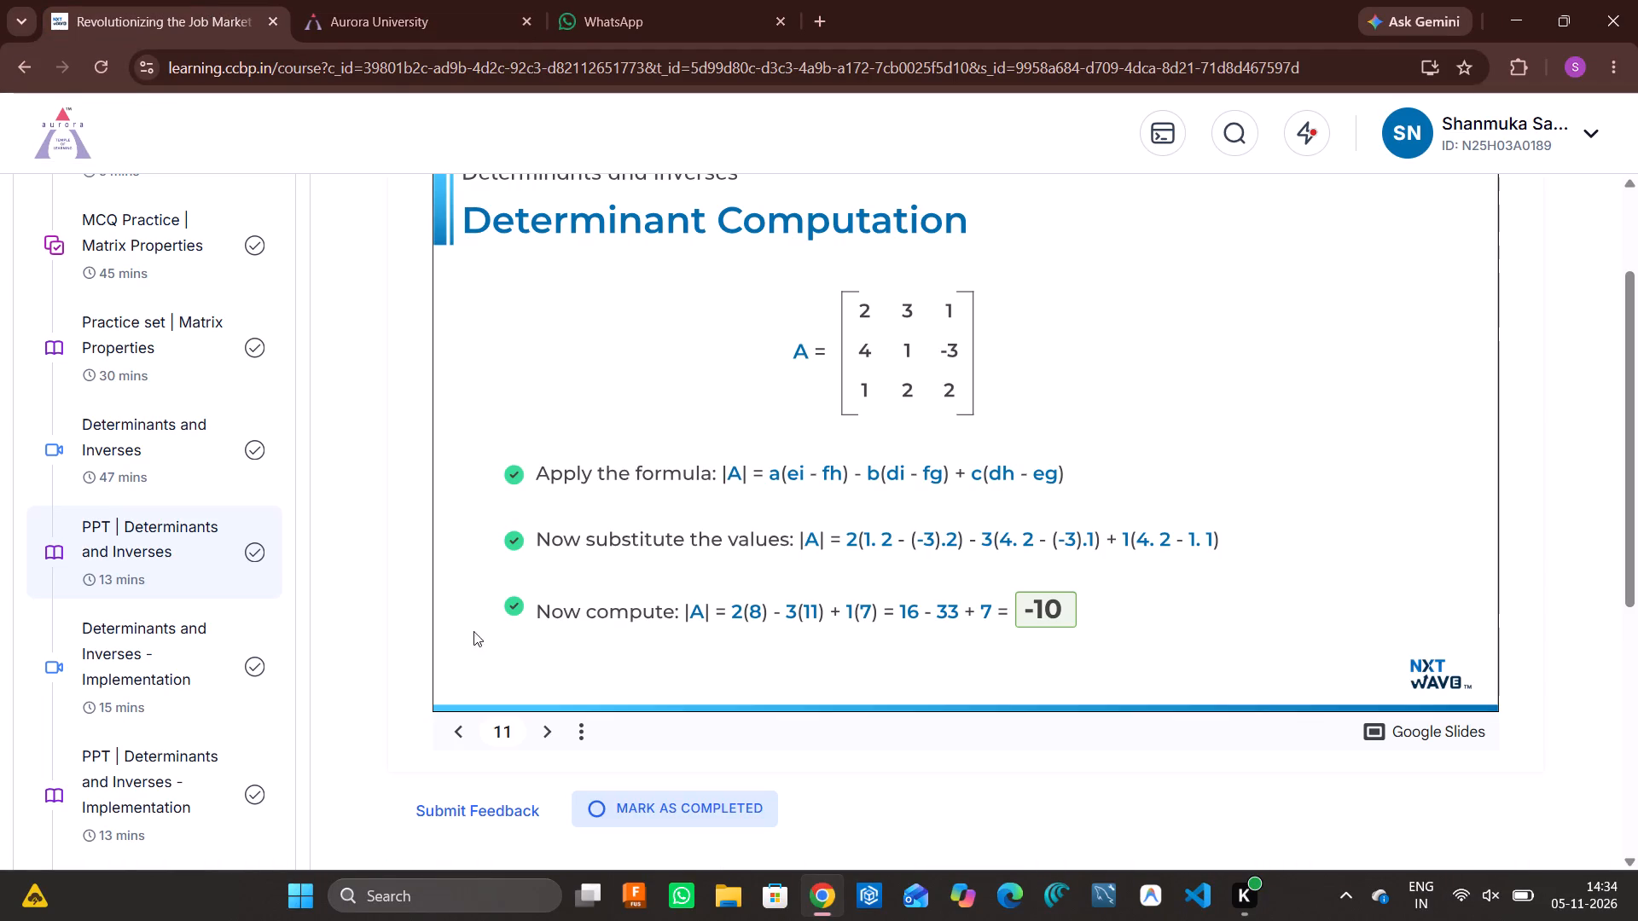
left_click(497, 719)
scroll(560, 588, "down", 1)
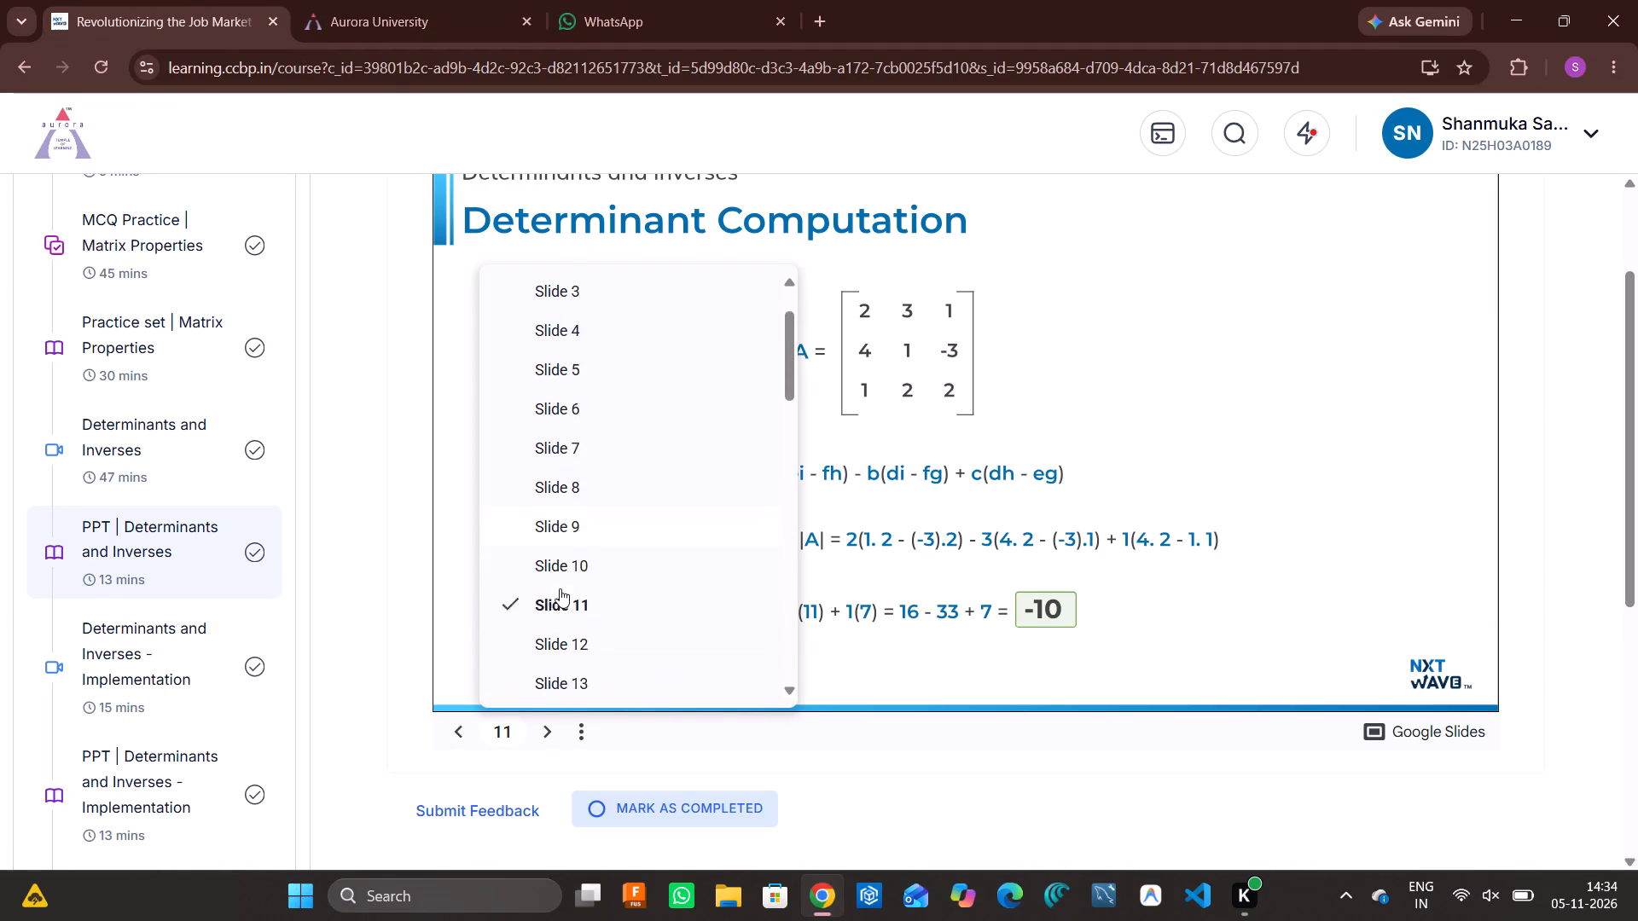
scroll(560, 588, "down", 6)
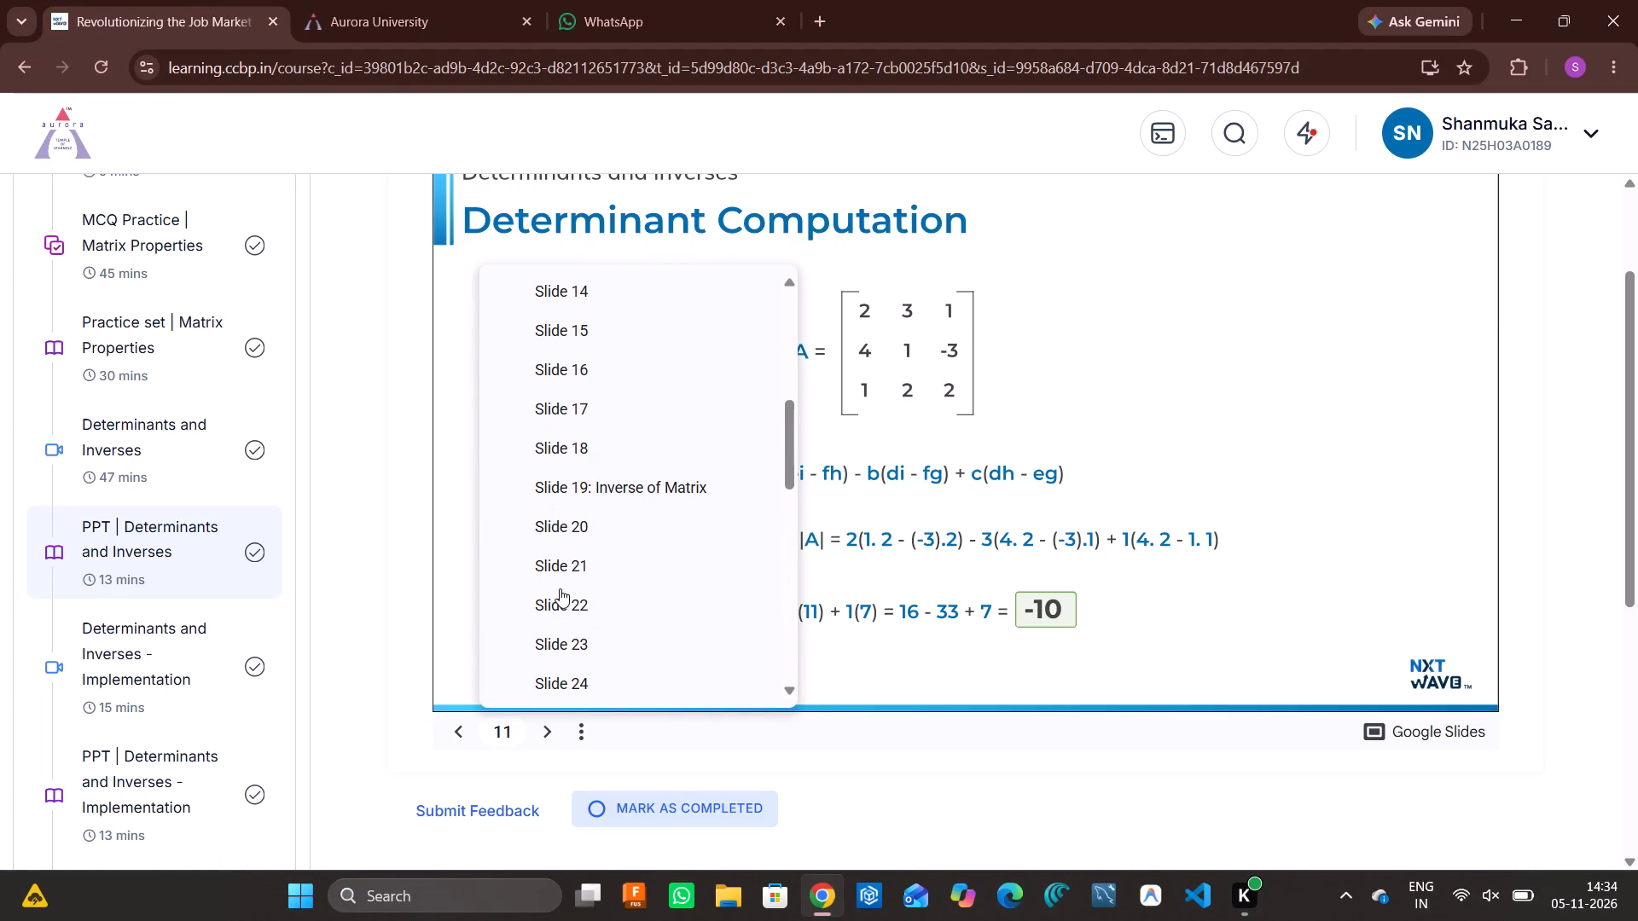
scroll(558, 611, "up", 1)
left_click(558, 611)
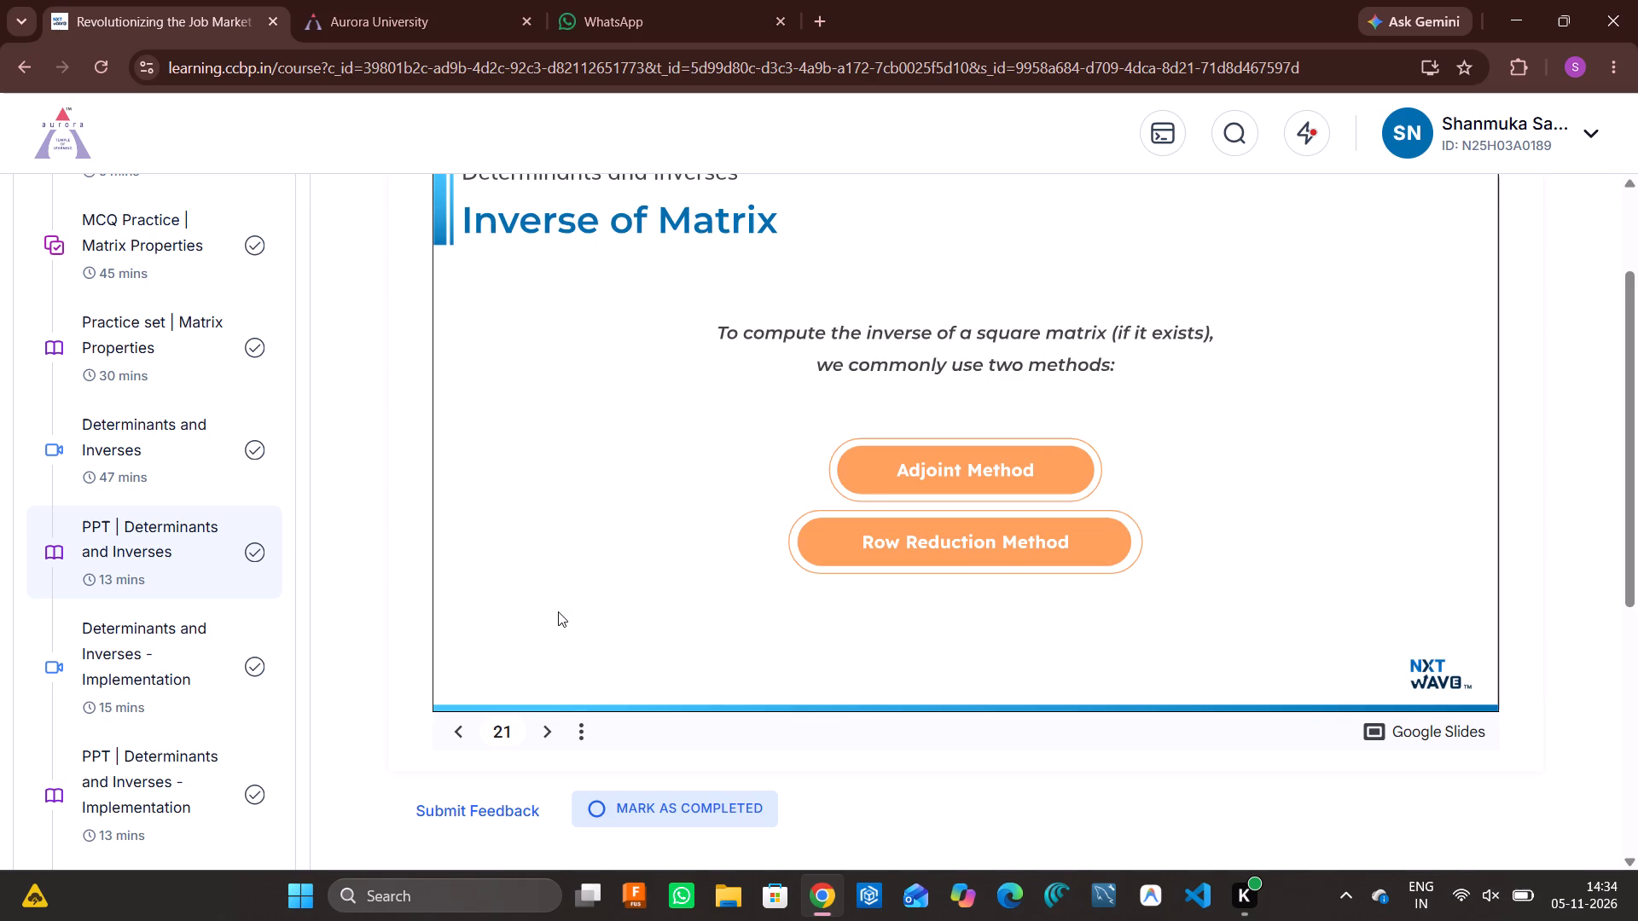
scroll(558, 611, "down", 1)
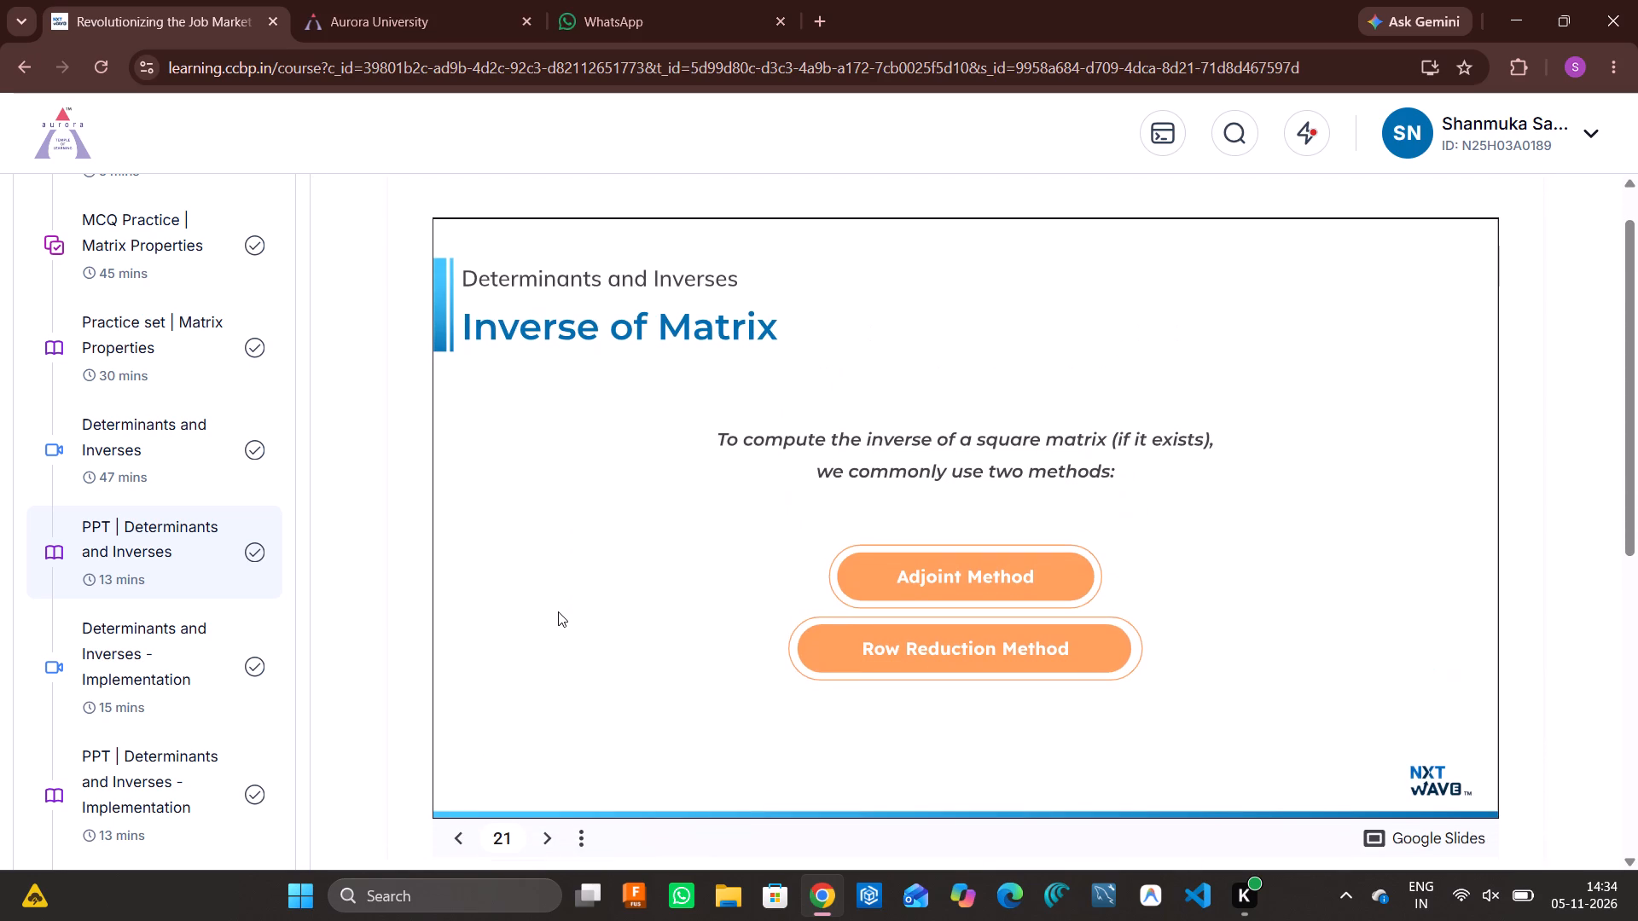
Return to the Aurora University assessments and open the details of Reflective Journal 3 for Linear Algebra Essentials.
left_click(444, 0)
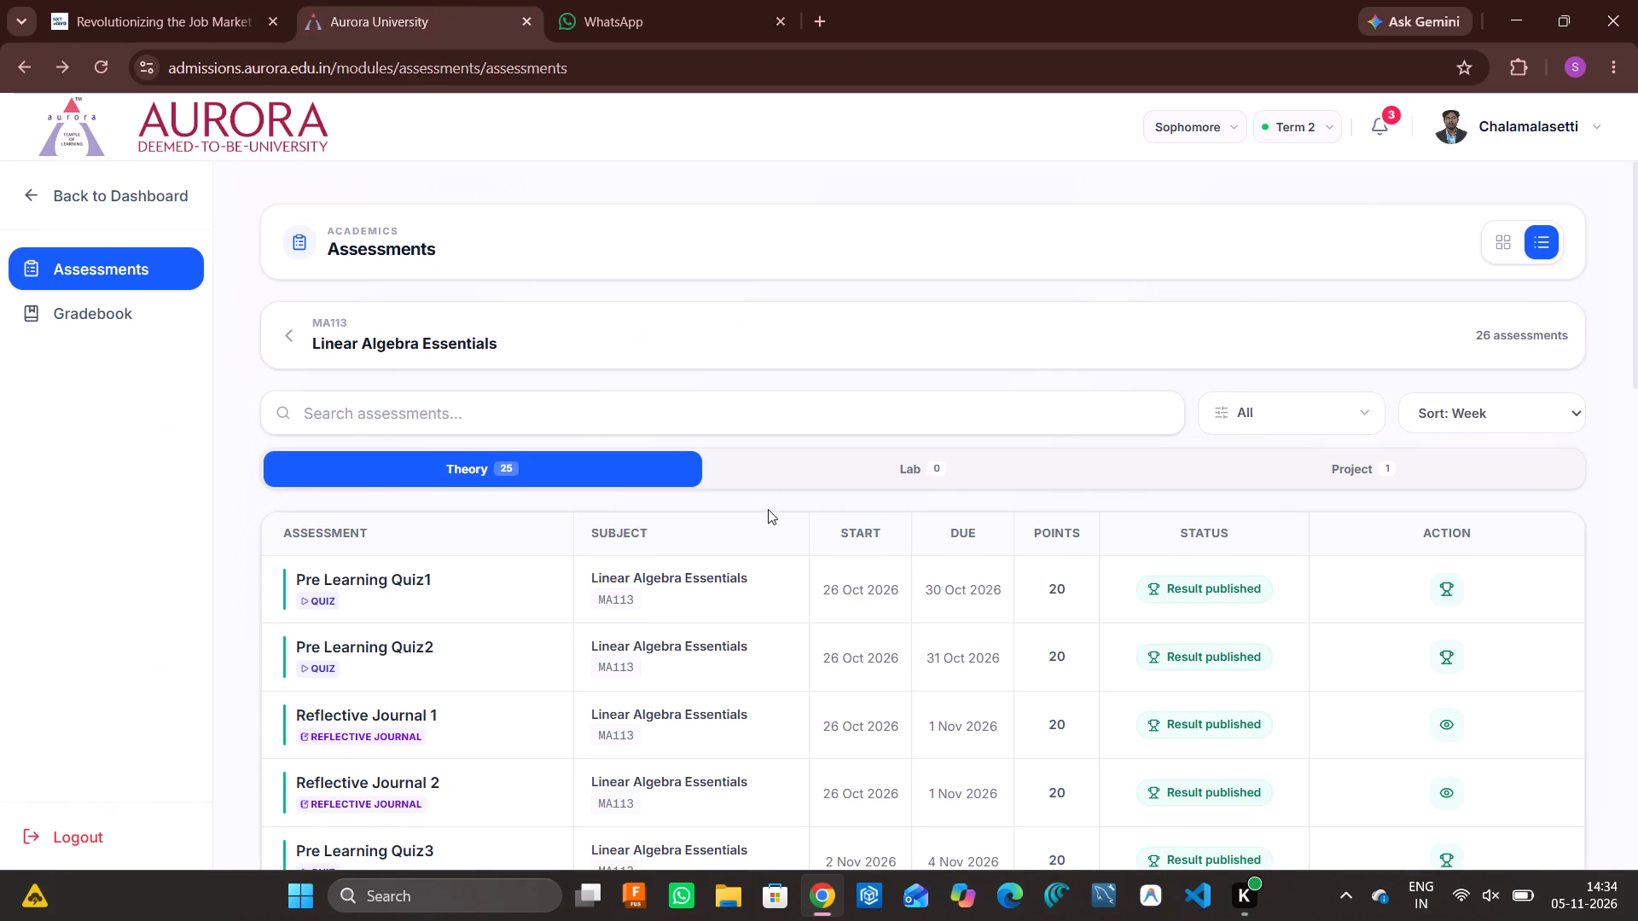
scroll(768, 509, "down", 5)
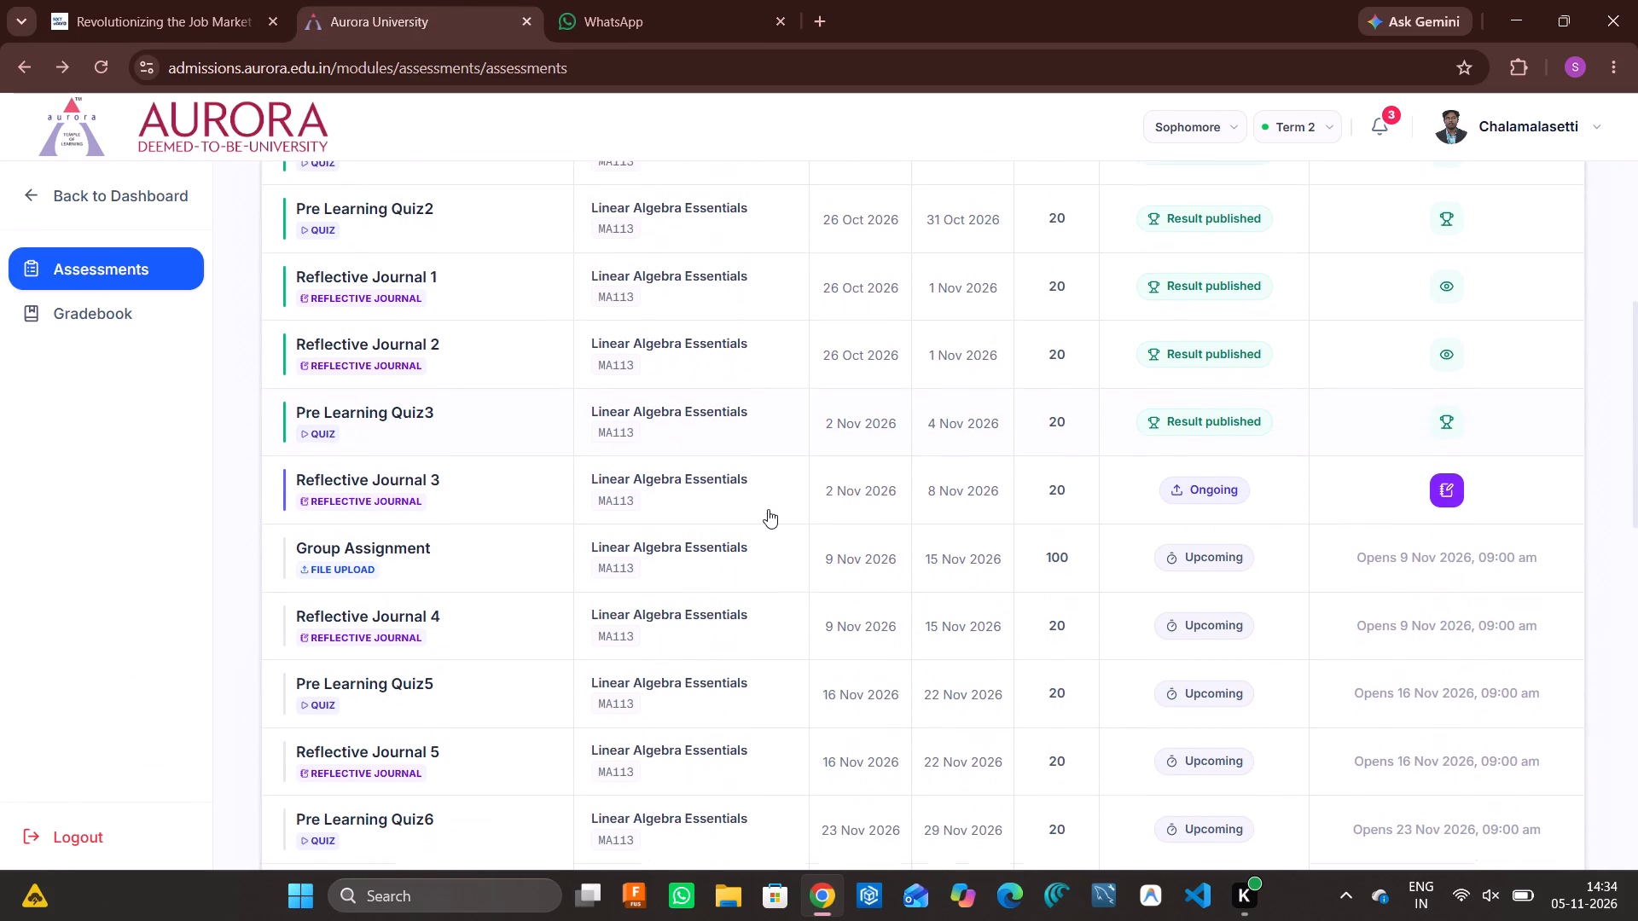
scroll(768, 509, "down", 1)
left_click_drag(580, 469, 734, 484)
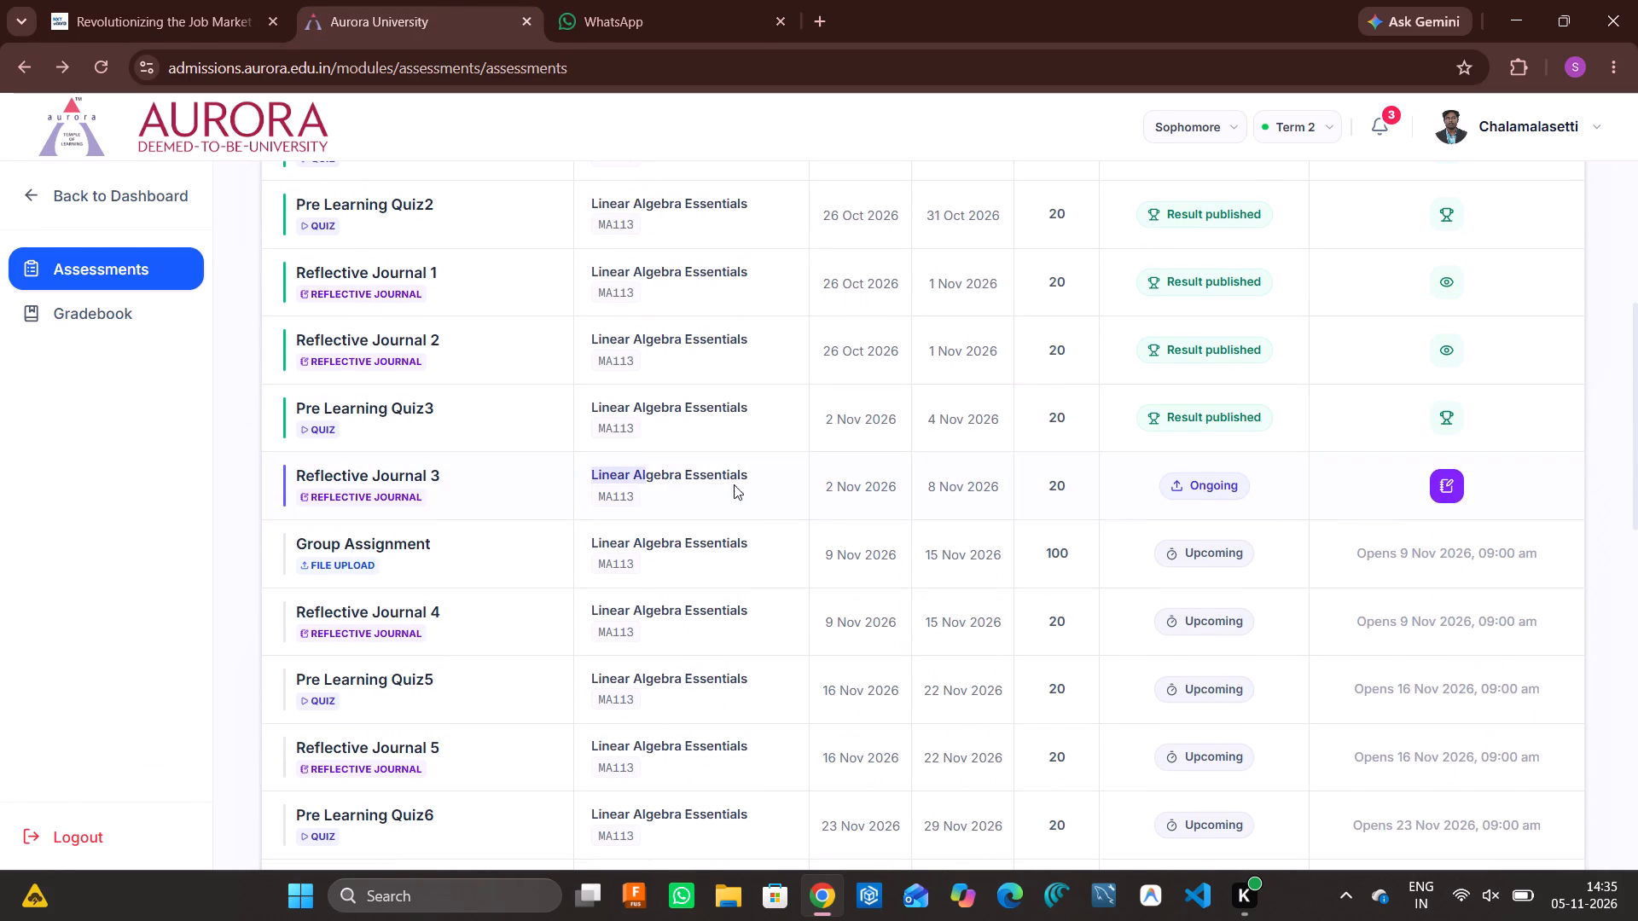
left_click(828, 481)
left_click_drag(828, 481, 1099, 485)
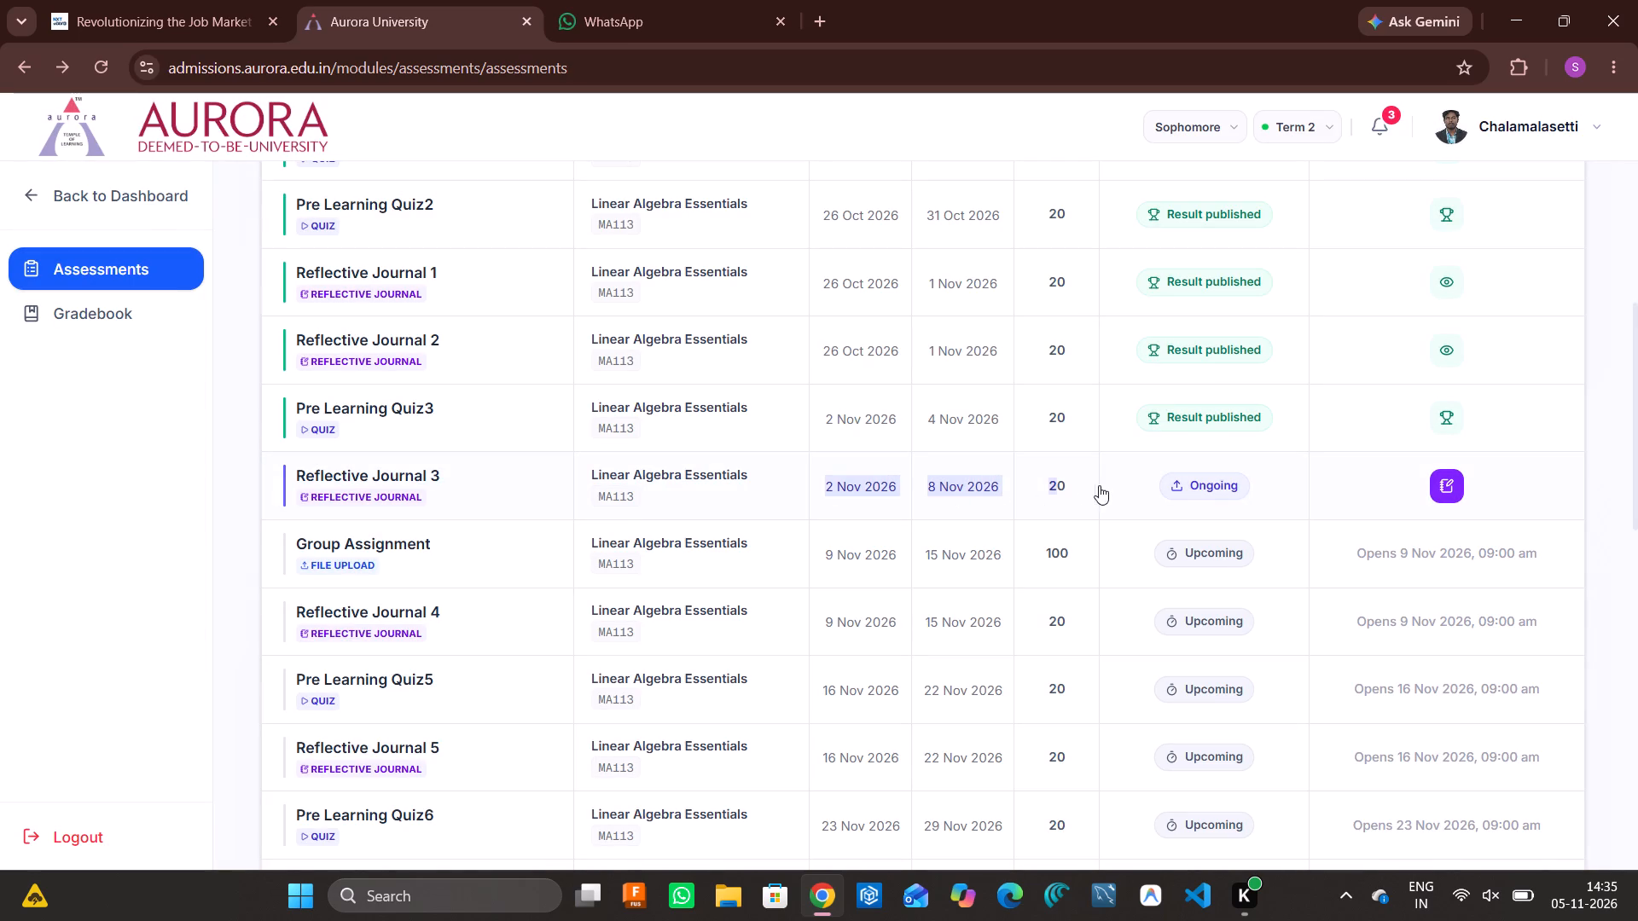
left_click_drag(1099, 485, 996, 481)
left_click(996, 481)
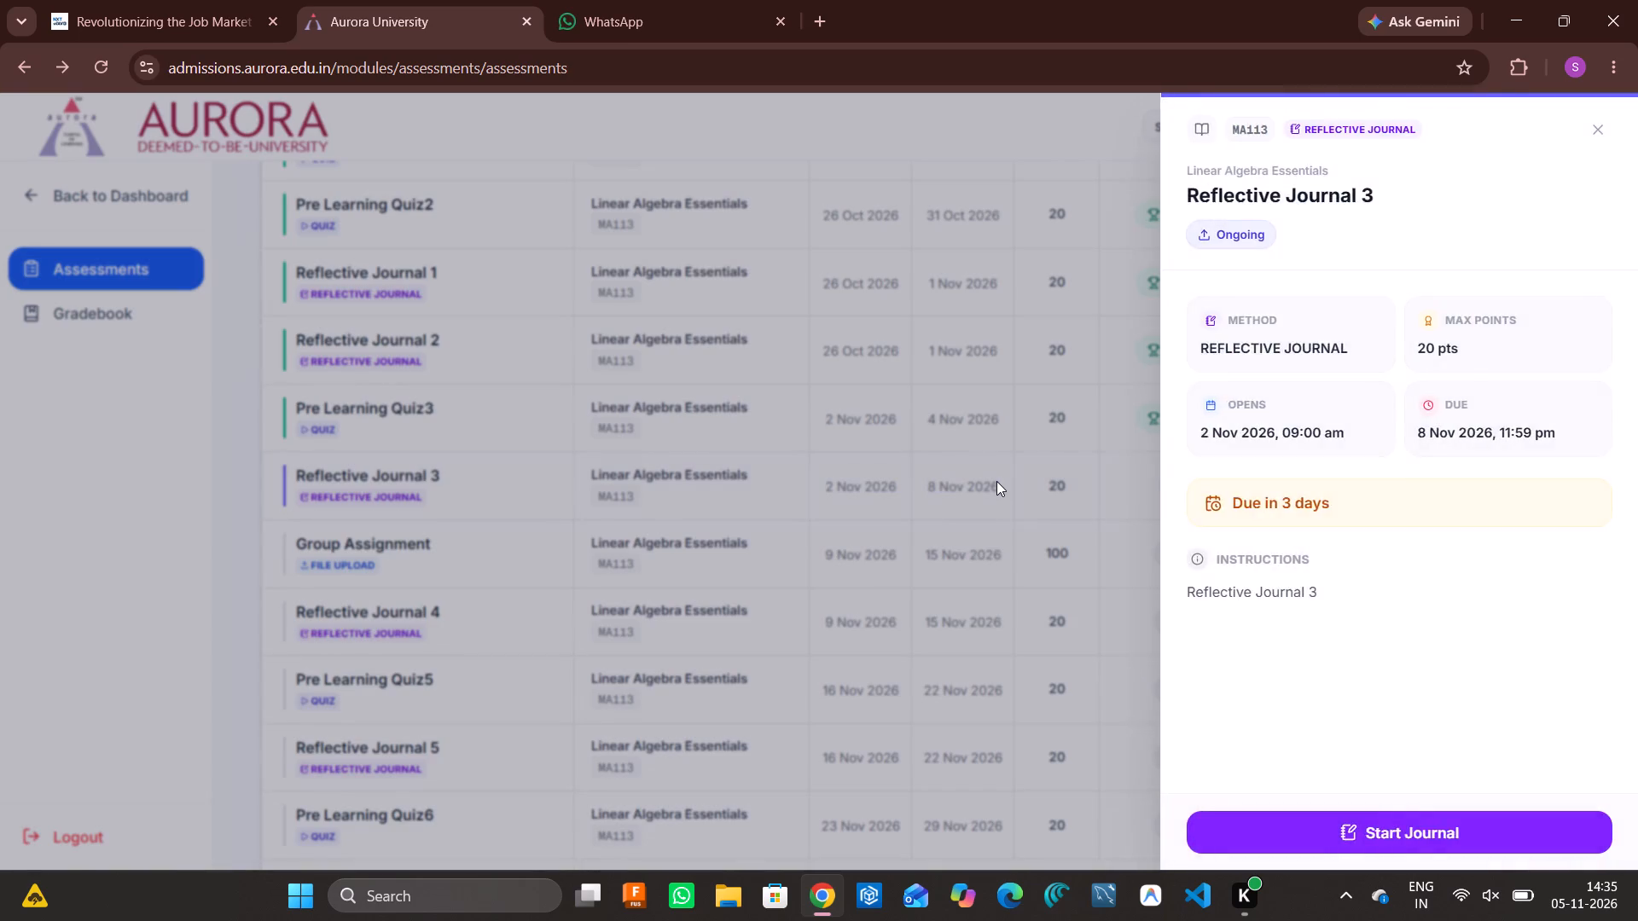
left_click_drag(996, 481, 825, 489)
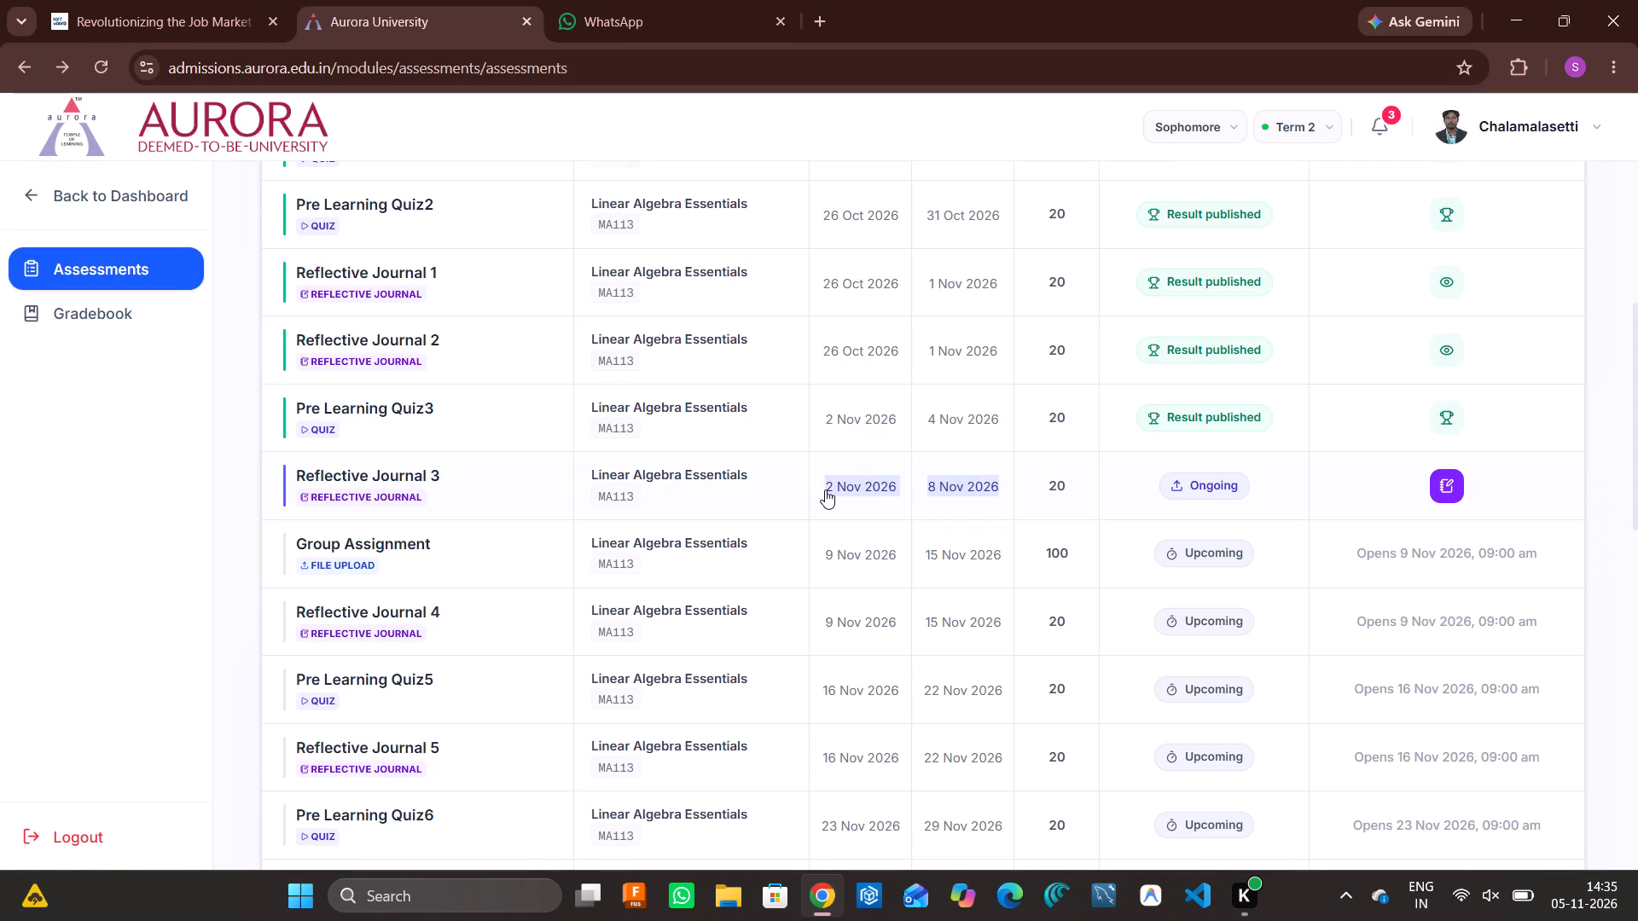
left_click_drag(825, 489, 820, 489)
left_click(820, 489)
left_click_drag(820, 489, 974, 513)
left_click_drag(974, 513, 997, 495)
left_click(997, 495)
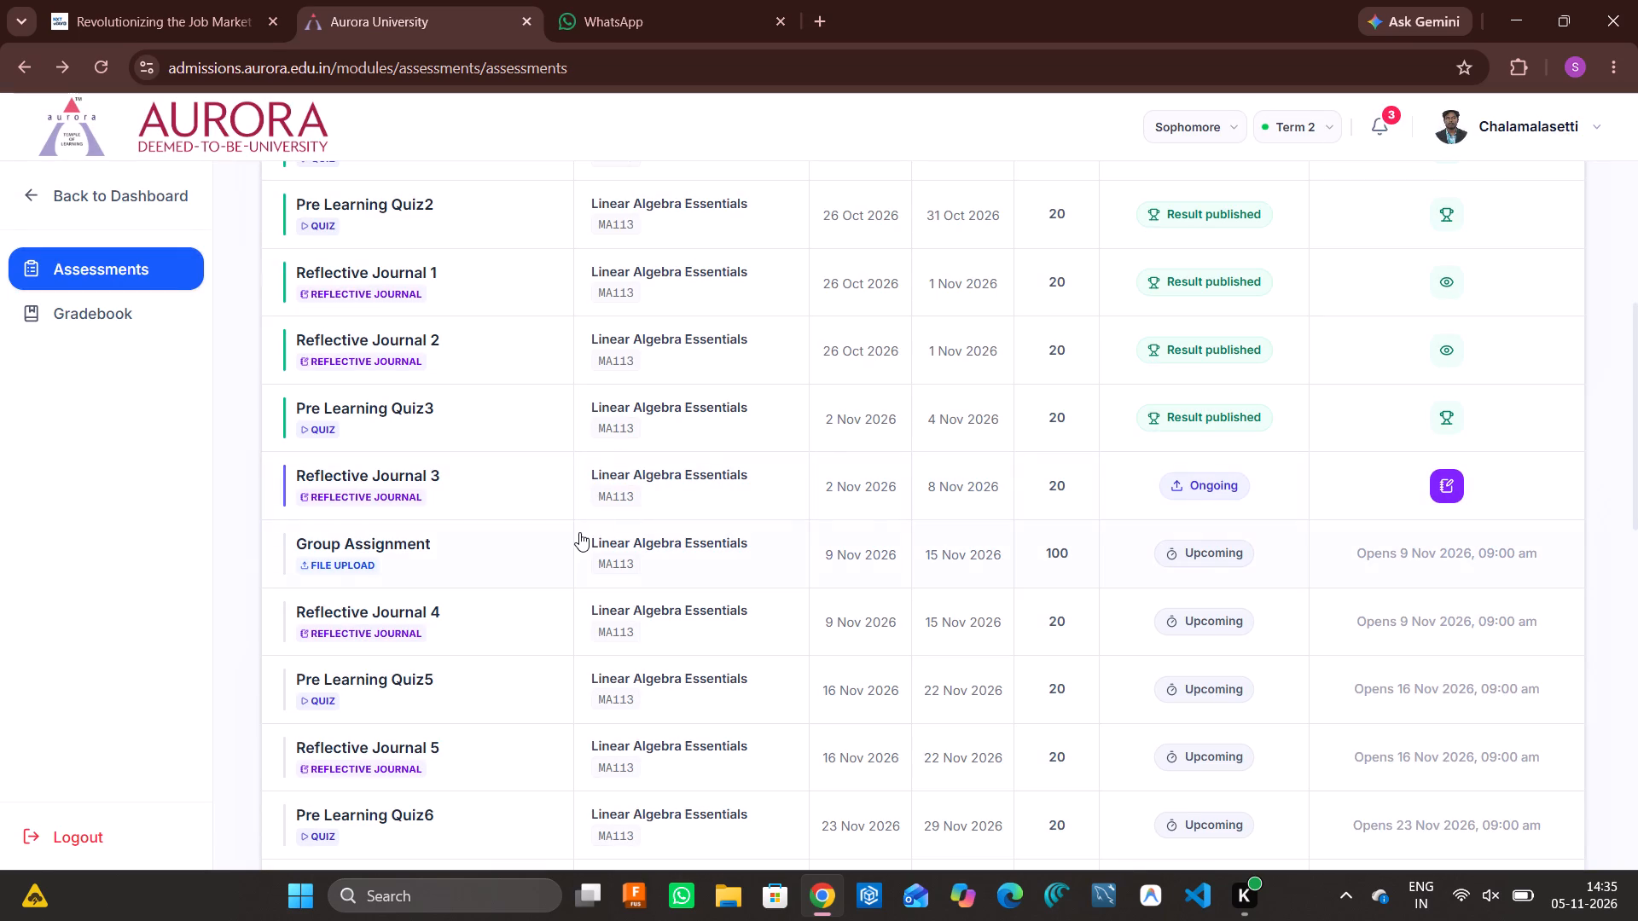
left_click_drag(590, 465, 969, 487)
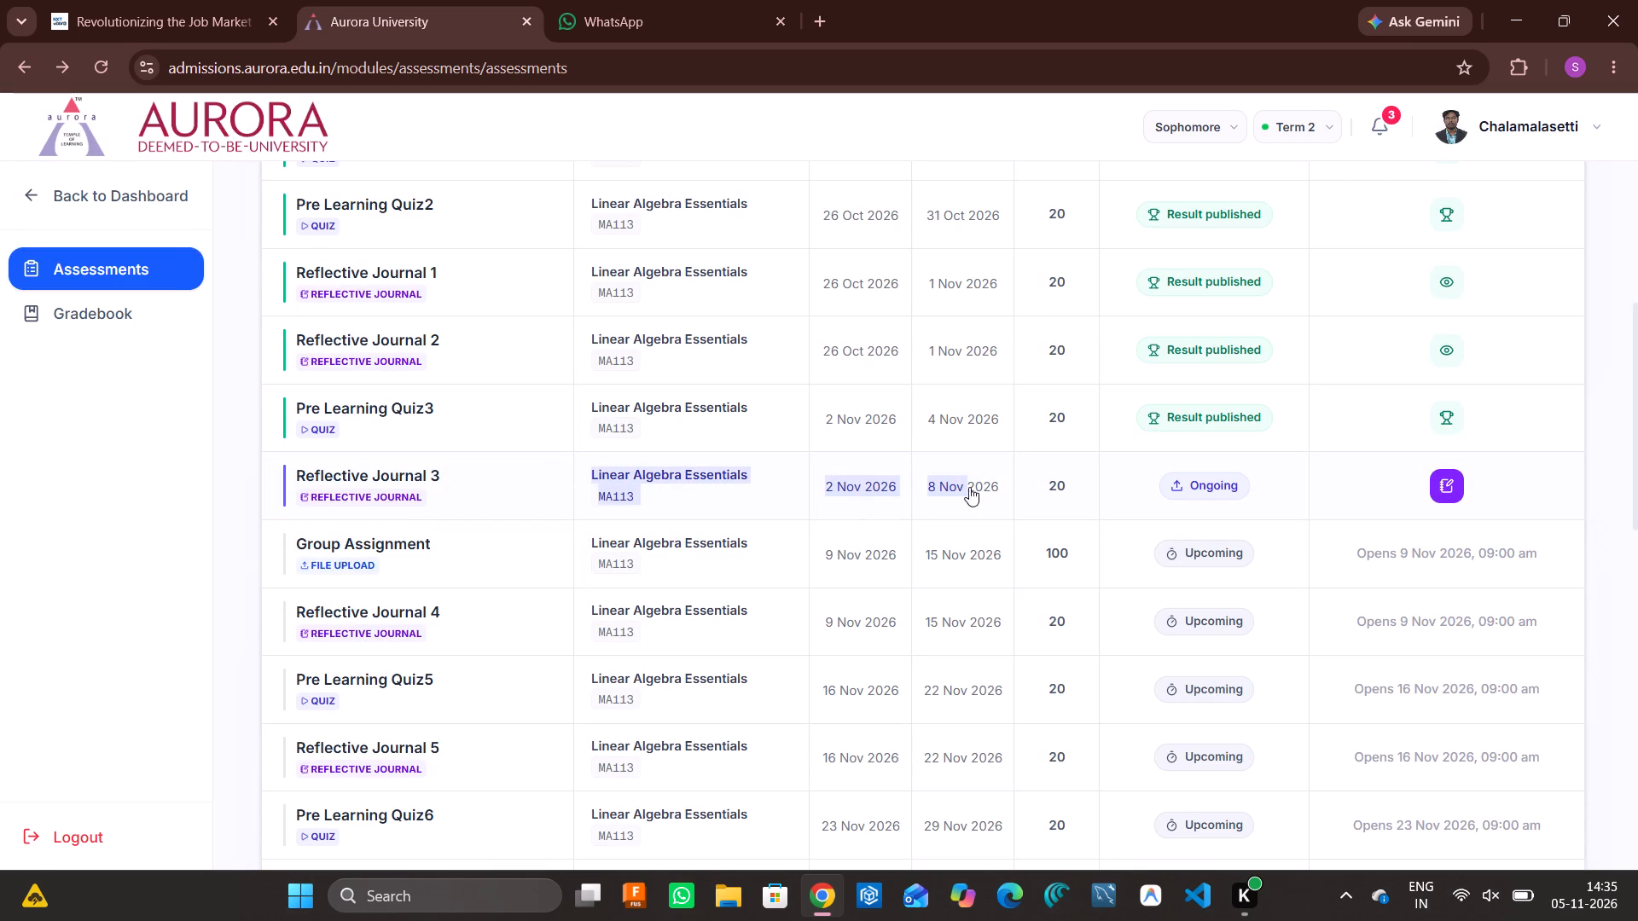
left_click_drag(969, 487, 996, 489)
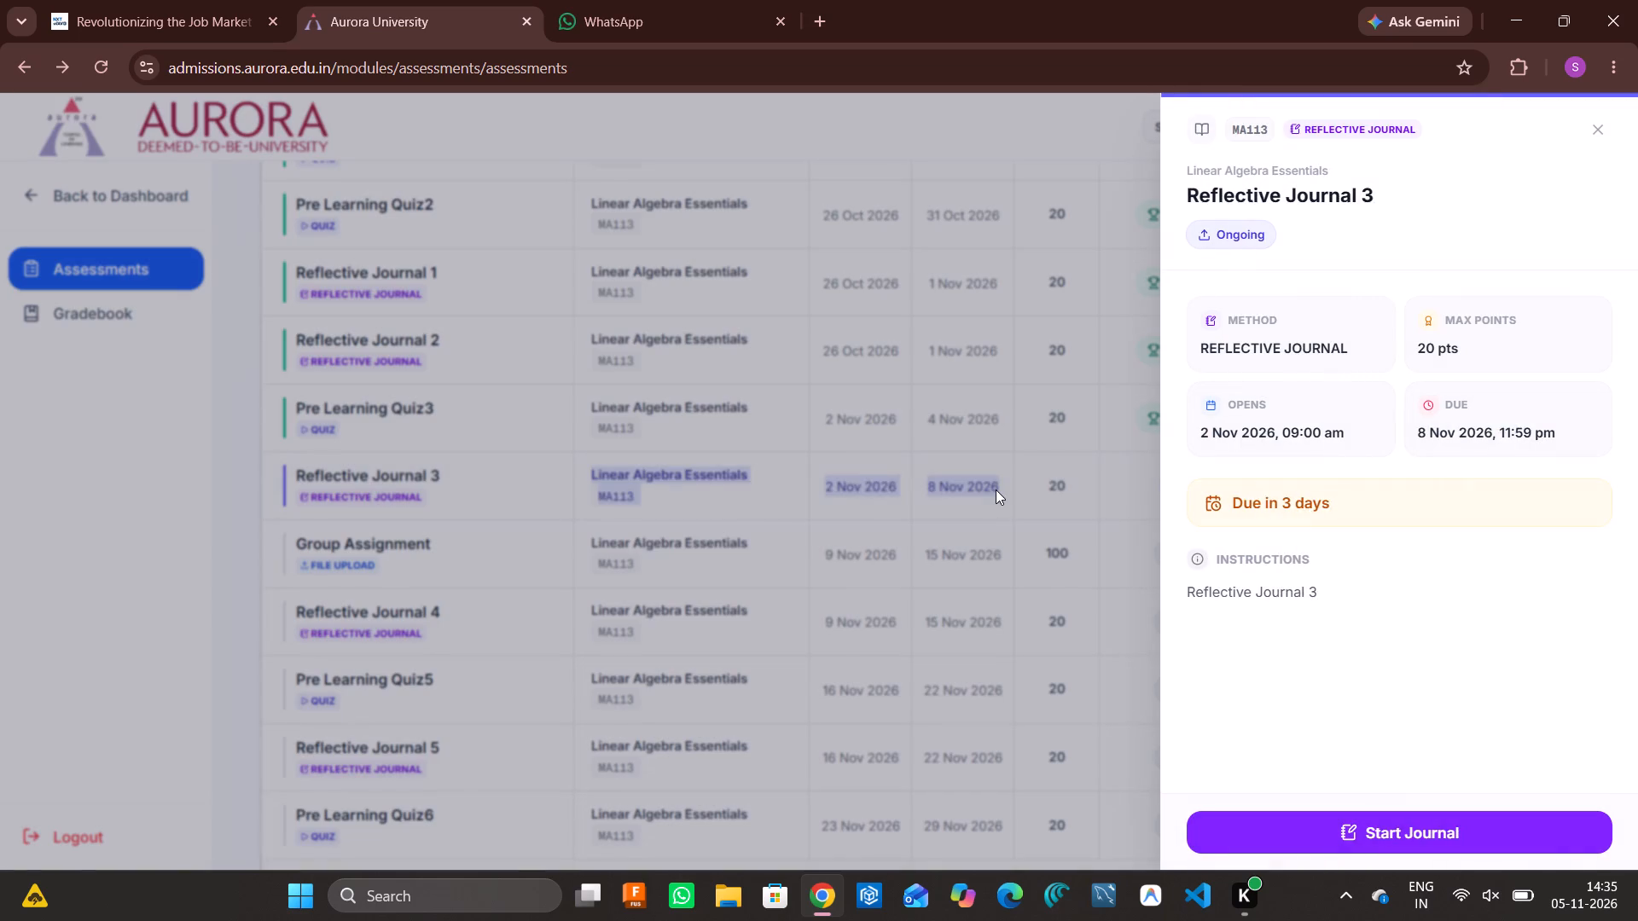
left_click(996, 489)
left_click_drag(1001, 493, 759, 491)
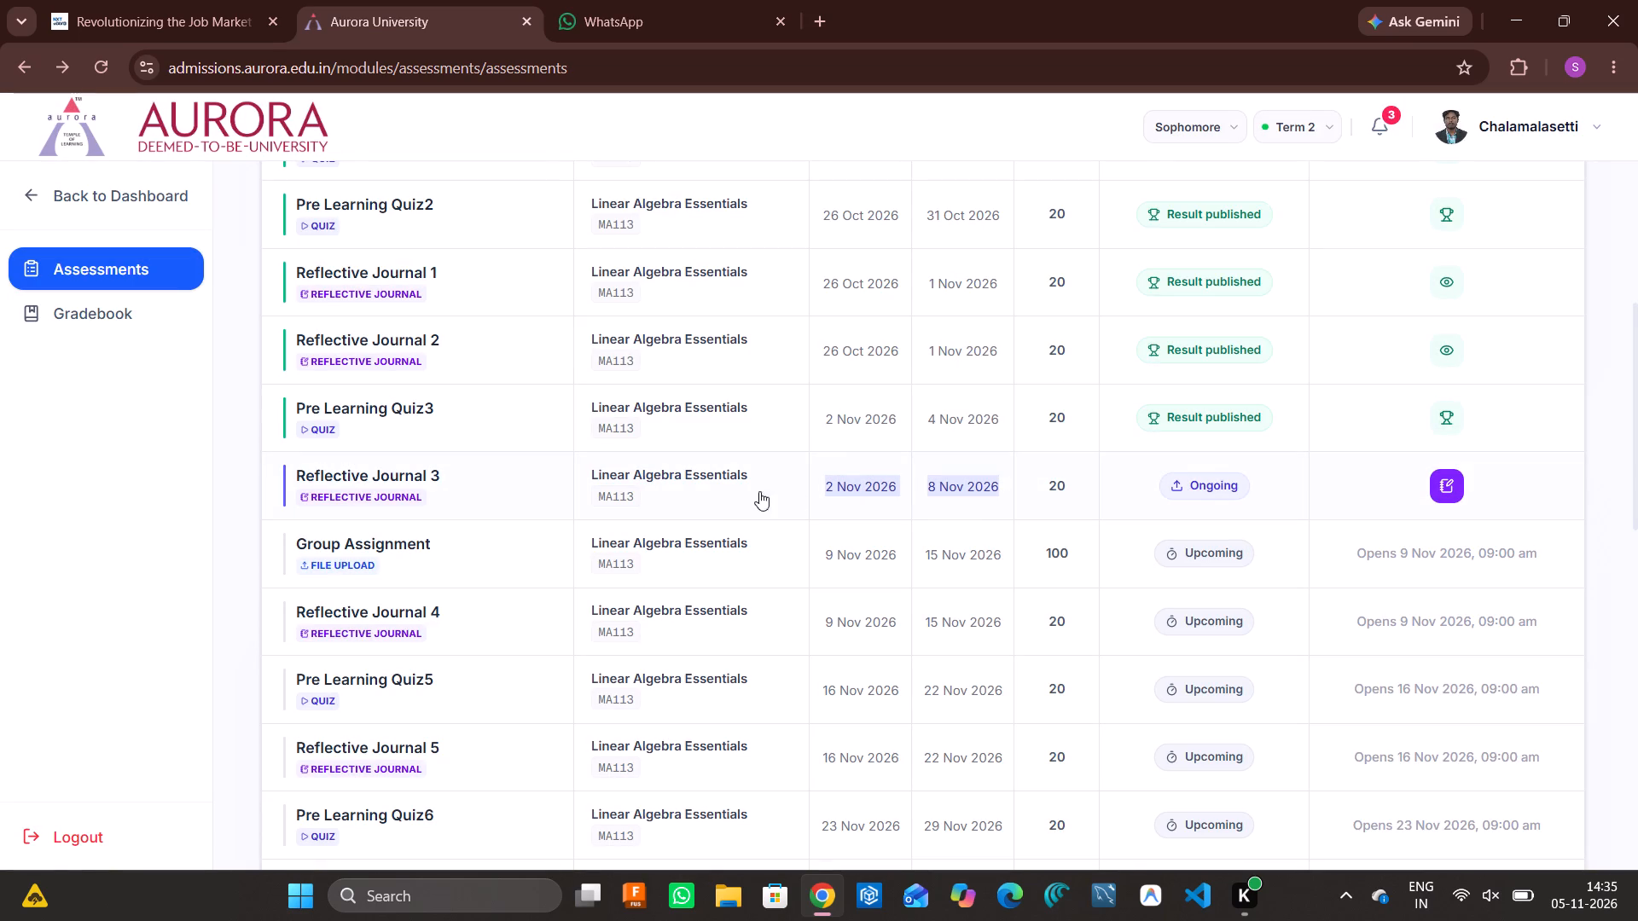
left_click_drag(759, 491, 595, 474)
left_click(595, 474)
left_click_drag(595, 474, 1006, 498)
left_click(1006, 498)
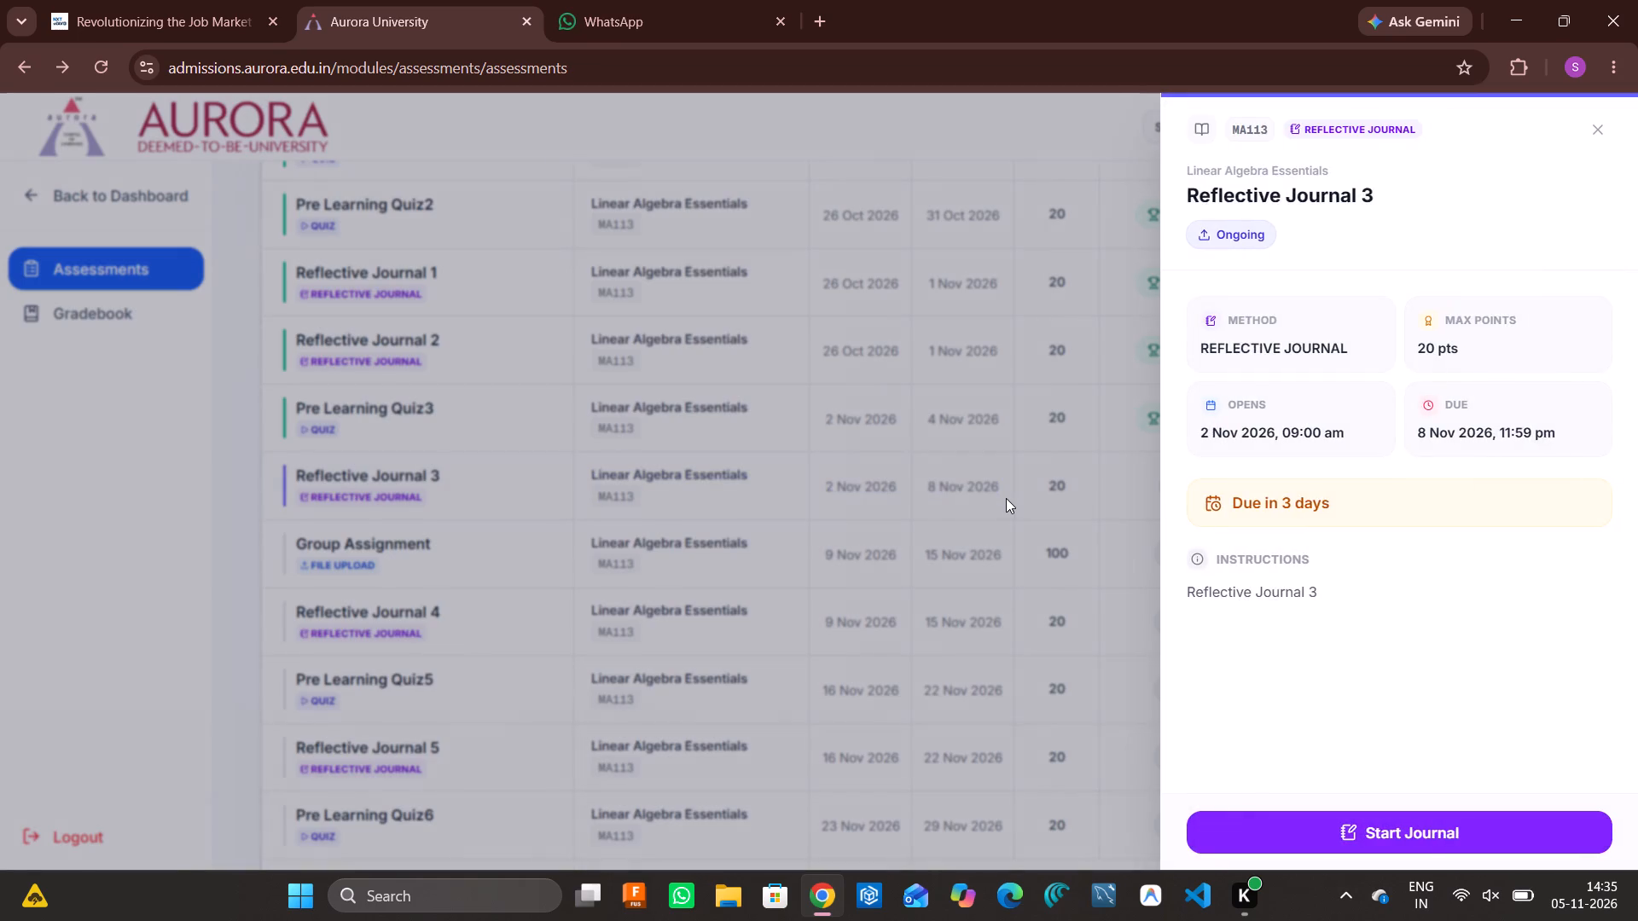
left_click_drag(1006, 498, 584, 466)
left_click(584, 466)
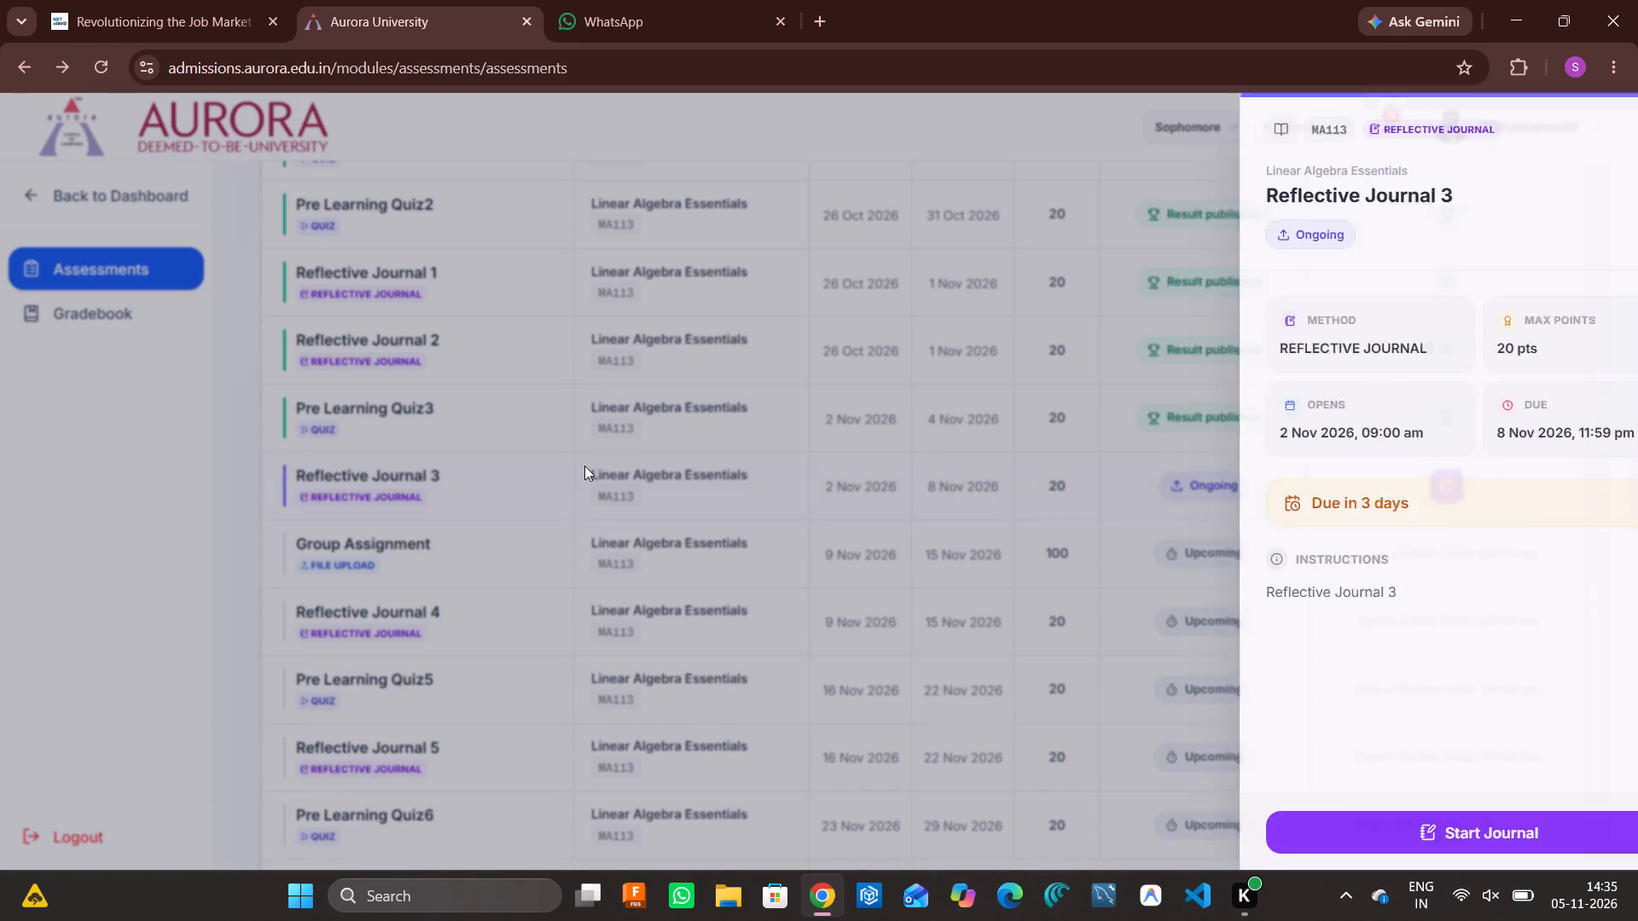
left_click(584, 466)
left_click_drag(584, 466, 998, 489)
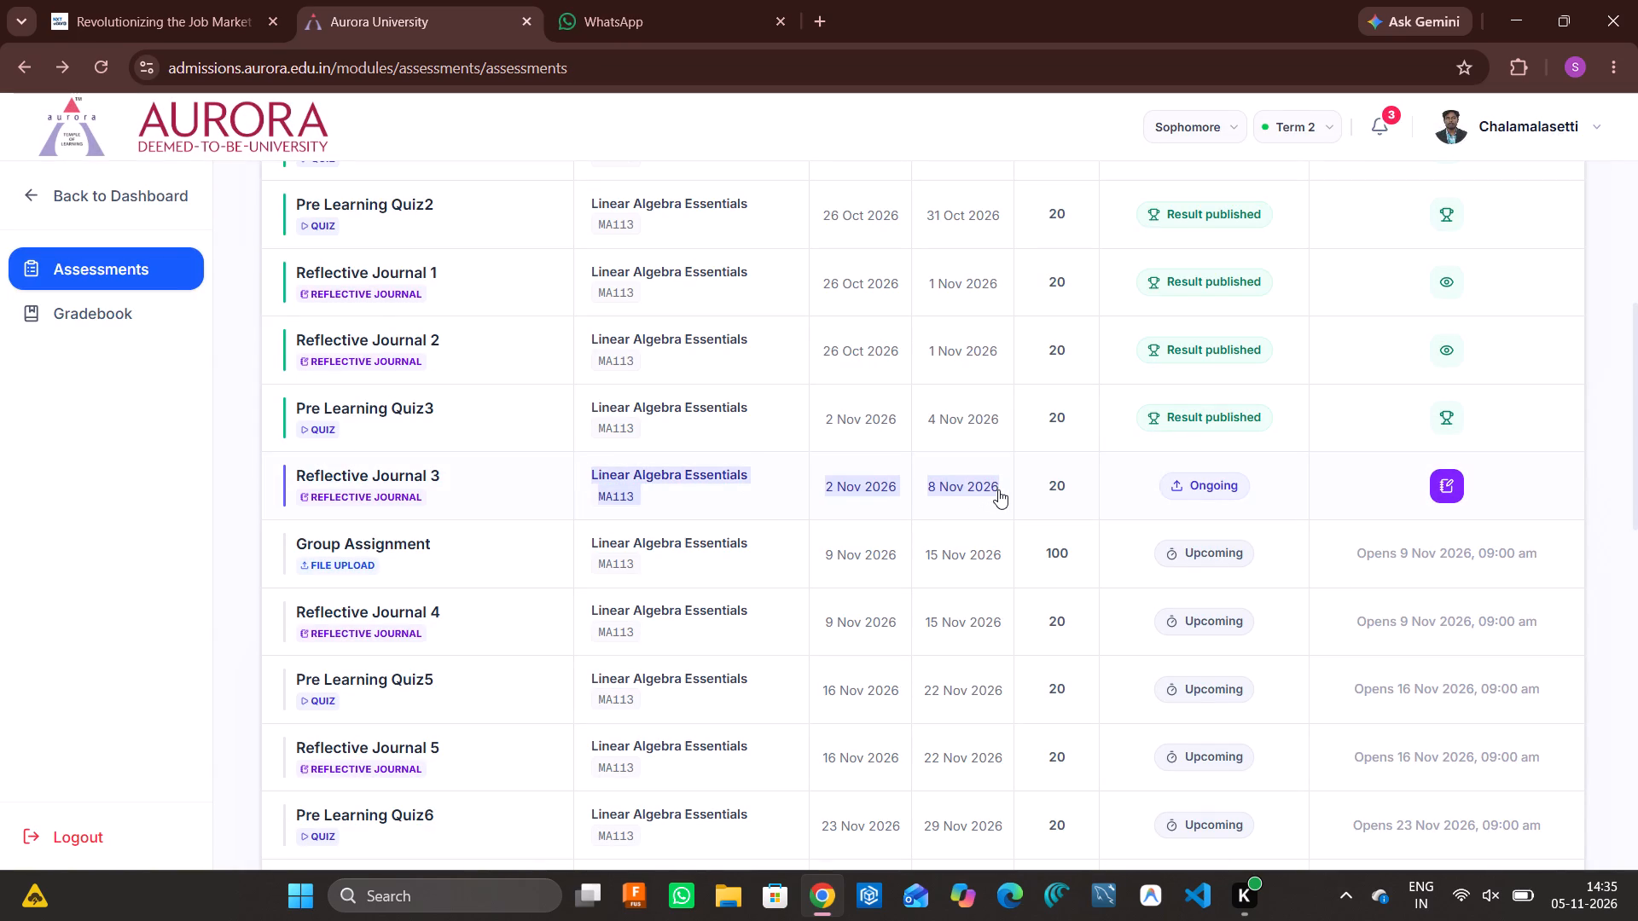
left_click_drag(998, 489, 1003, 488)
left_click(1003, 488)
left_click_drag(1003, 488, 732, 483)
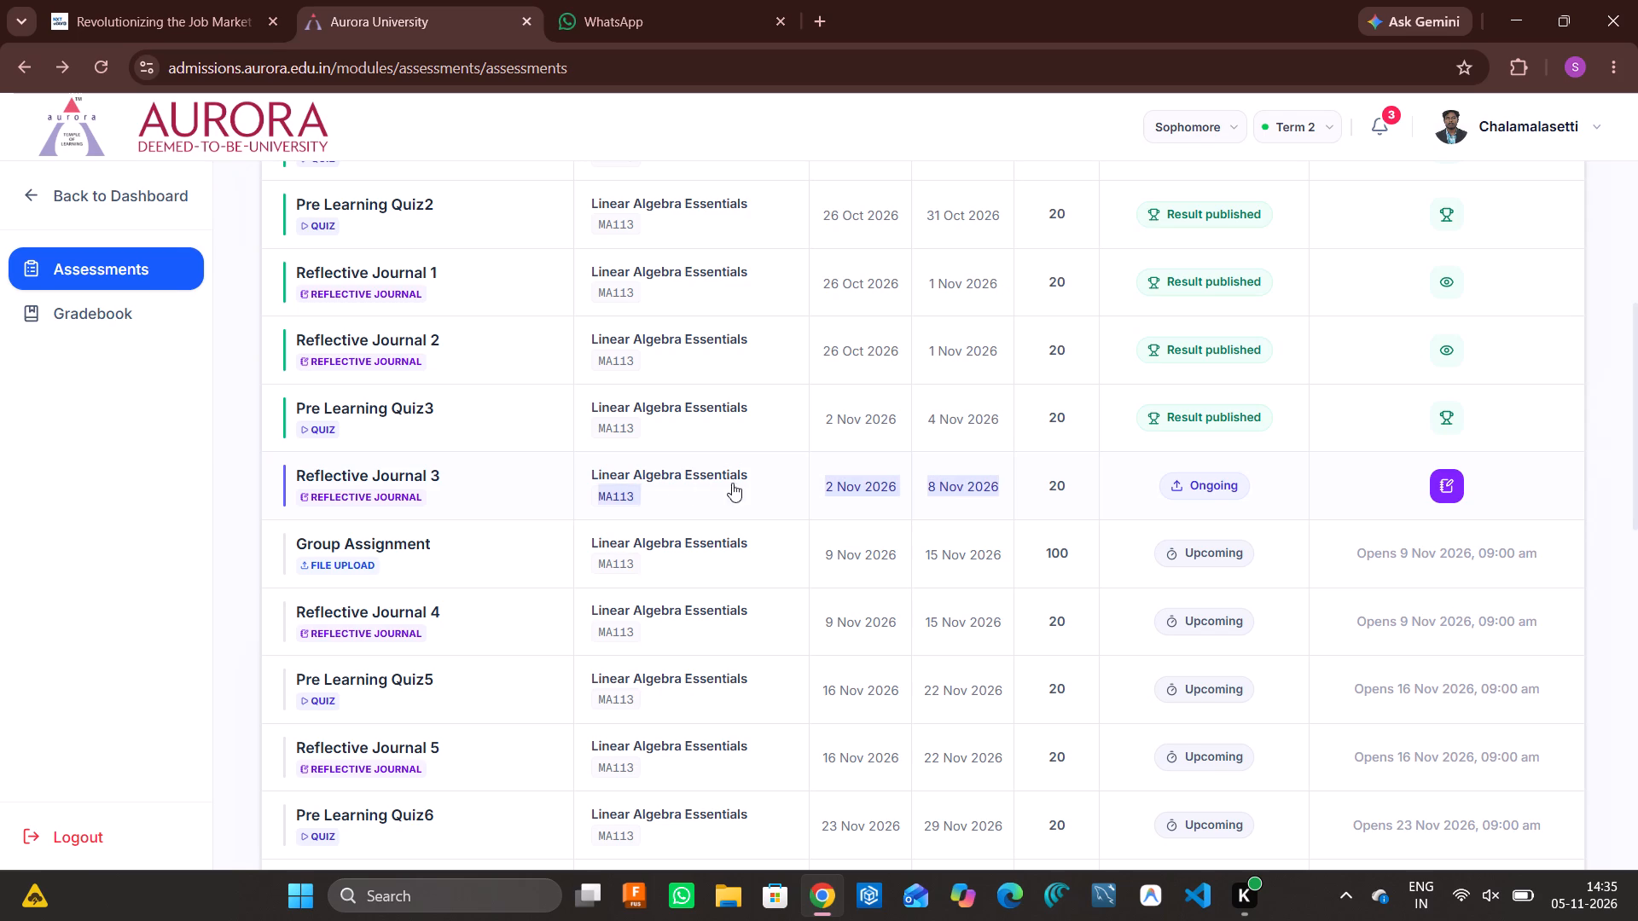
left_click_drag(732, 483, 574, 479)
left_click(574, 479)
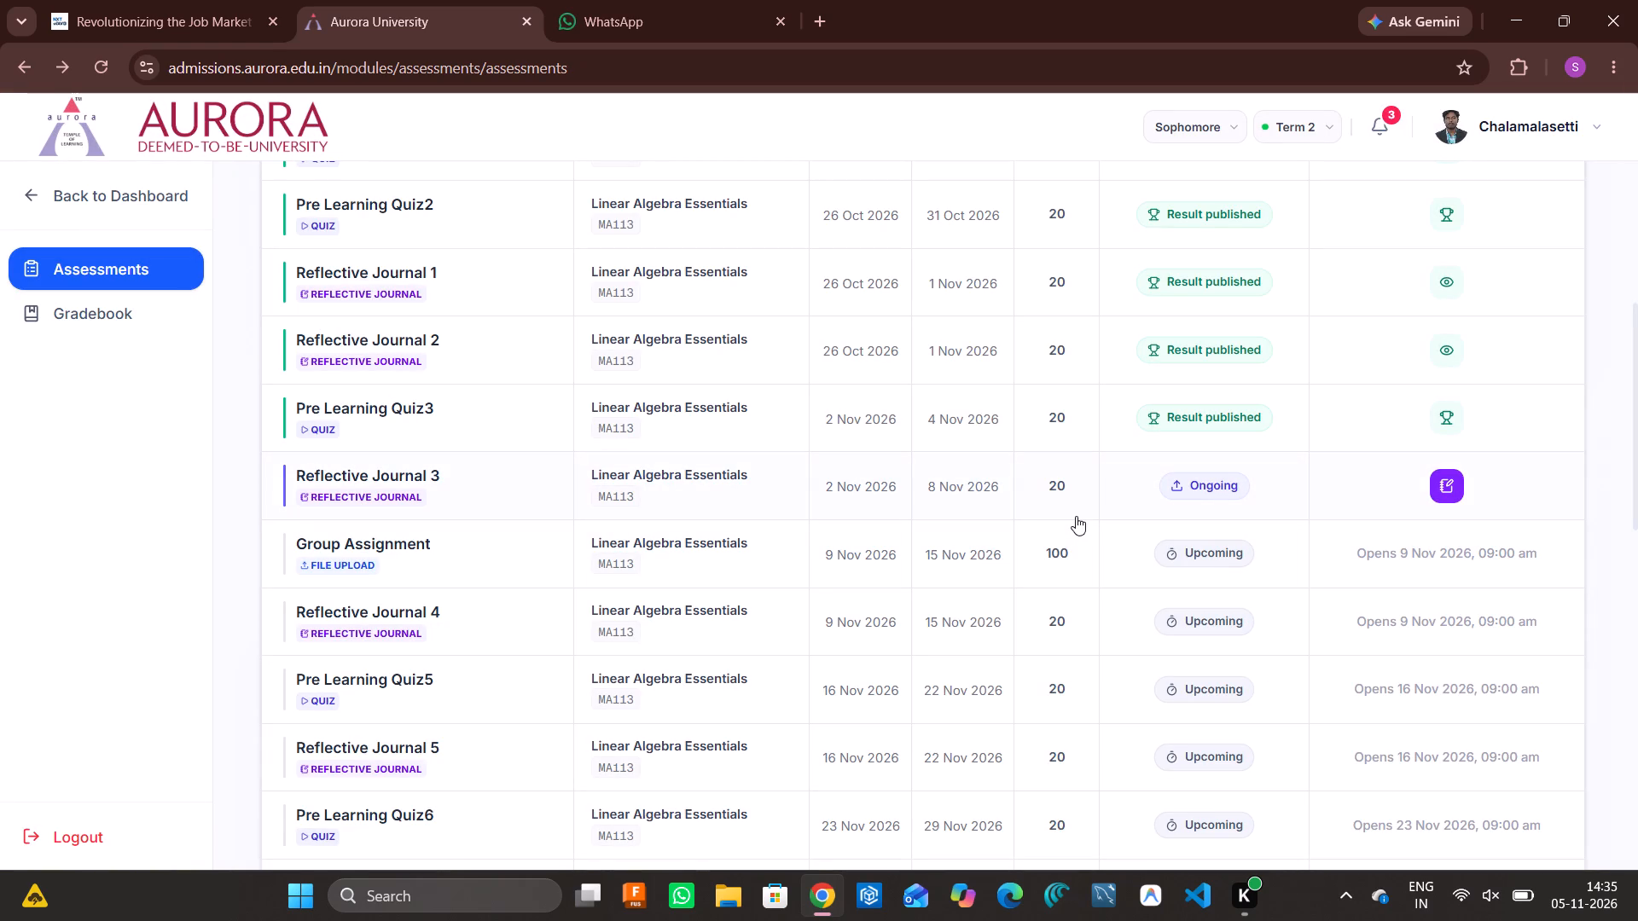
View the published result of Reflective Journal 2 in Linear Algebra Essentials, and close it.
left_click(1450, 352)
left_click(1024, 391)
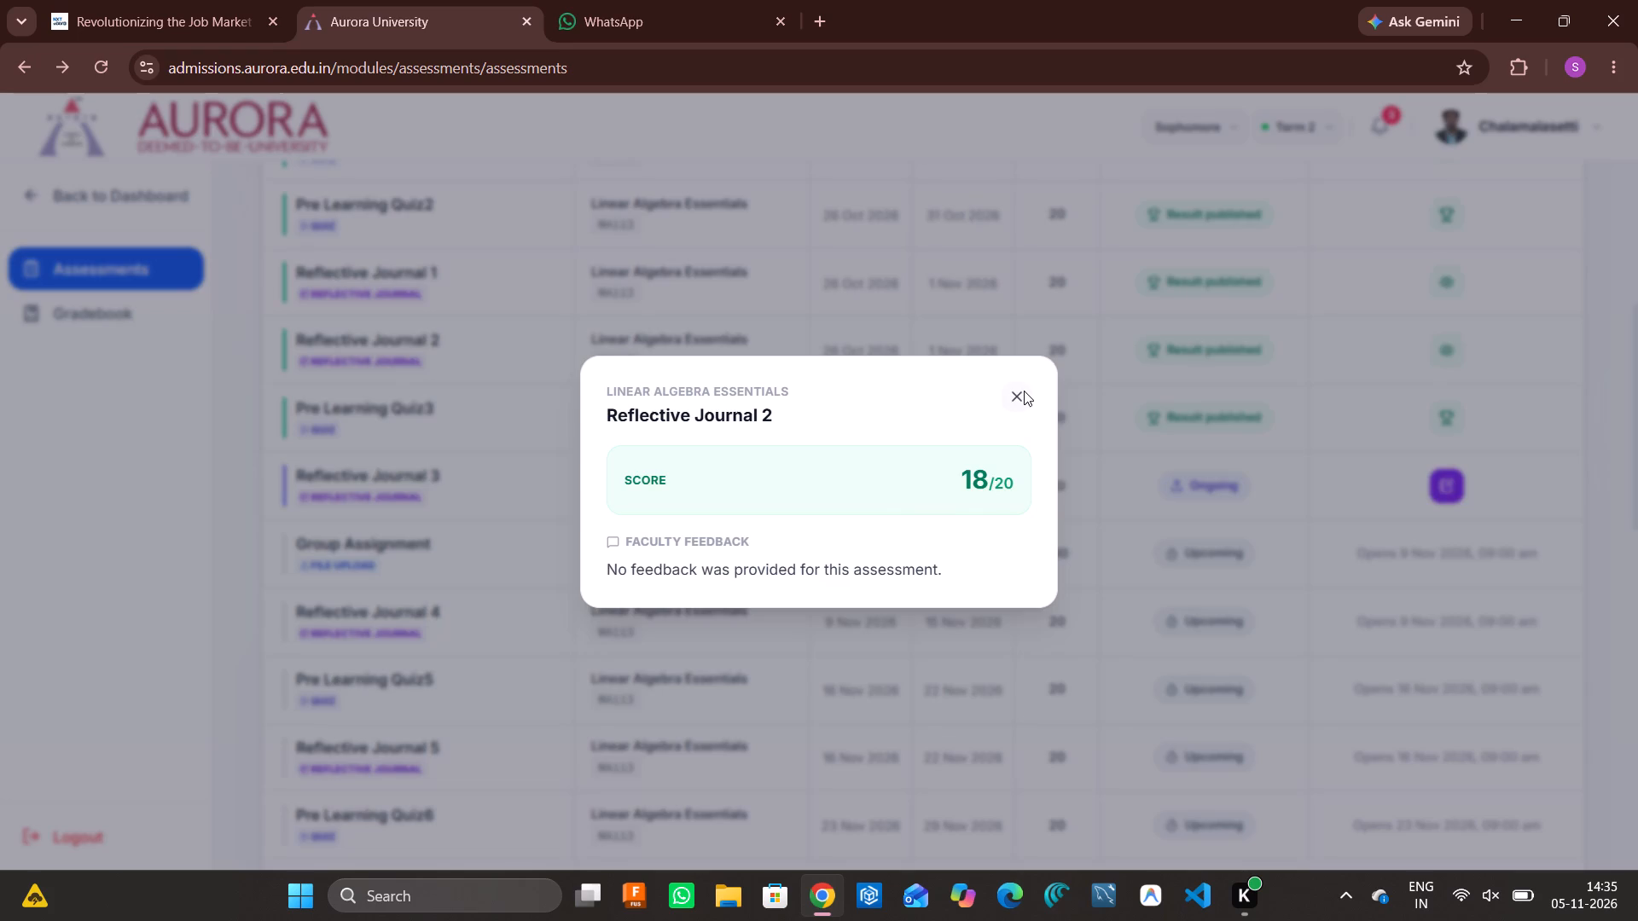
Go back to the subject overview and open the assessments of Foundations of Data Science.
scroll(600, 428, "up", 4)
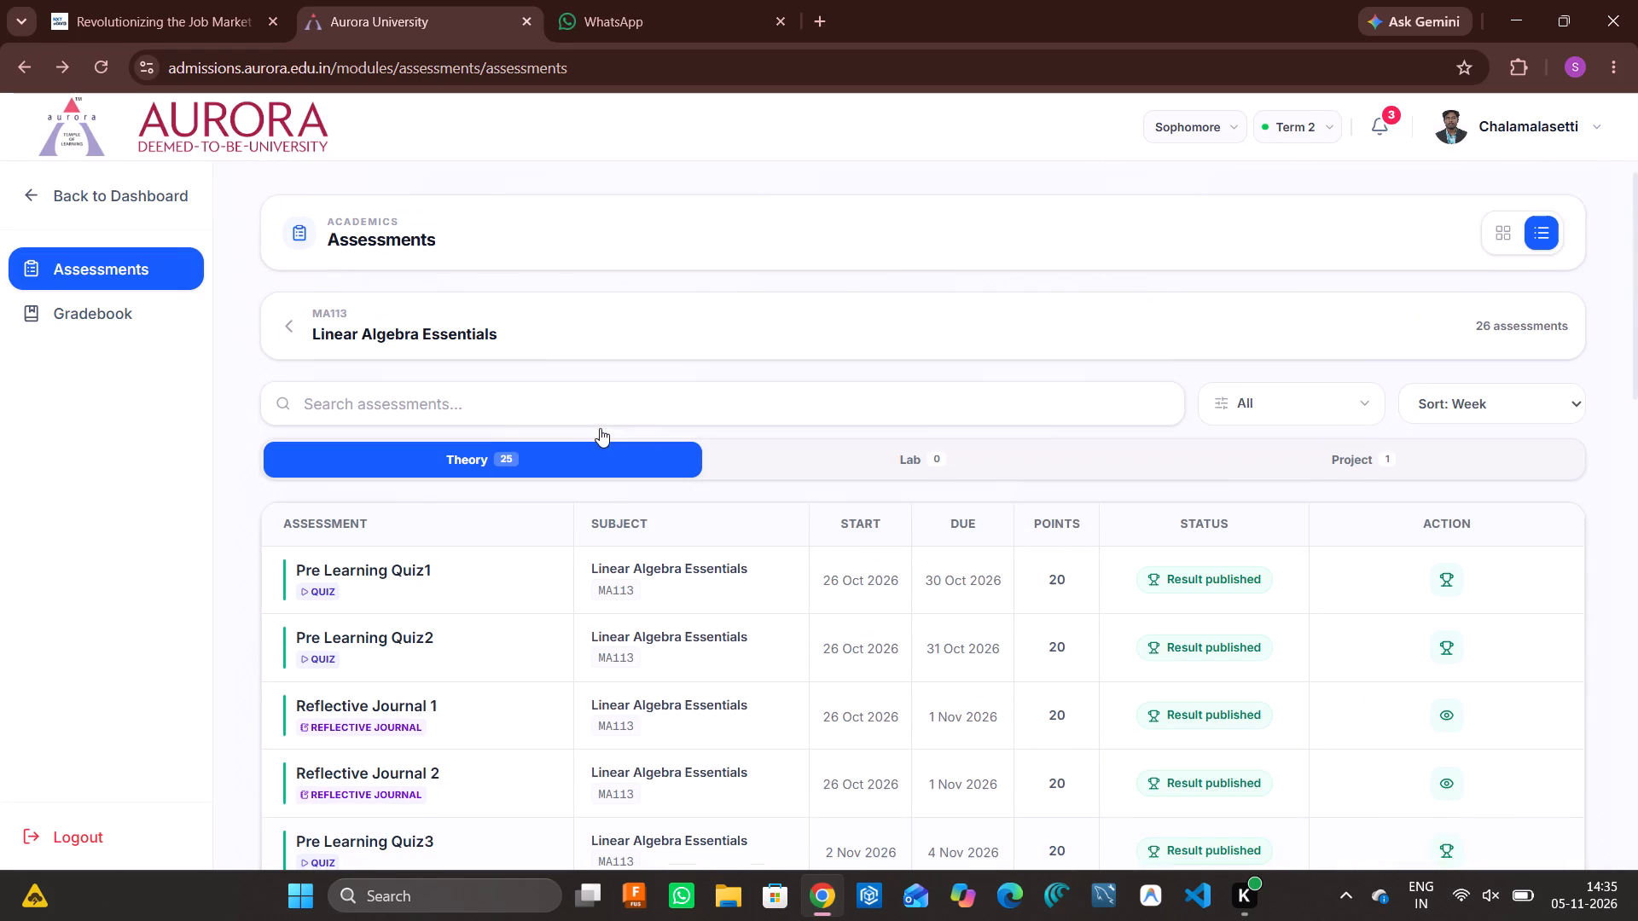
left_click(310, 338)
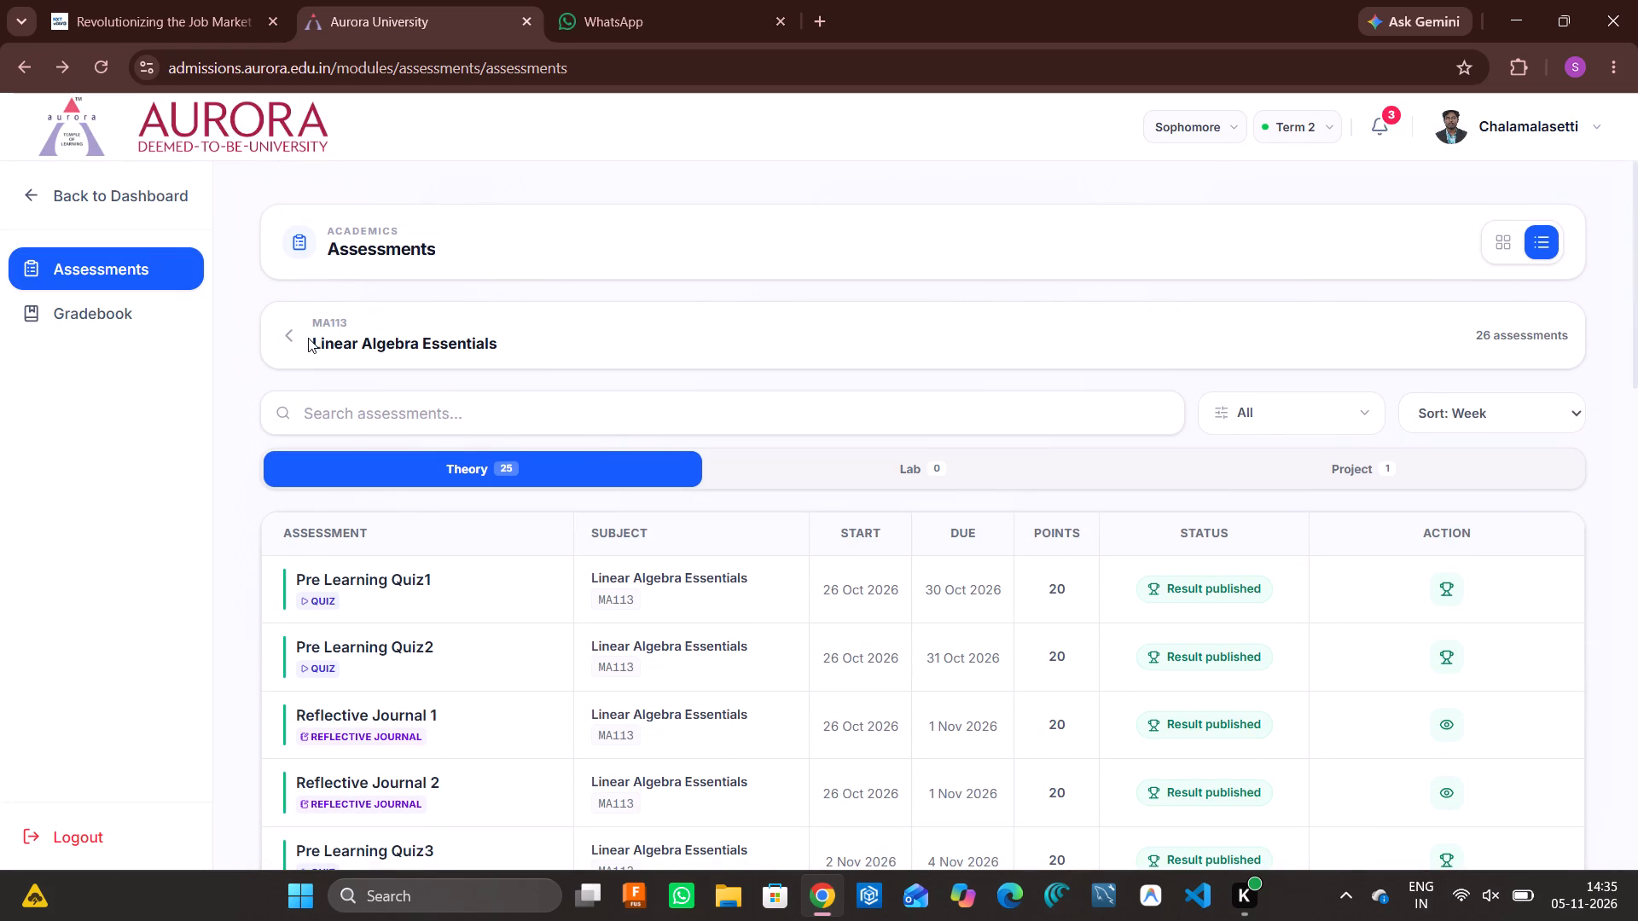
left_click(305, 336)
left_click(288, 333)
scroll(961, 698, "down", 3)
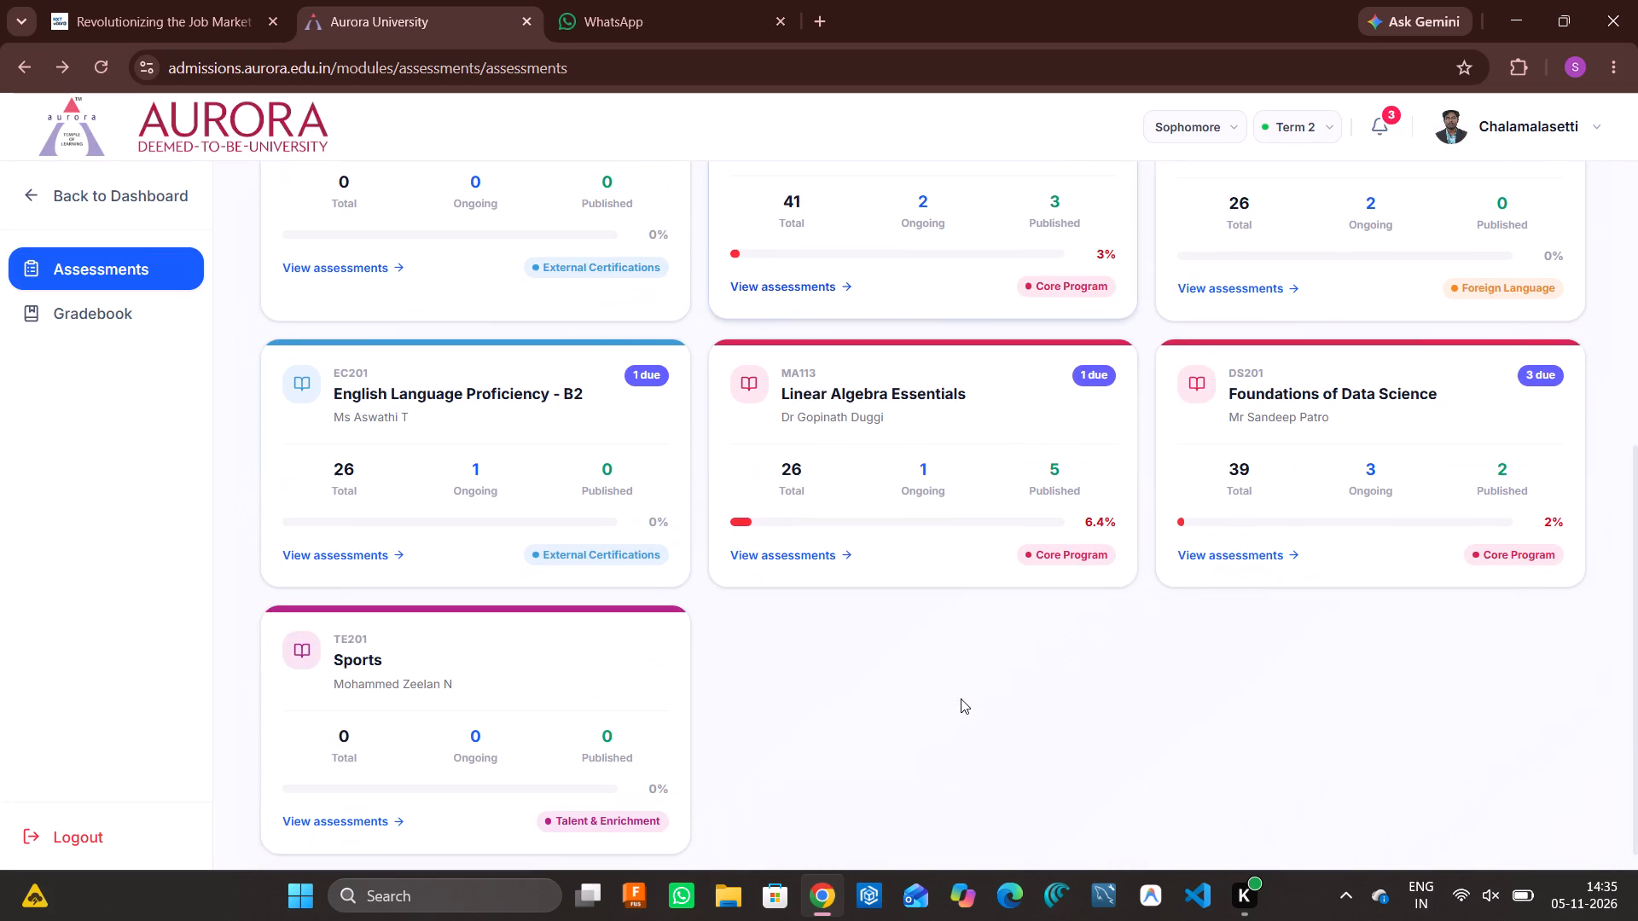
scroll(1037, 507, "up", 1)
left_click(1222, 470)
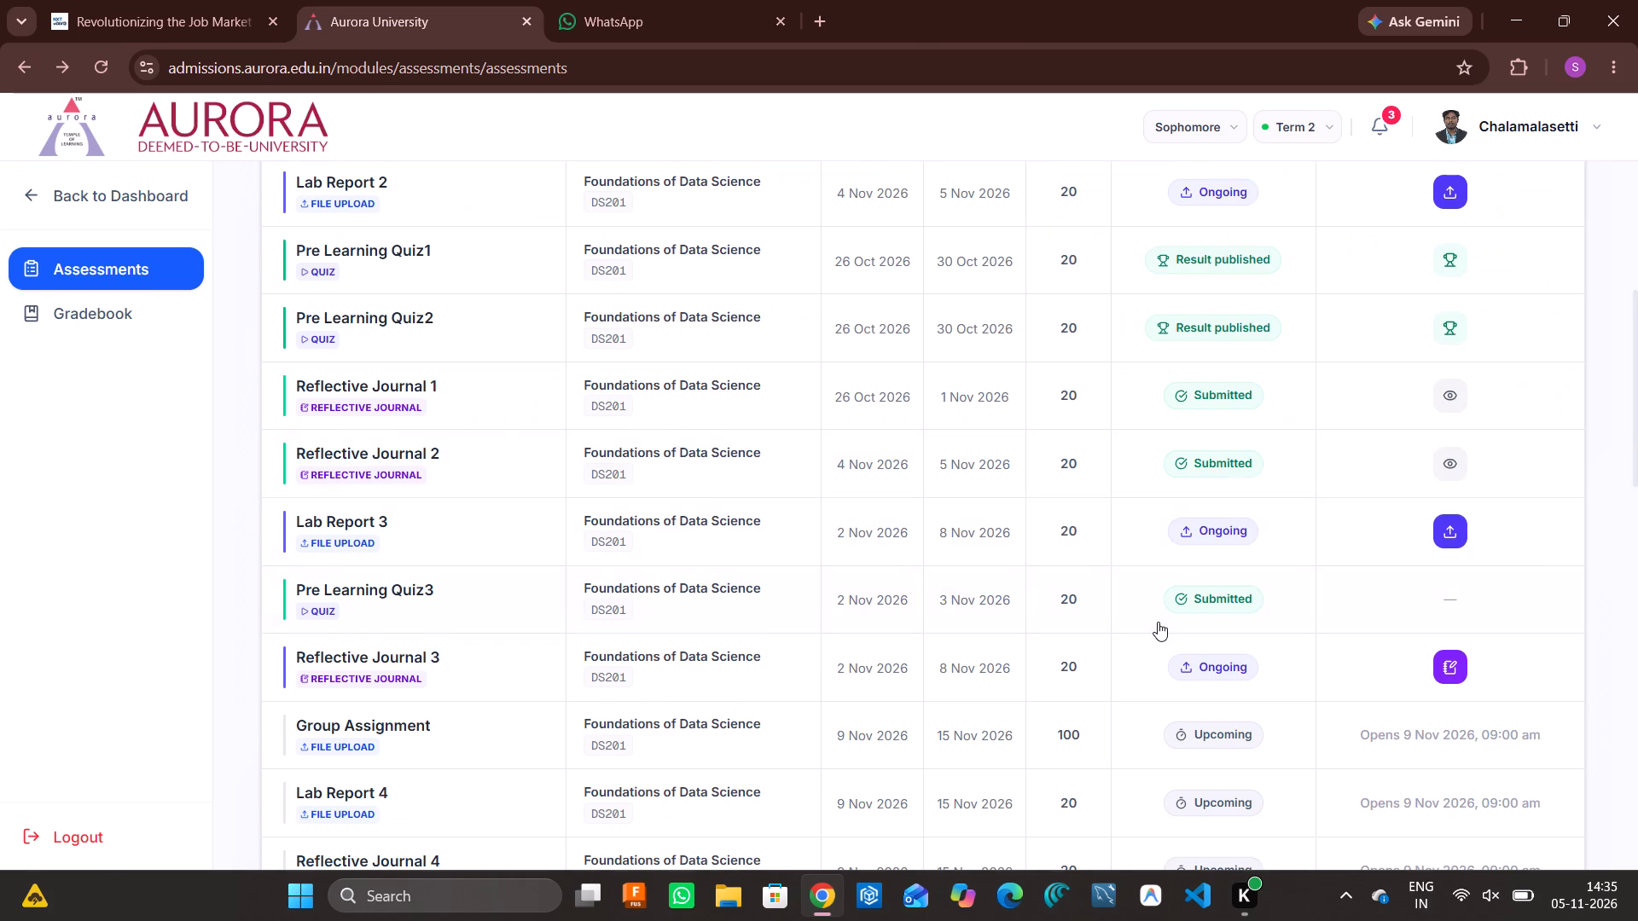
scroll(1158, 622, "up", 1)
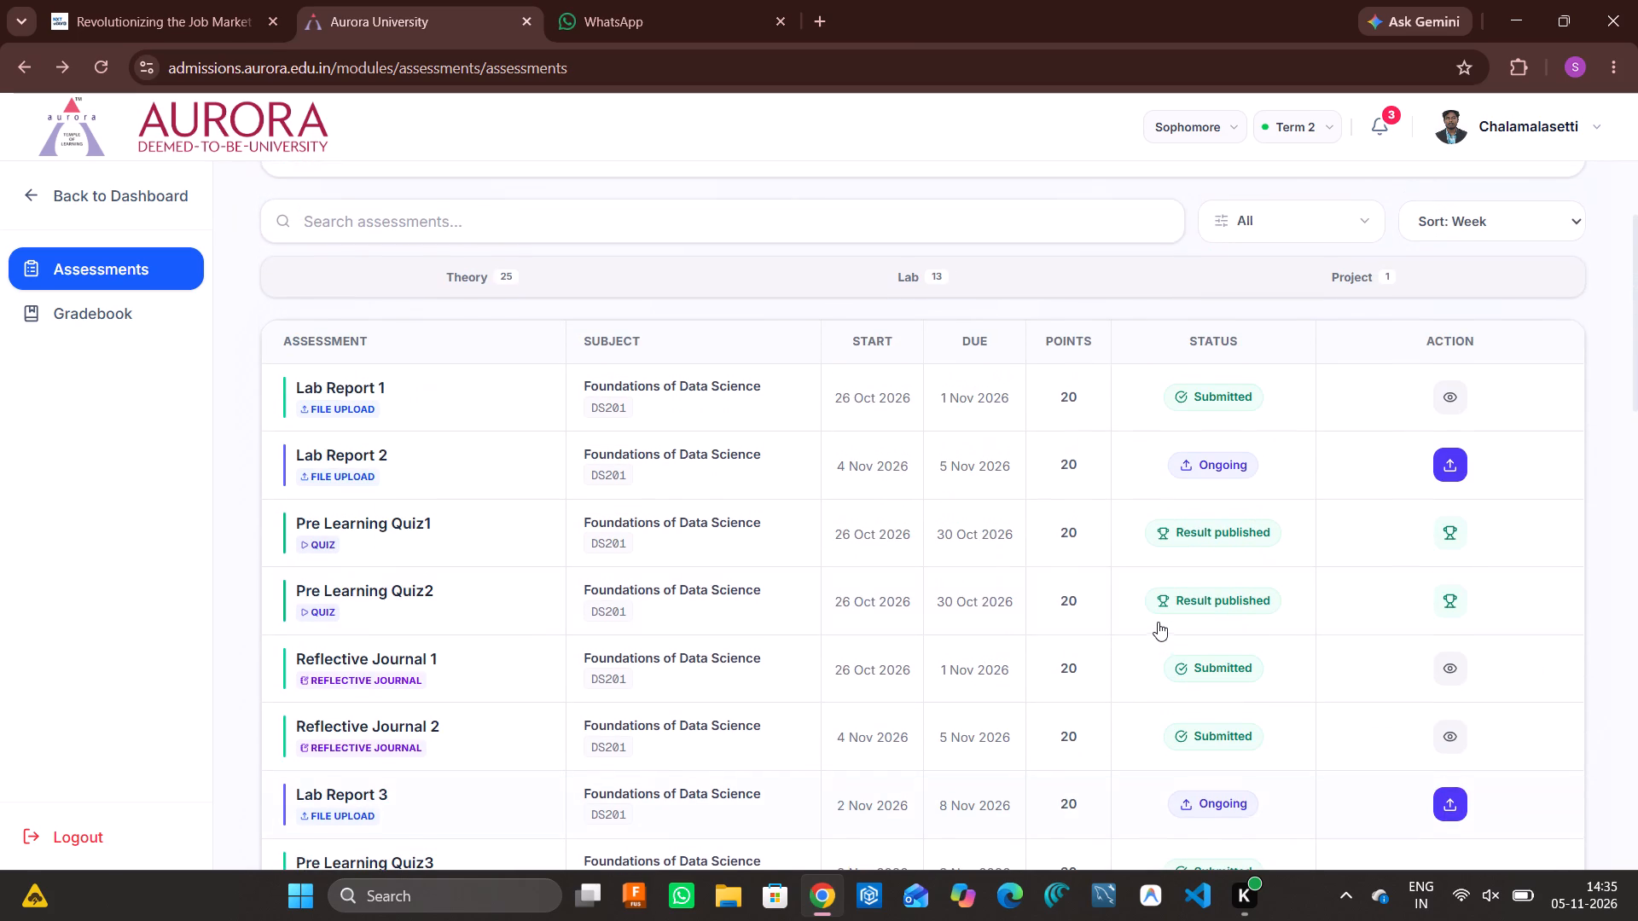
Check the details of Lab Report 2 in Foundations of Data Science, and close them.
left_click(977, 469)
scroll(1203, 525, "down", 1)
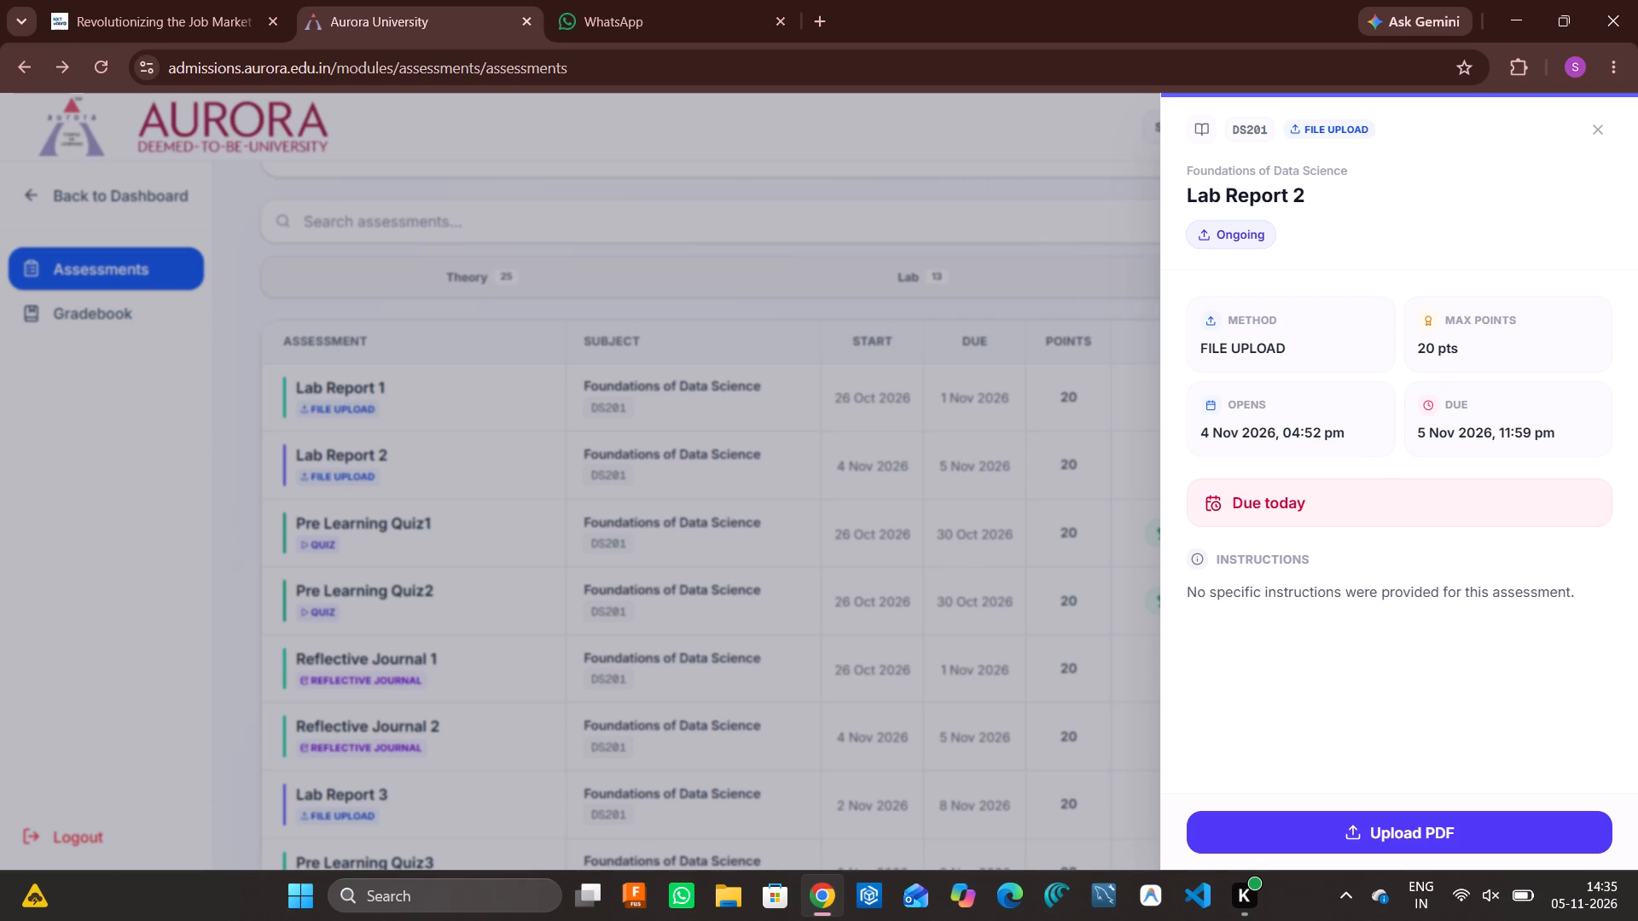
left_click(1003, 541)
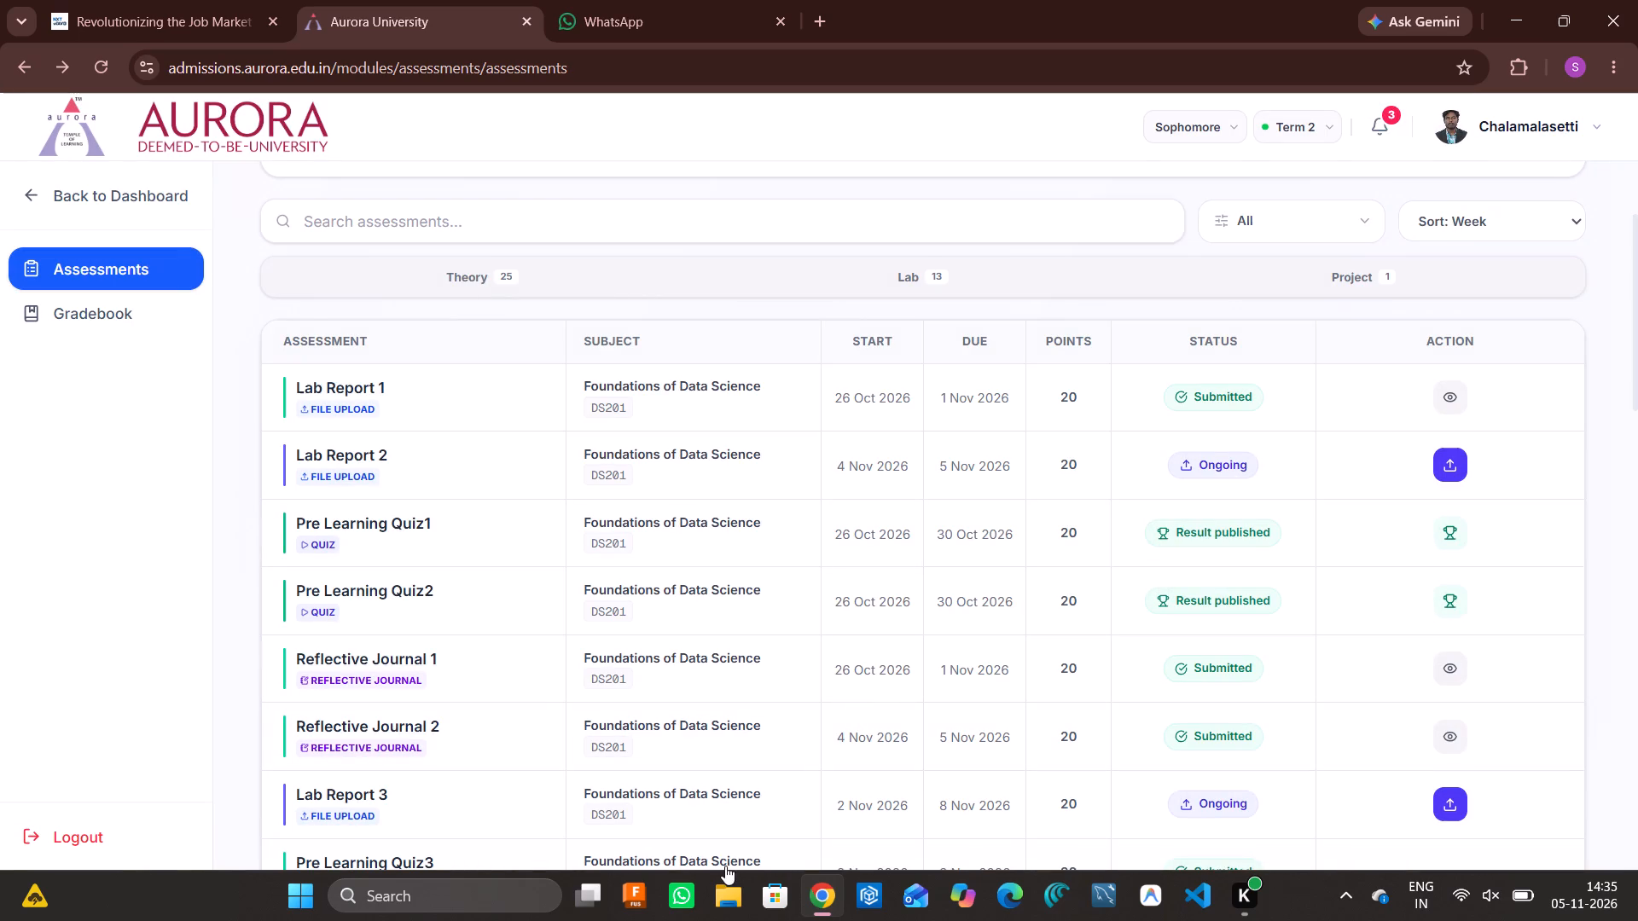
Switch to File Explorer and open the FDS_Report_2 PDF from the 2nd year Term - 2 folder.
left_click(728, 892)
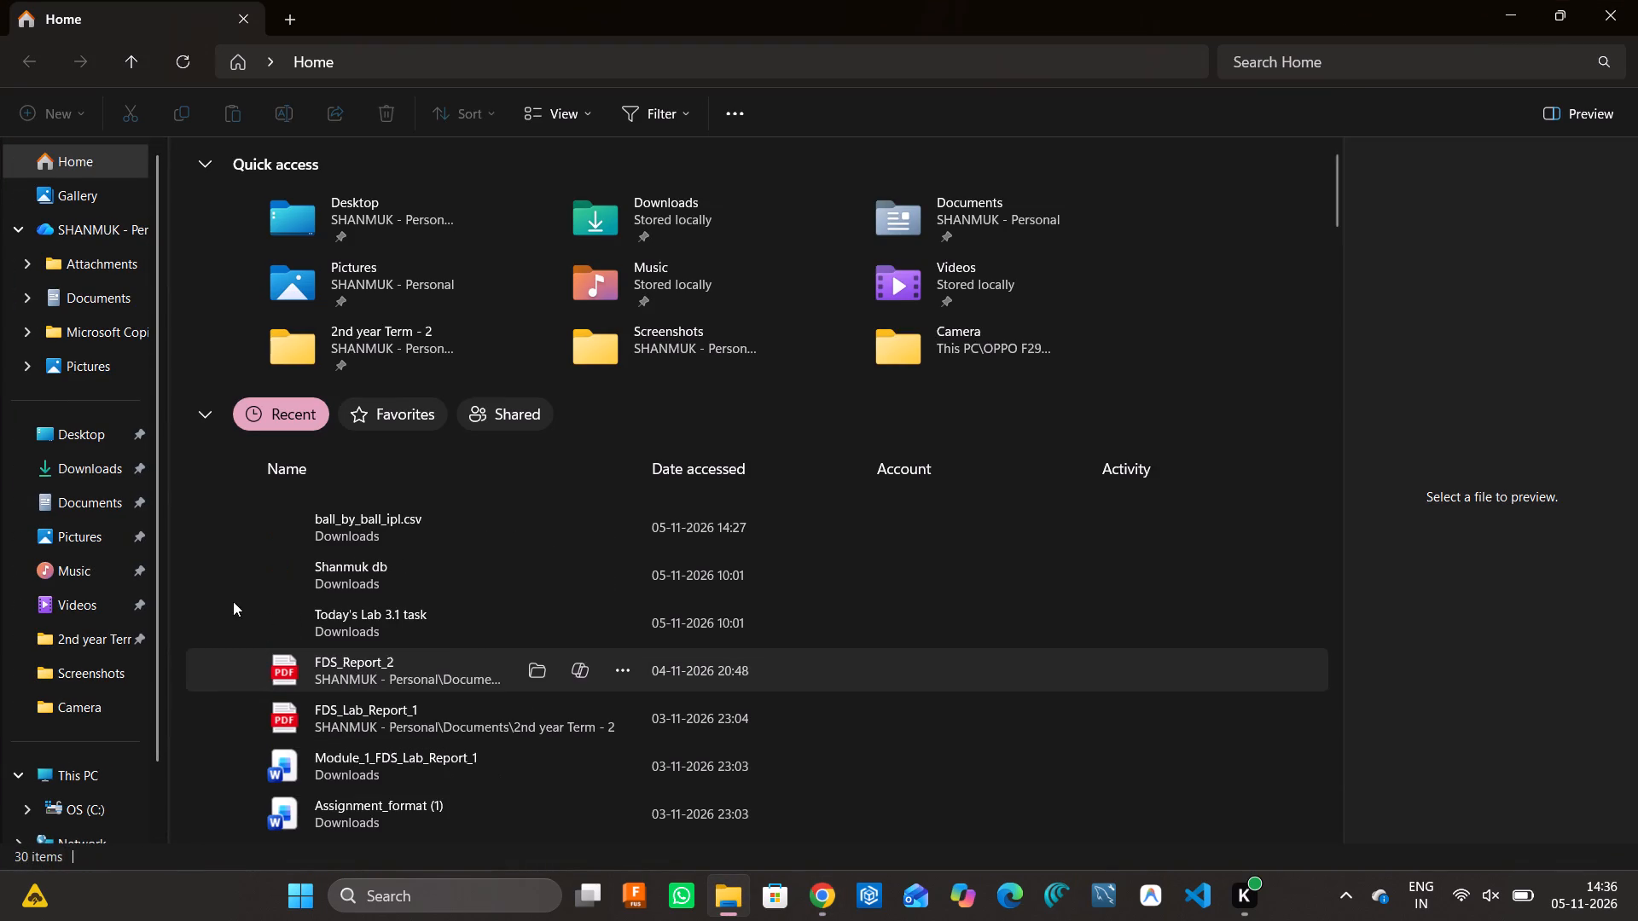
left_click(85, 633)
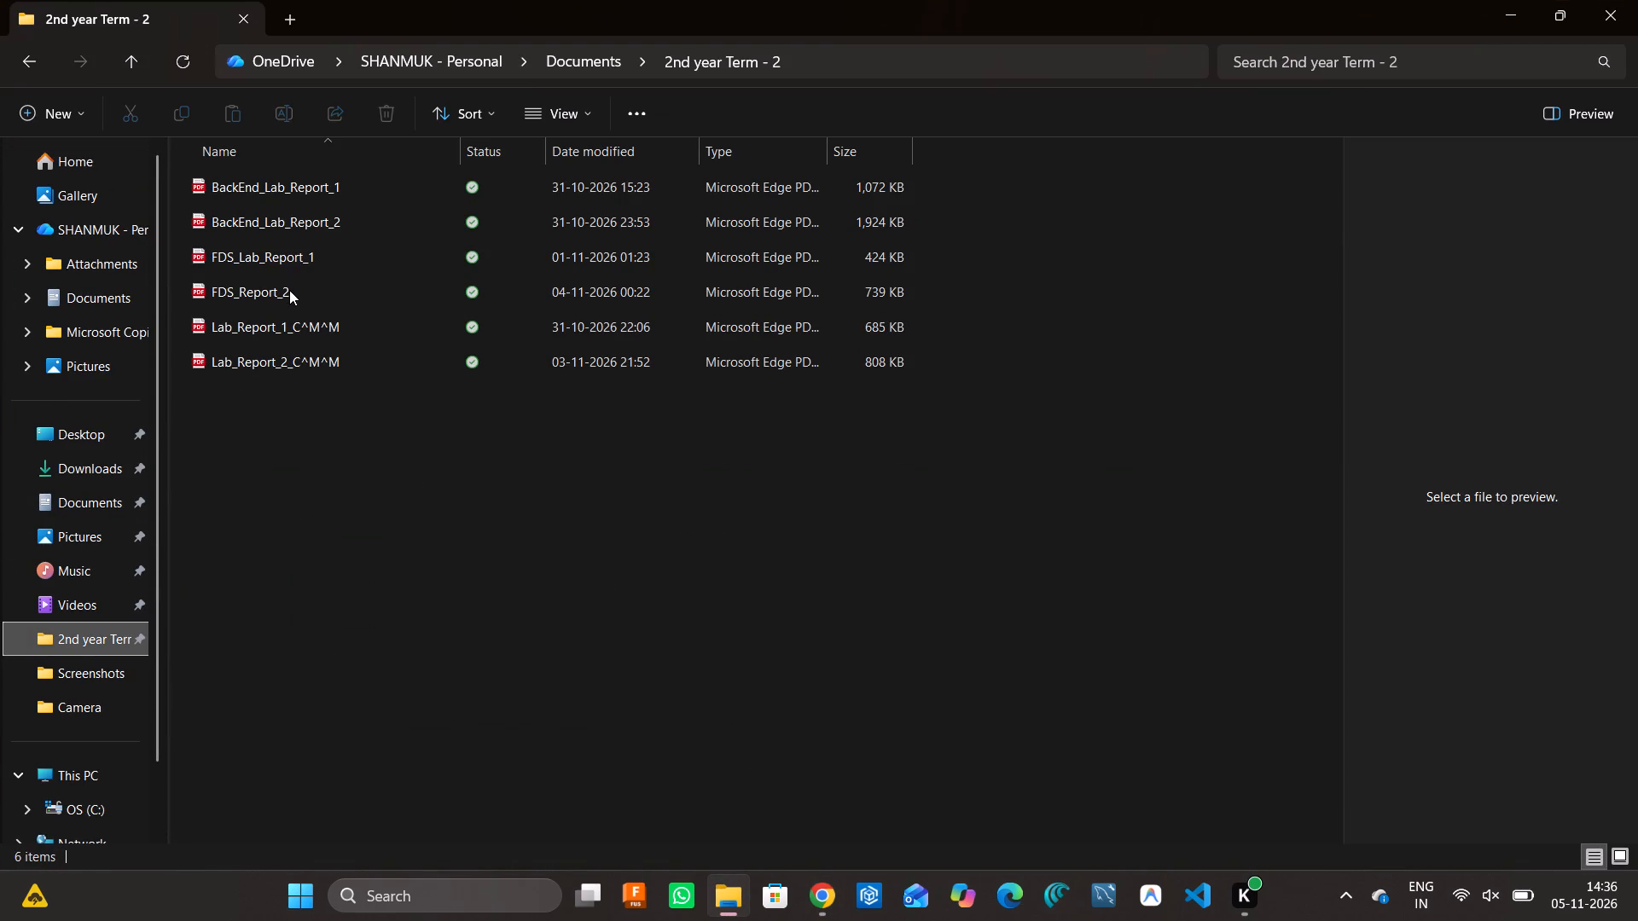
double_click(289, 290)
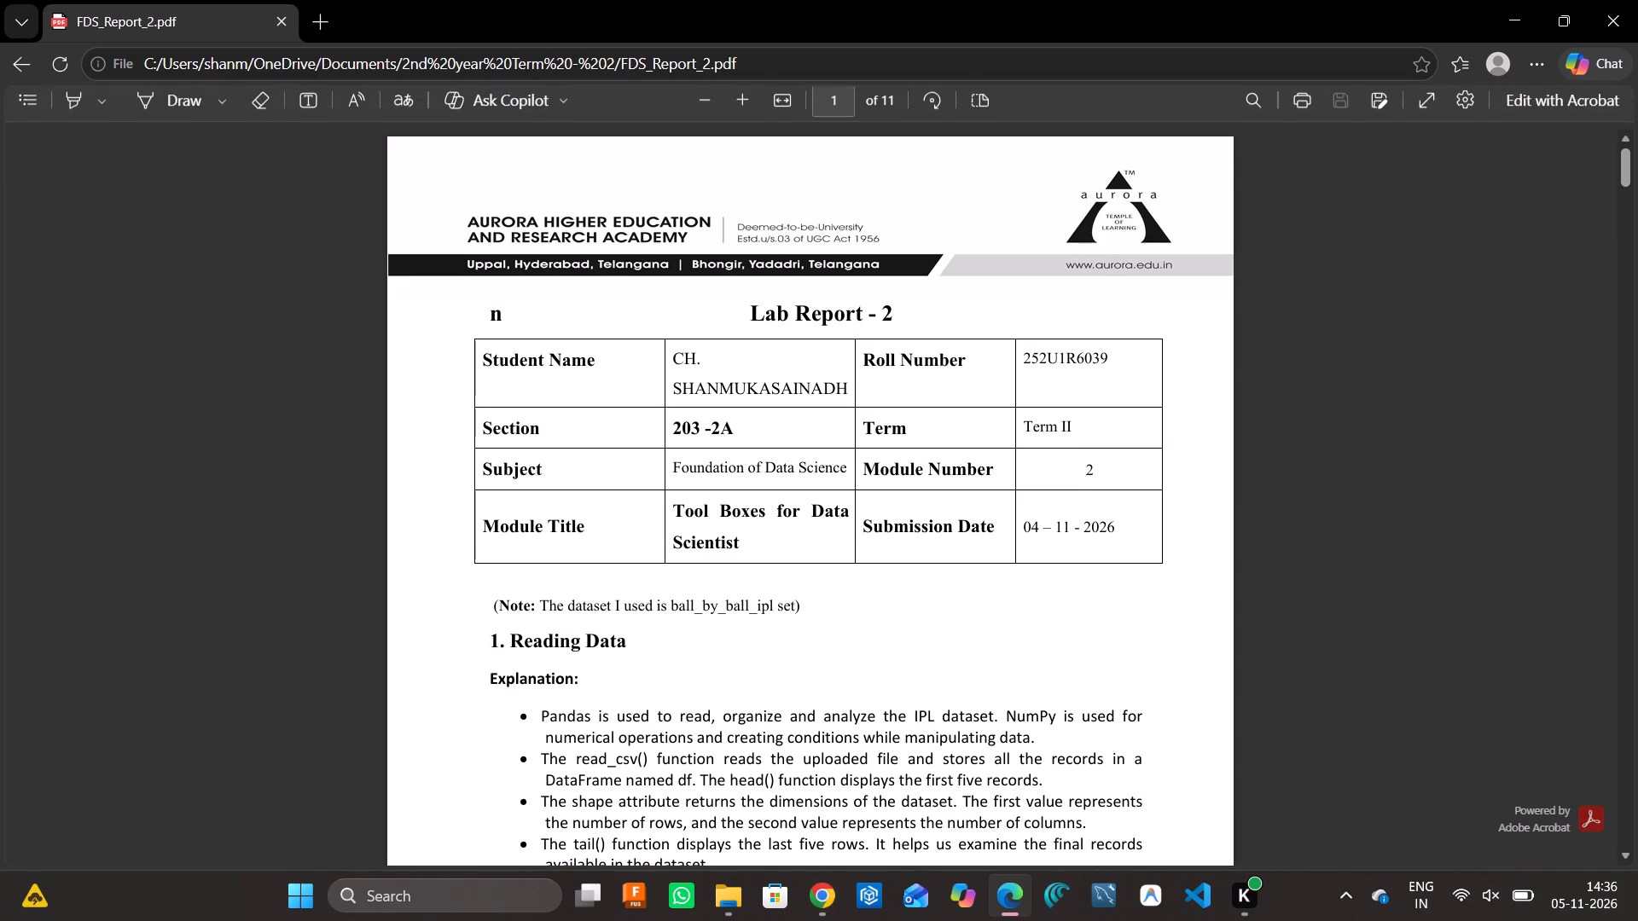
scroll(817, 497, "down", 2)
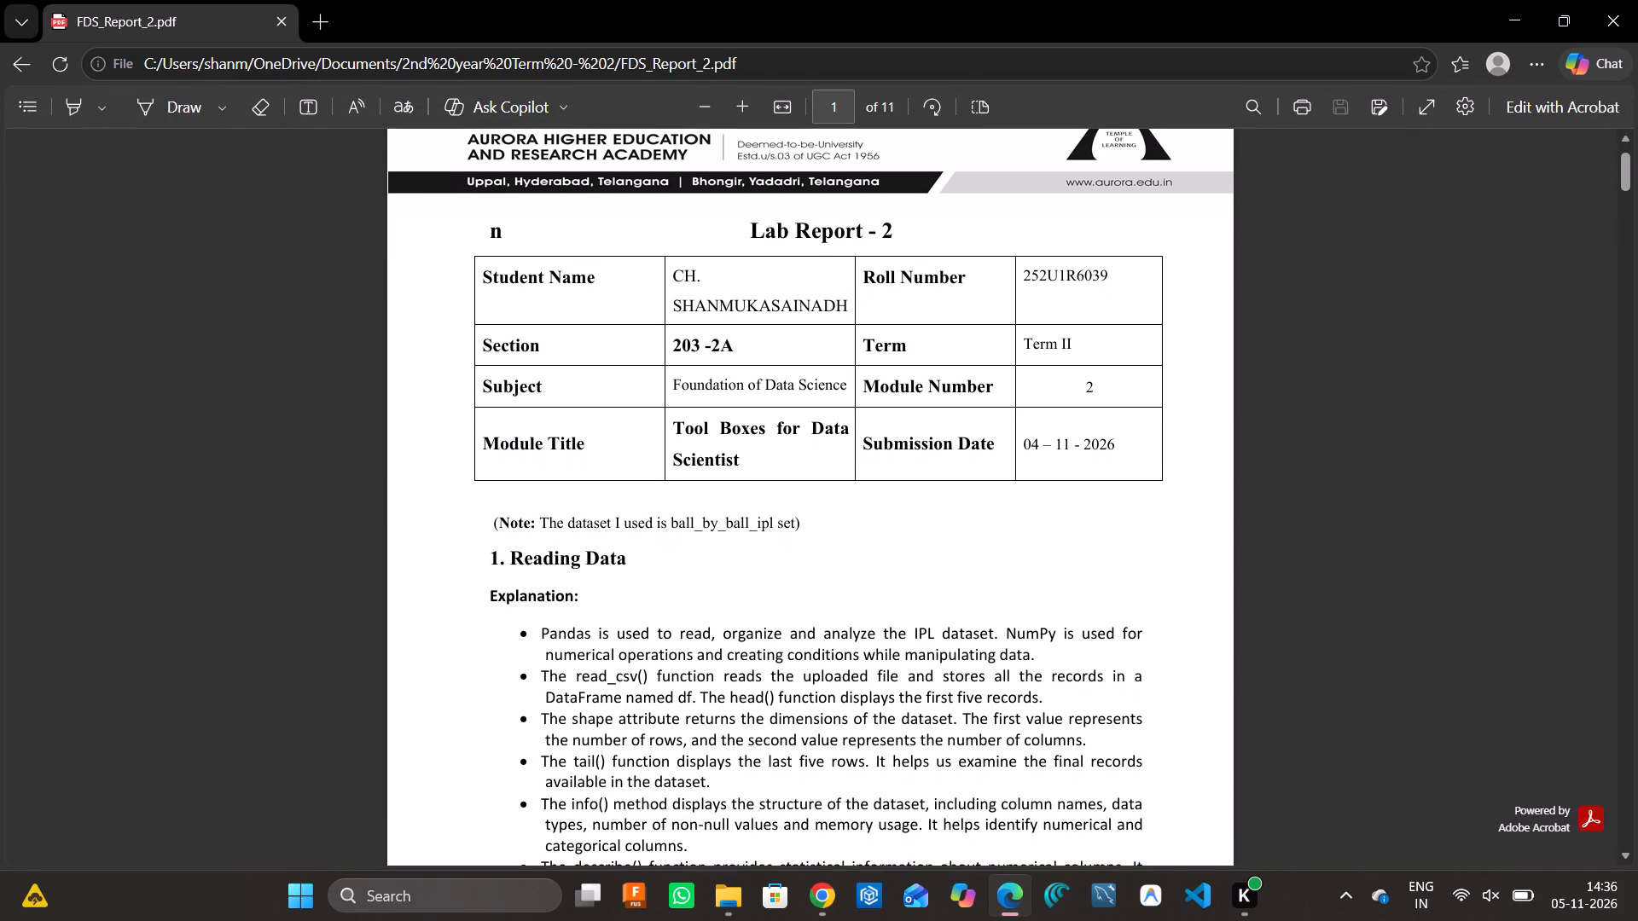
Read through the student details table and the Reading Data section of the lab report.
scroll(817, 497, "down", 1)
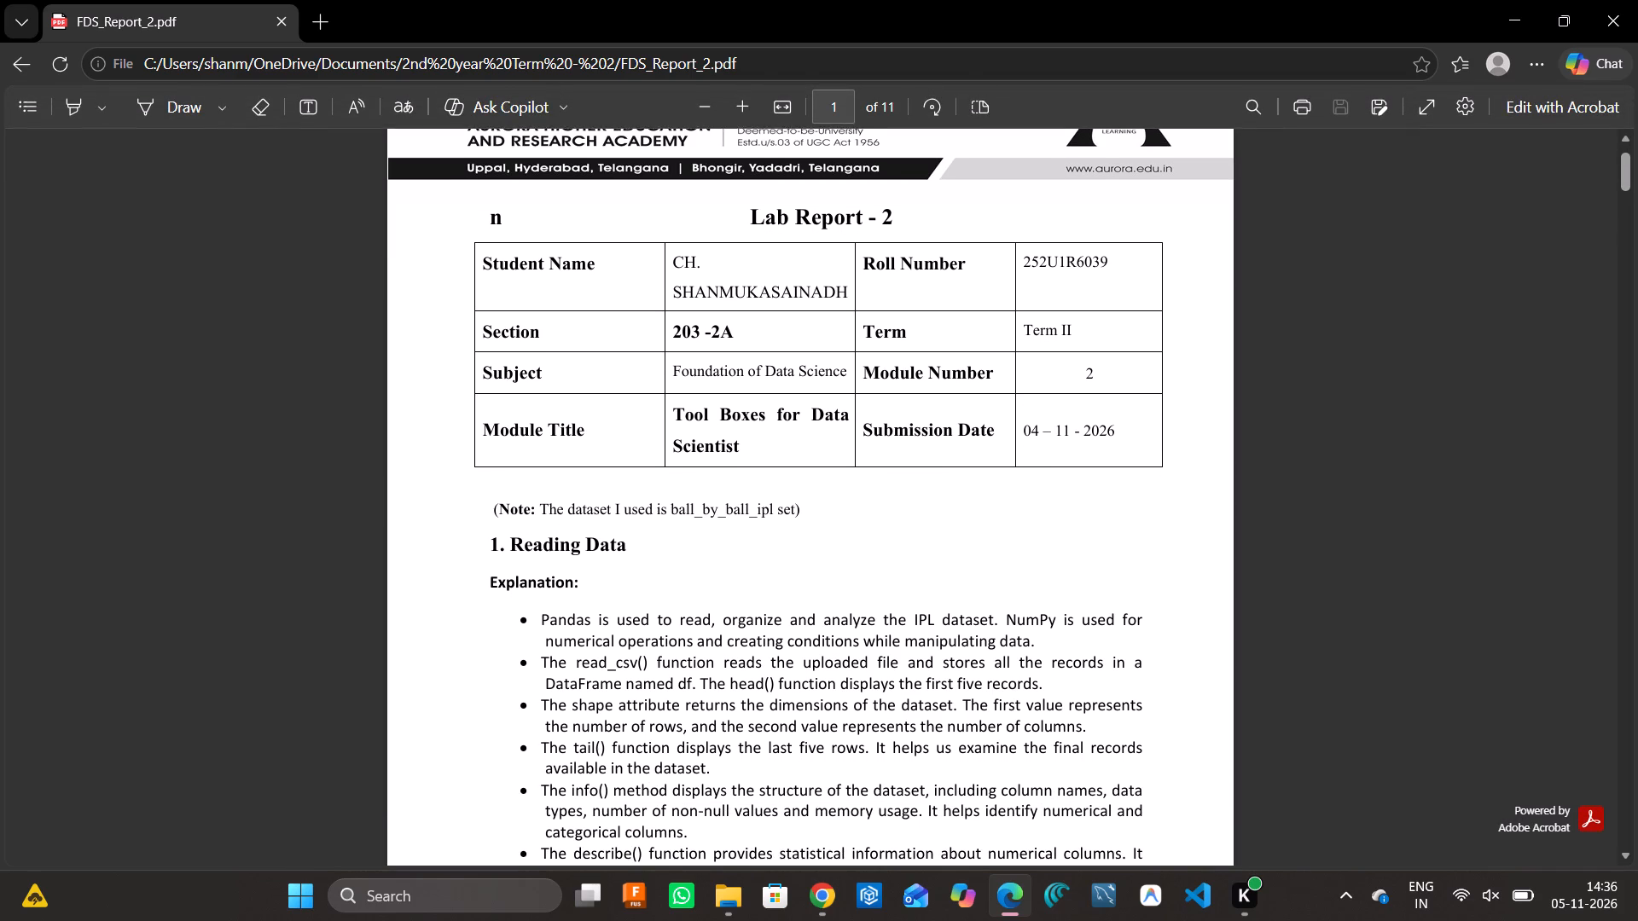
scroll(817, 497, "down", 2)
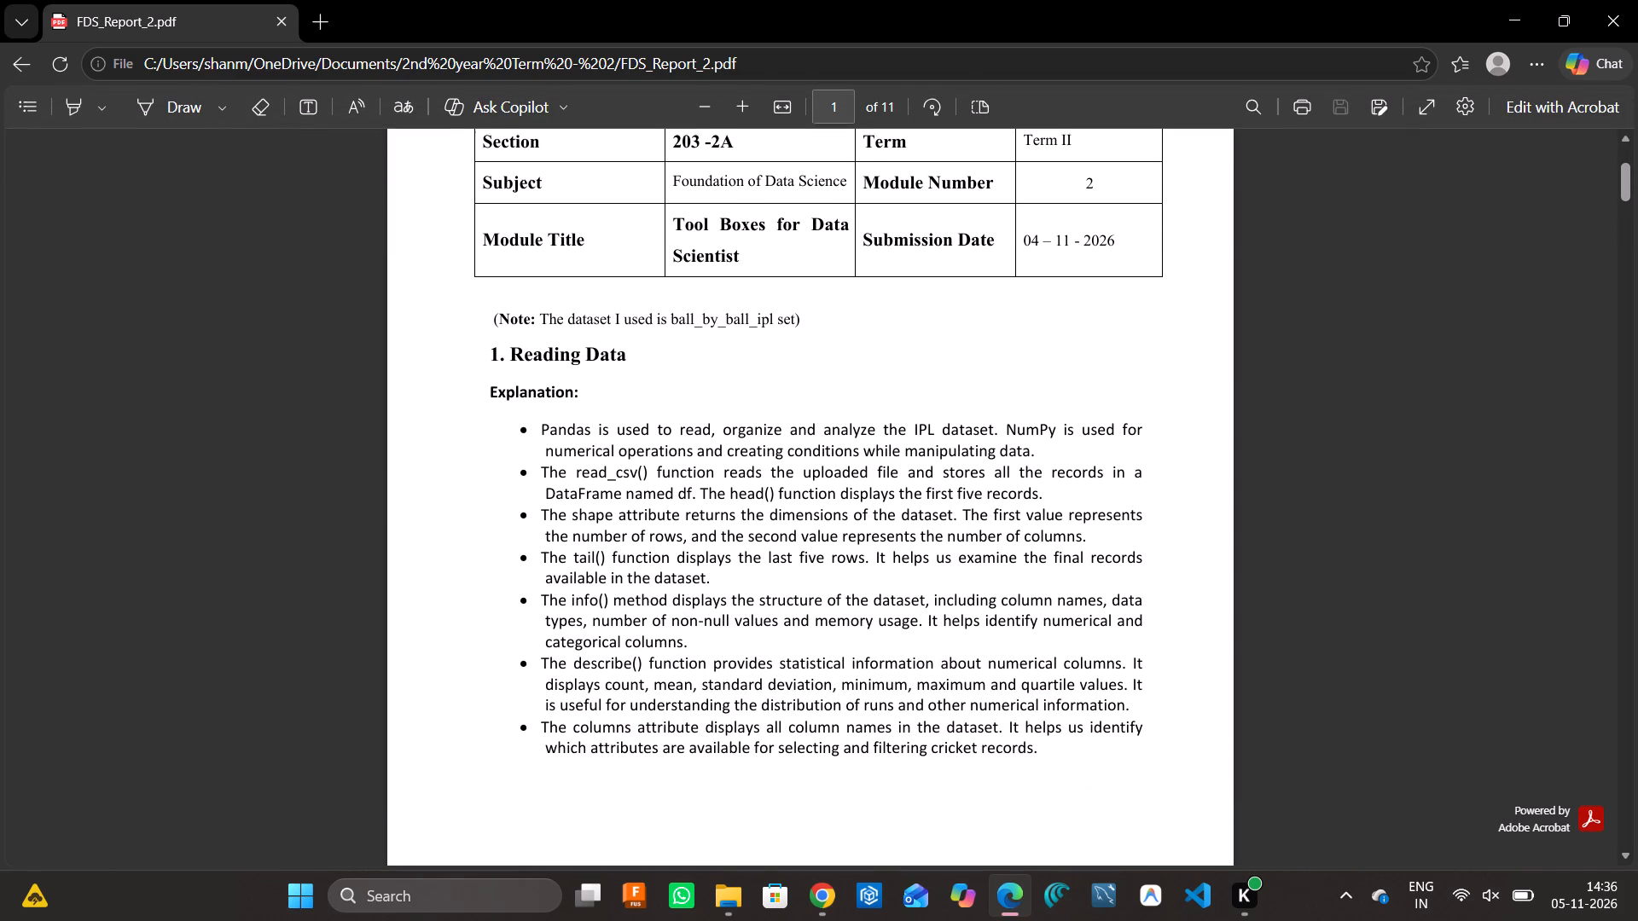
scroll(817, 497, "down", 2)
scroll(817, 497, "up", 1)
scroll(817, 497, "down", 2)
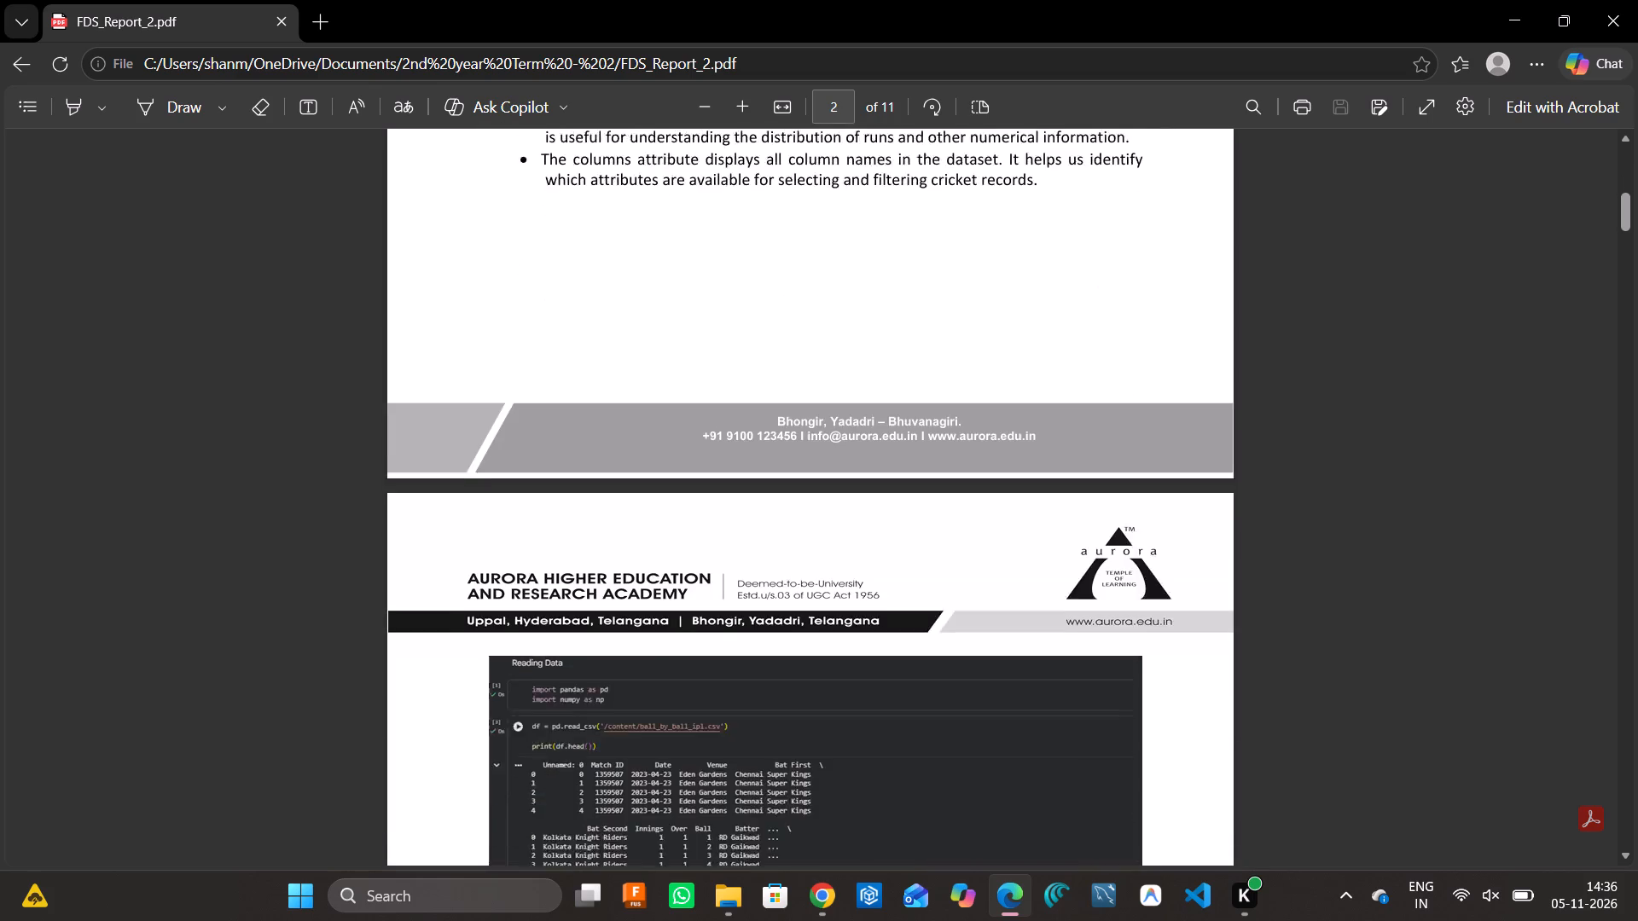
scroll(817, 497, "down", 7)
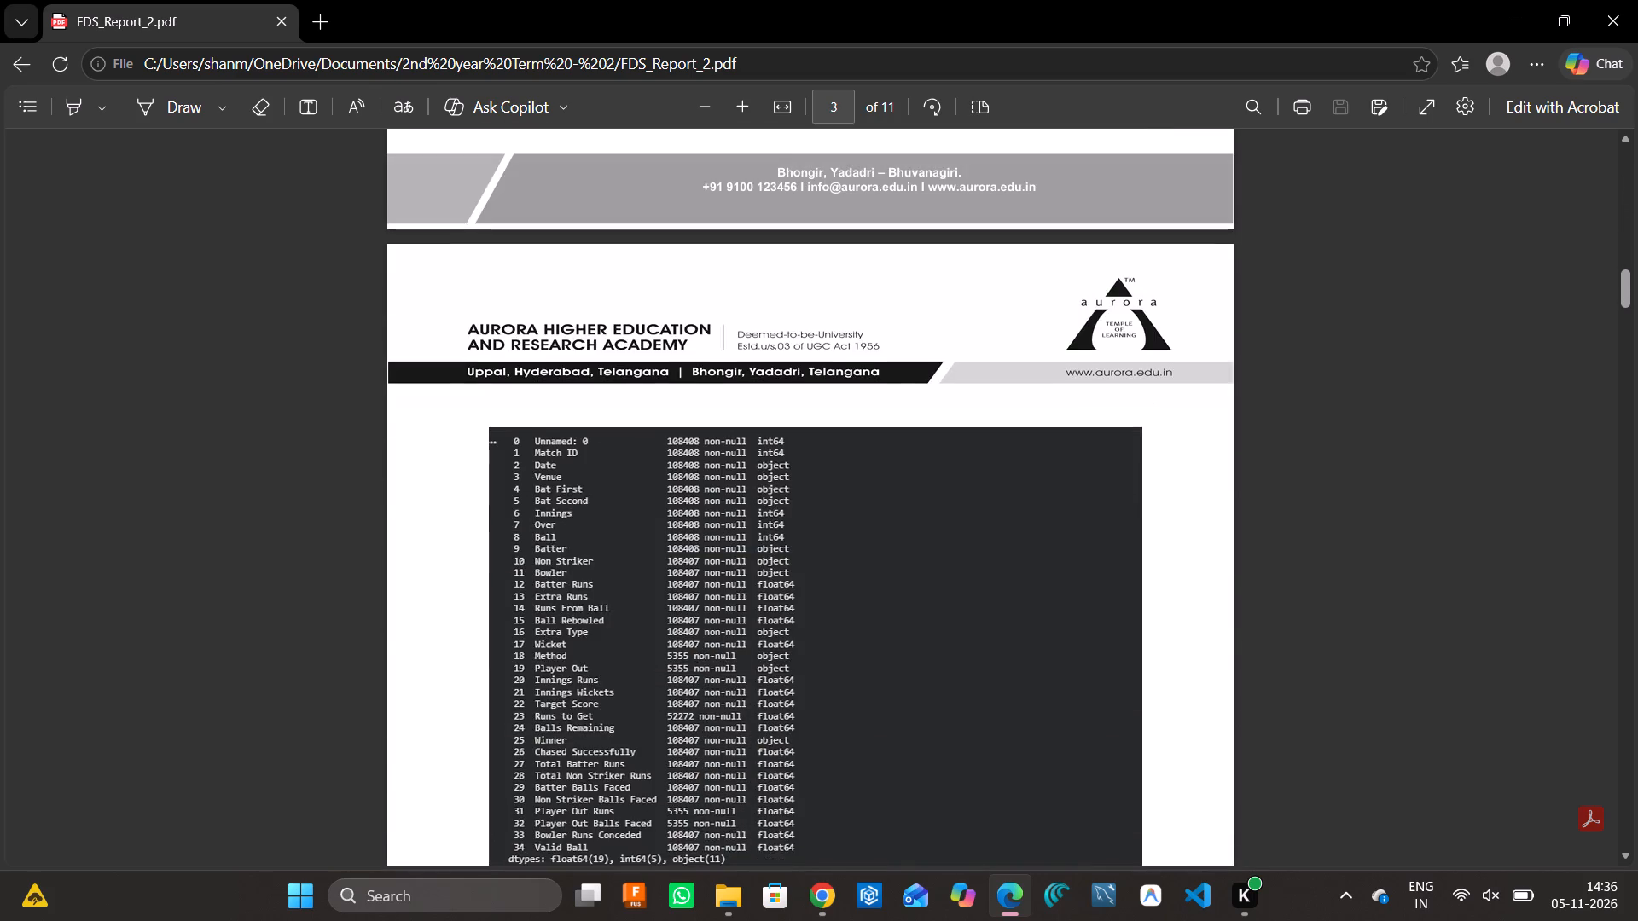
scroll(817, 497, "down", 11)
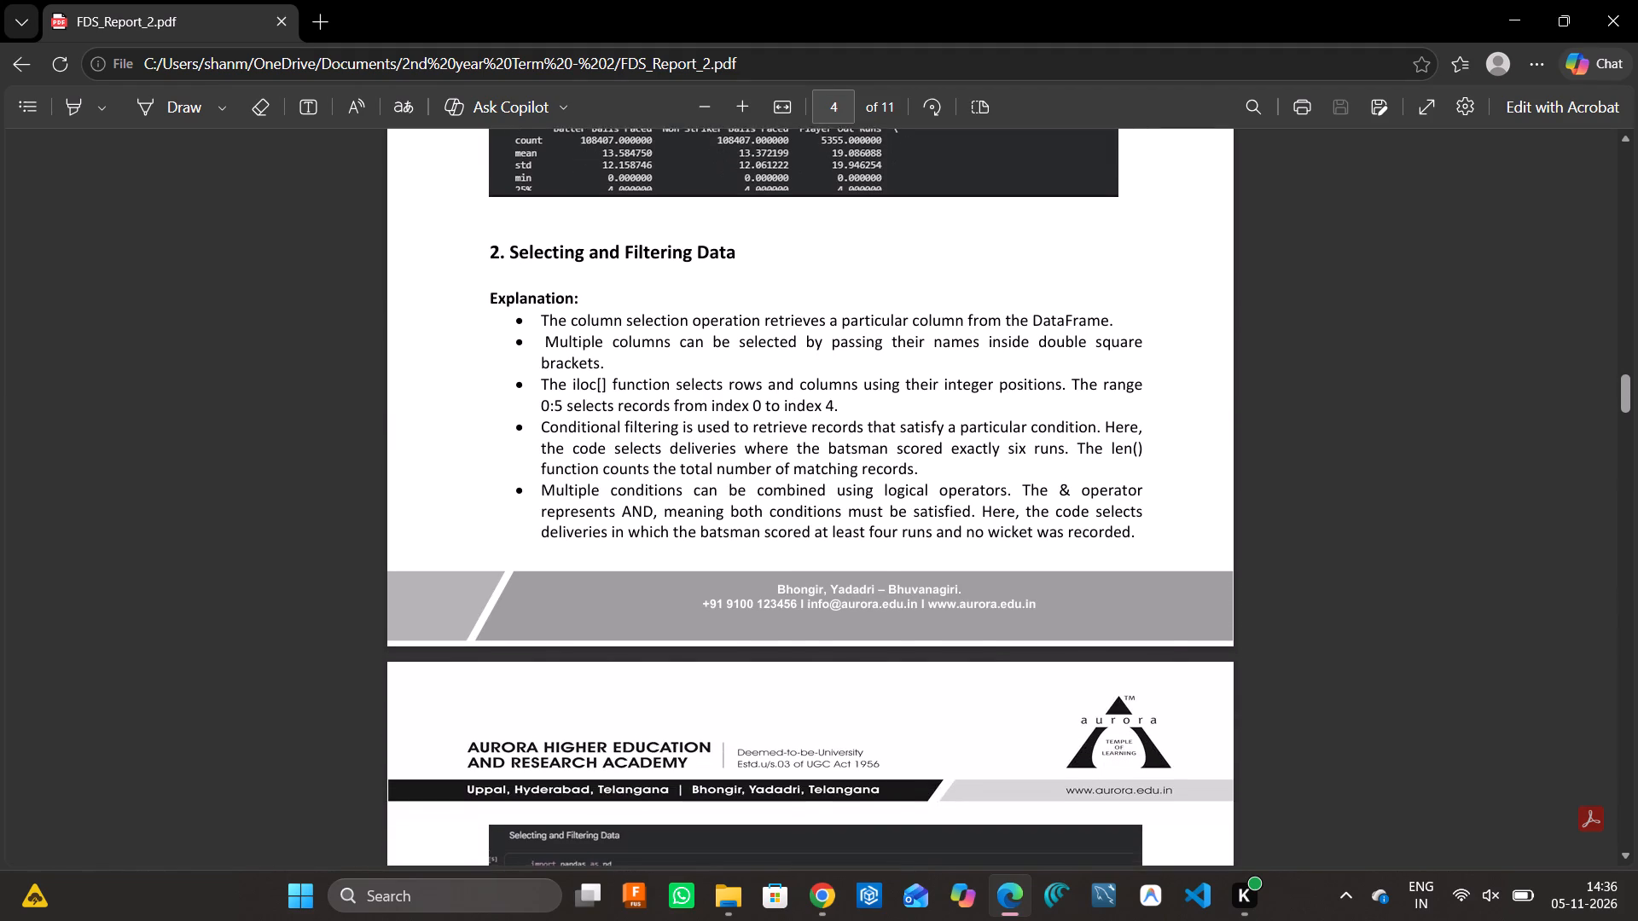
Examine the Selecting and Filtering Data section, including its explanation and code outputs.
scroll(817, 497, "down", 2)
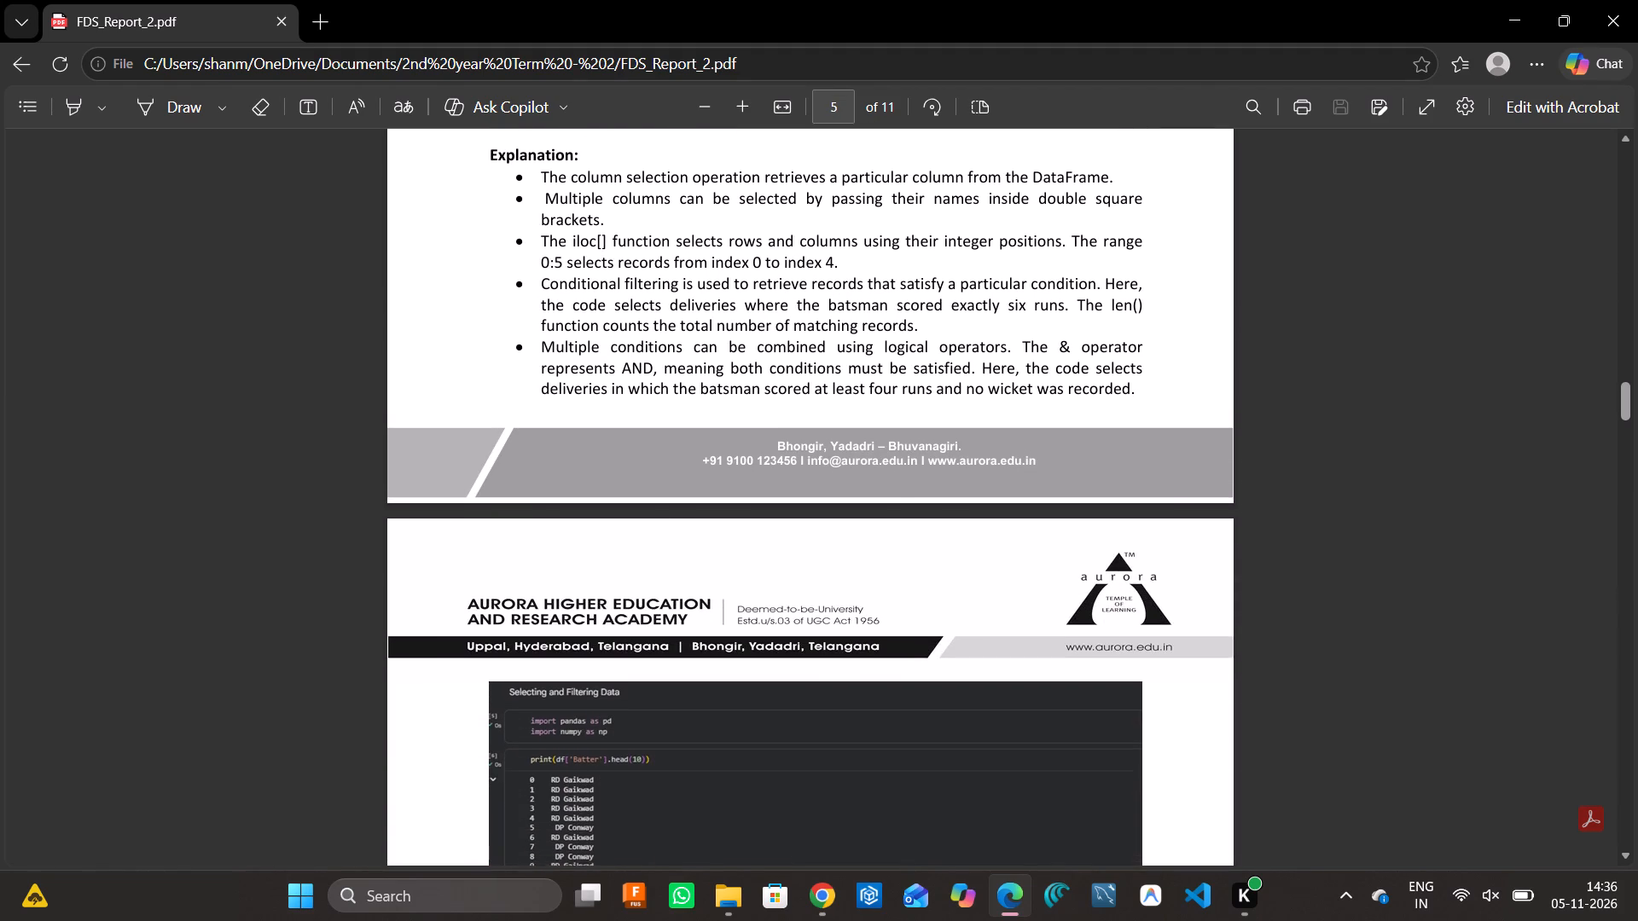
scroll(817, 497, "down", 2)
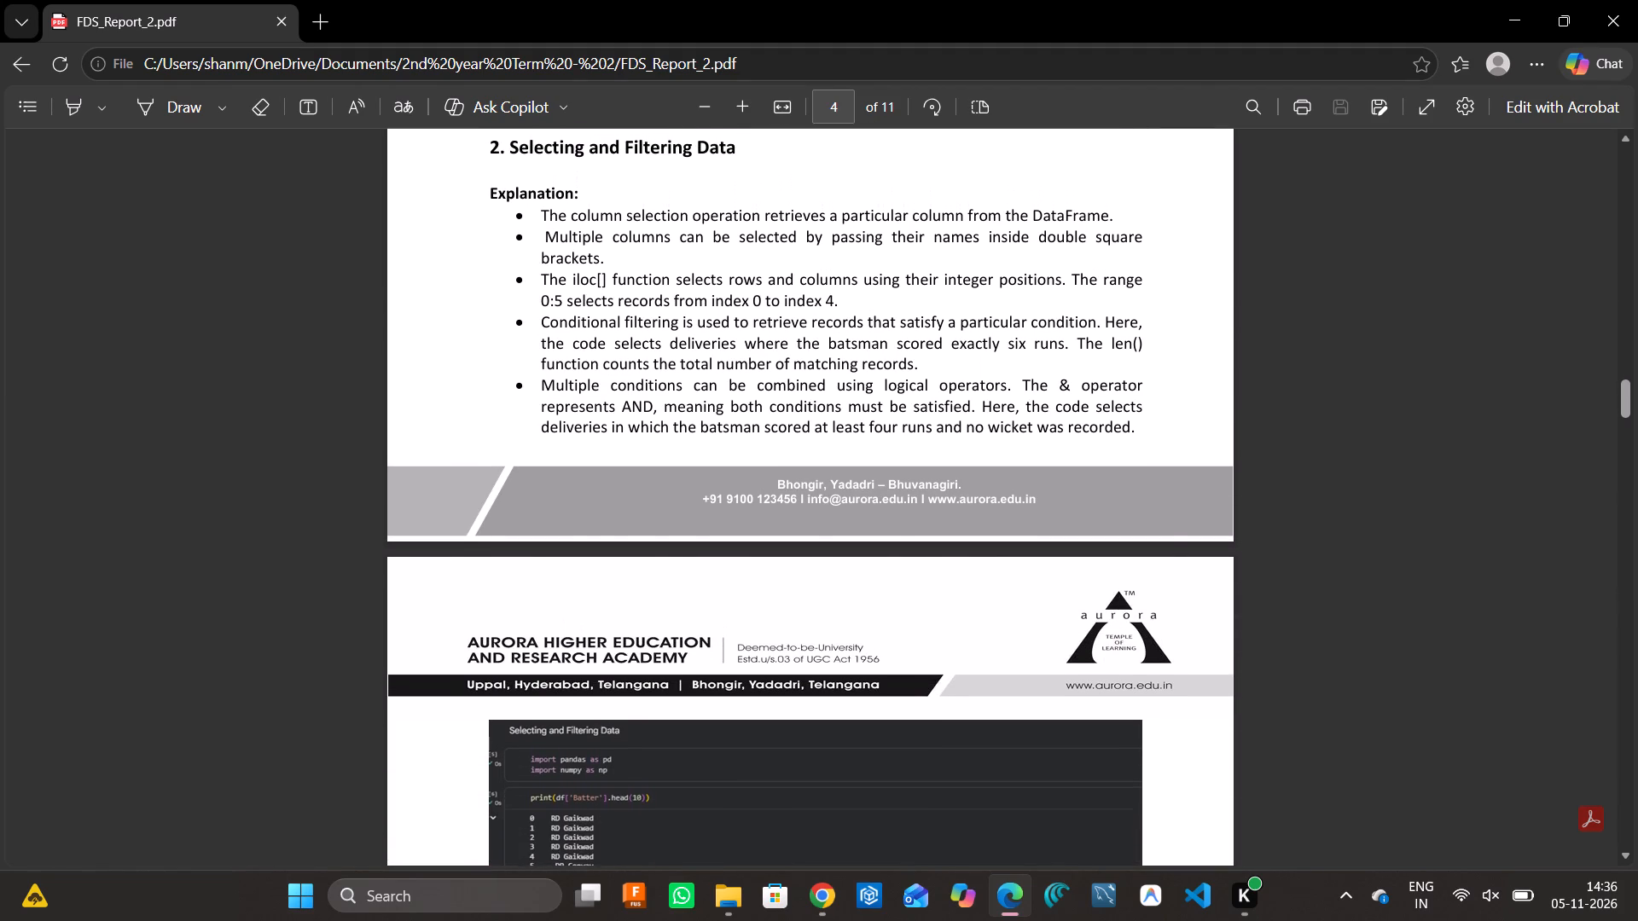
scroll(817, 497, "down", 3)
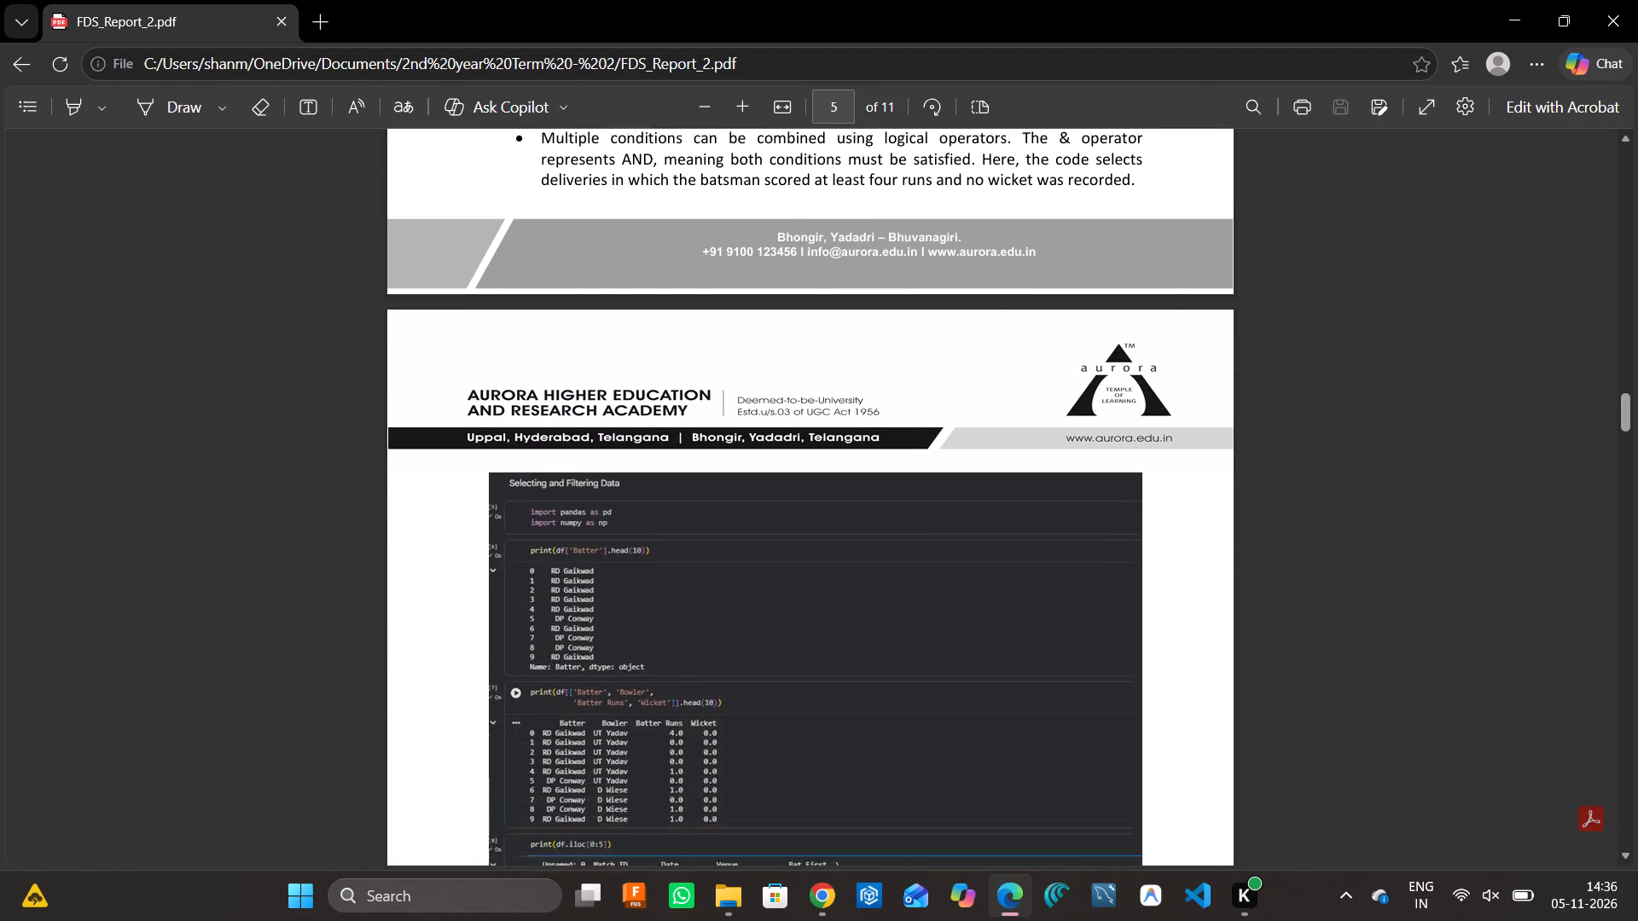
scroll(817, 497, "down", 6)
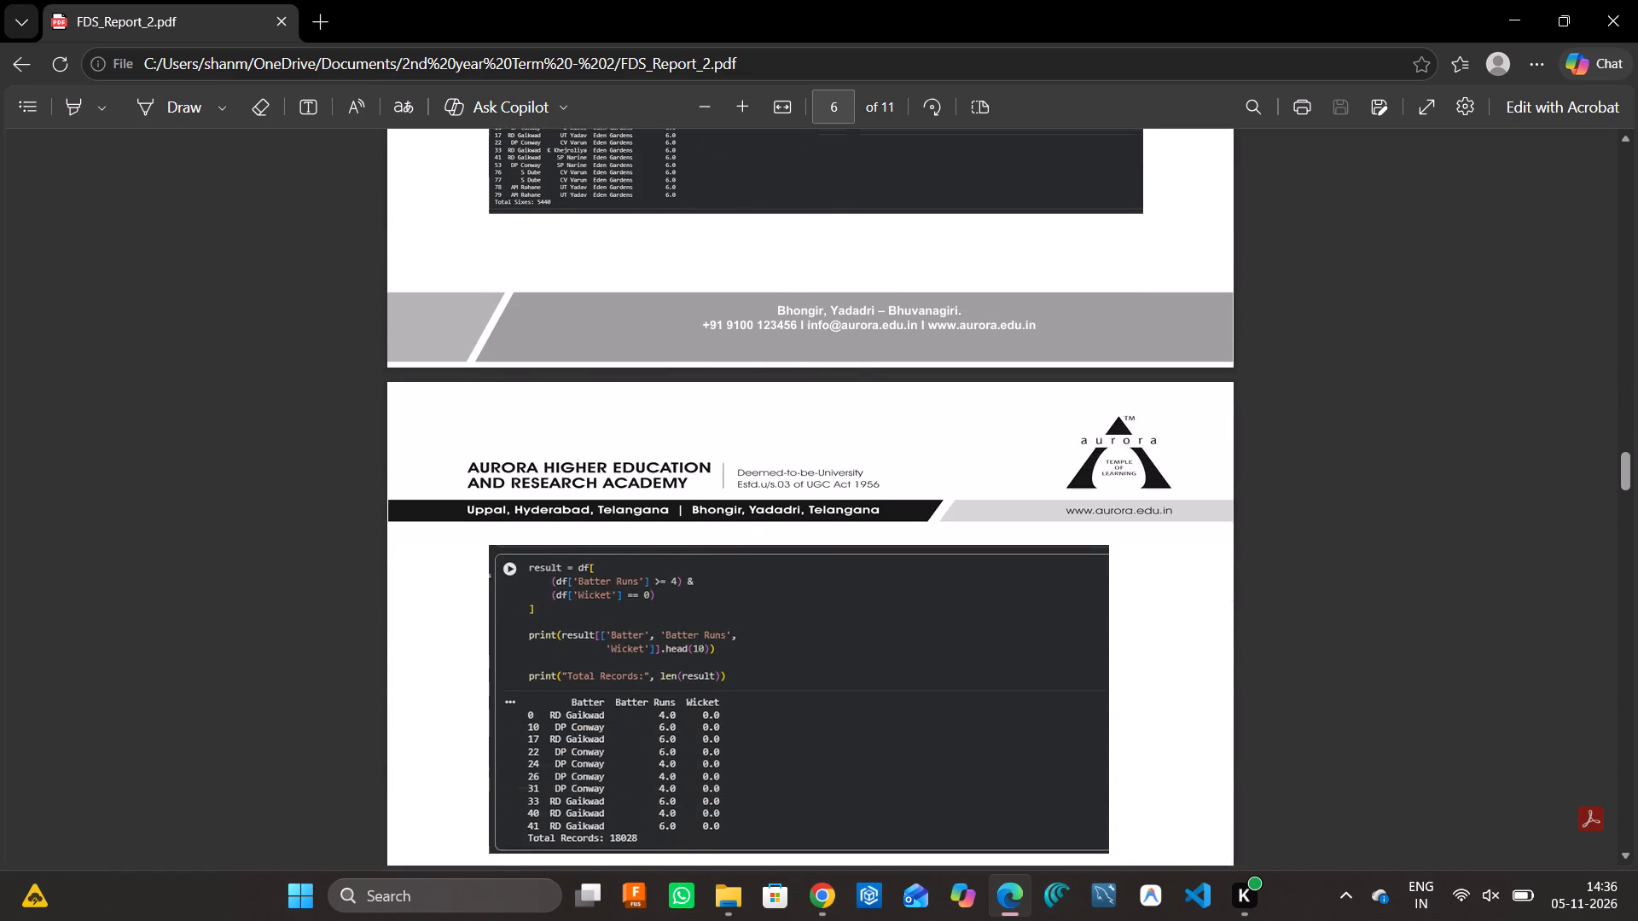
scroll(817, 497, "down", 4)
Examine the explanation and code outputs of the Manipulating Data section.
scroll(817, 497, "down", 2)
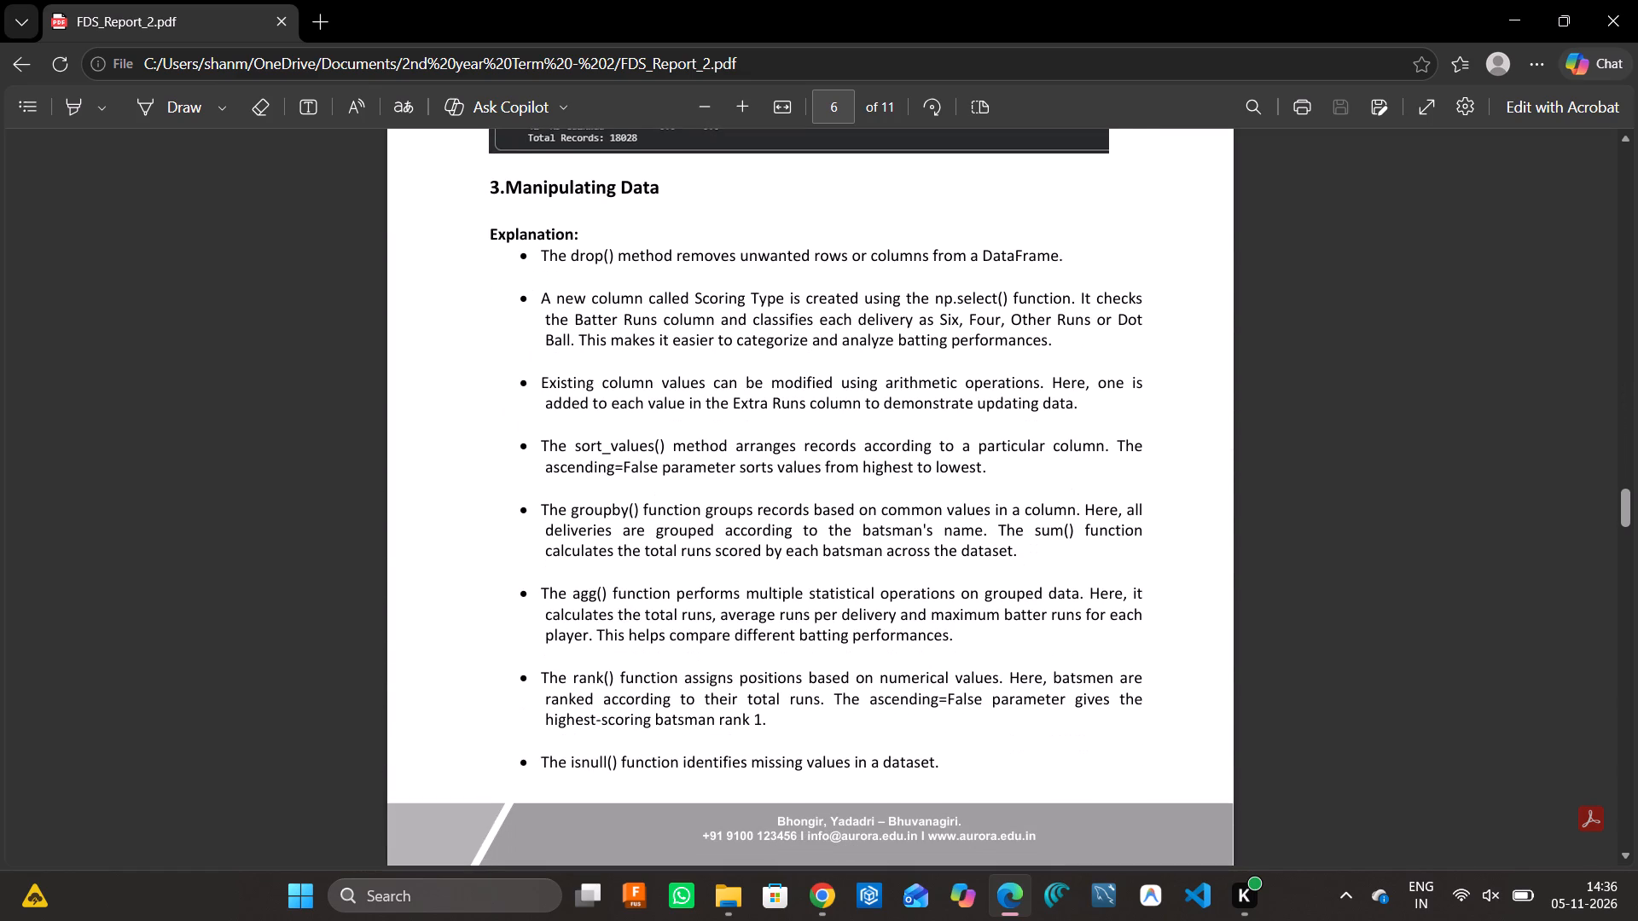
scroll(817, 497, "down", 3)
scroll(817, 497, "up", 1)
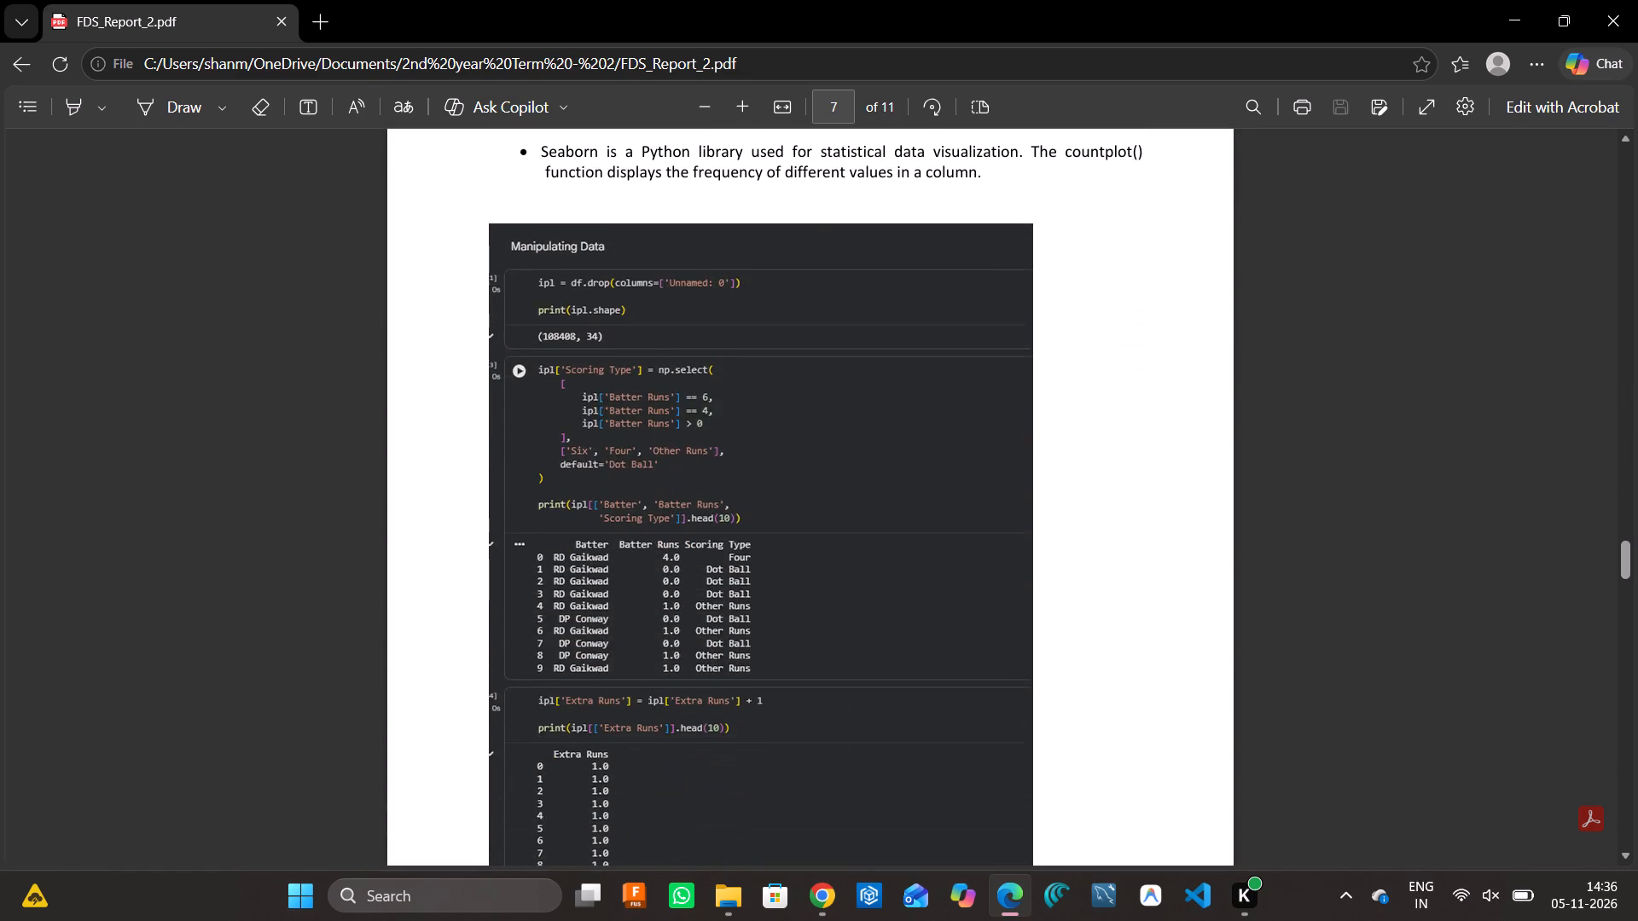
scroll(817, 497, "up", 1)
scroll(817, 497, "down", 3)
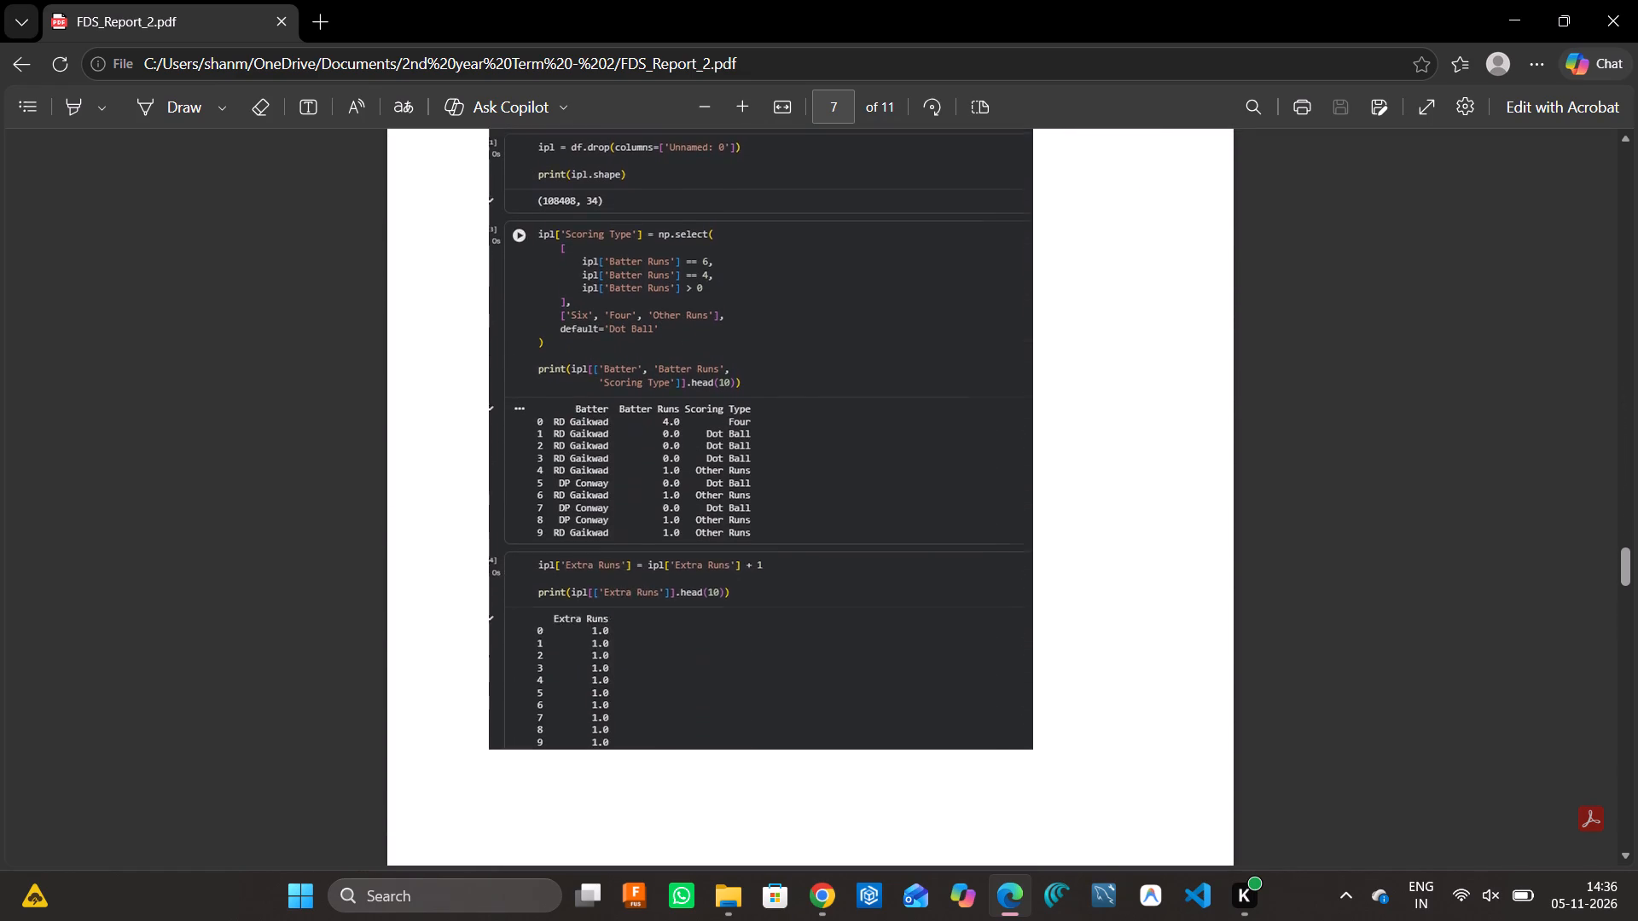
scroll(817, 497, "down", 5)
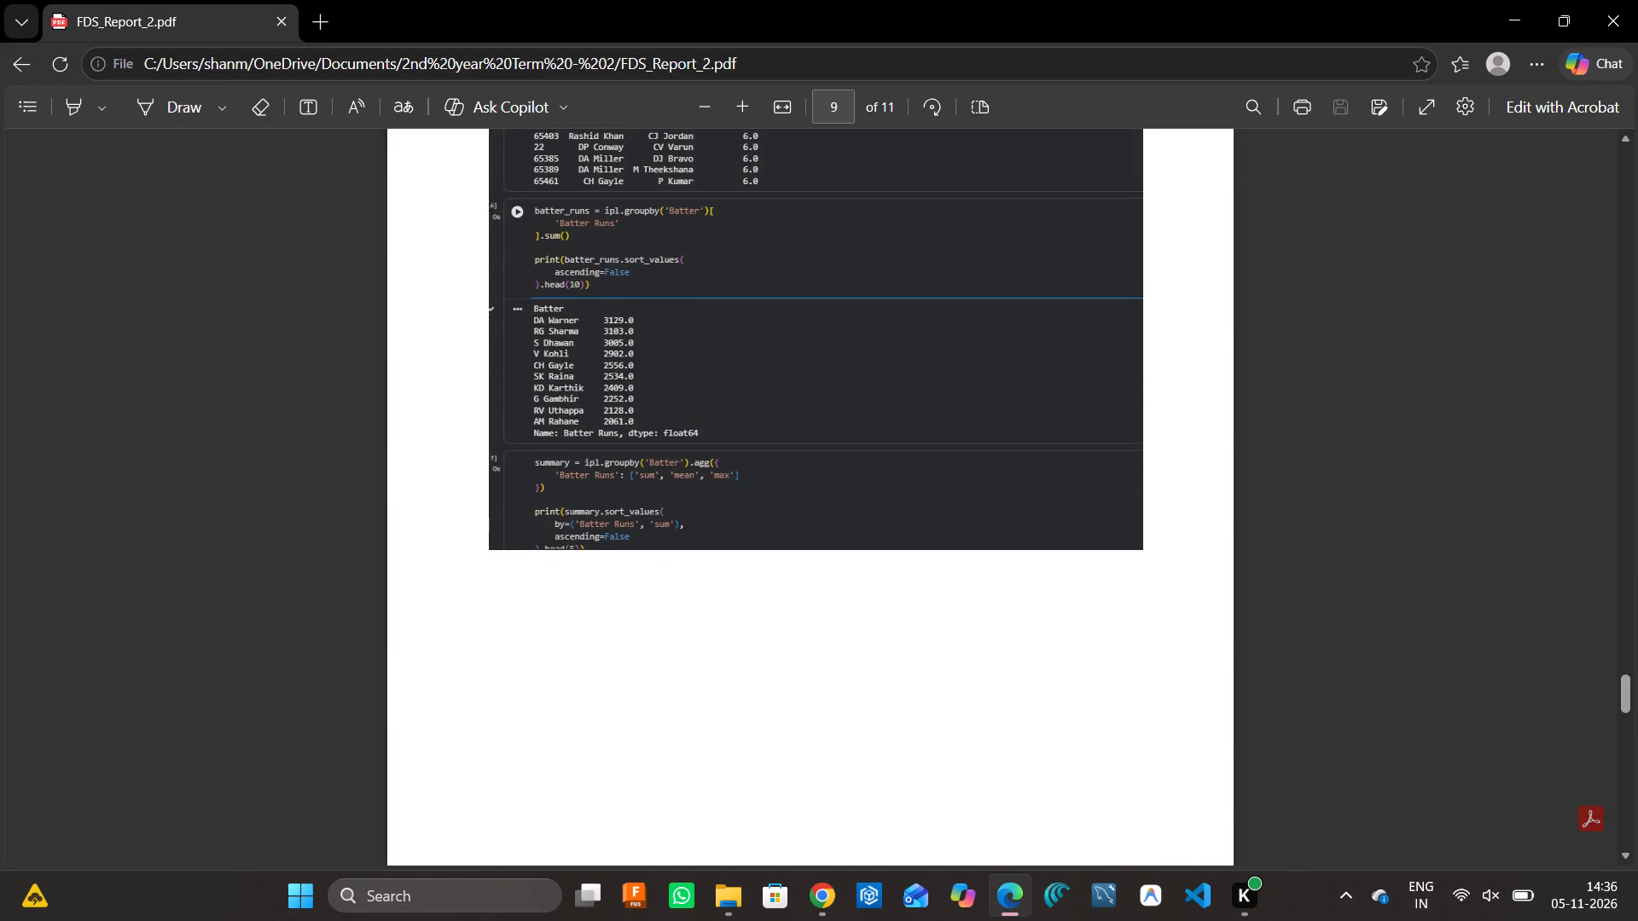
scroll(817, 497, "down", 1)
scroll(817, 497, "up", 4)
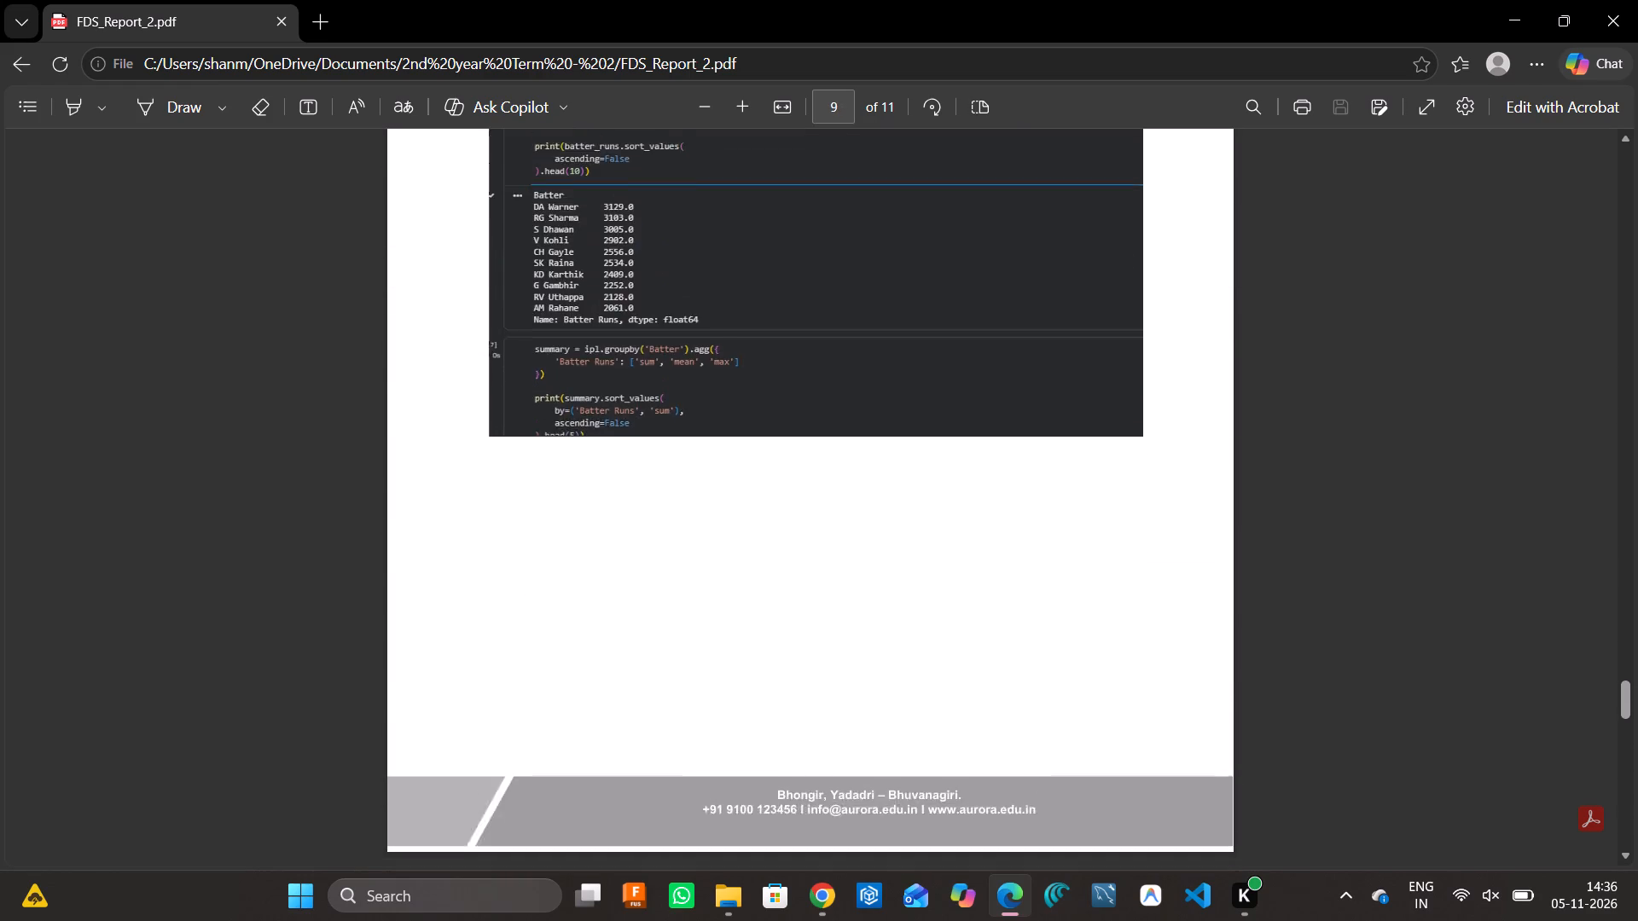
Recheck the report's code outputs and explanations, ending at the student details table on page 1.
scroll(817, 497, "up", 4)
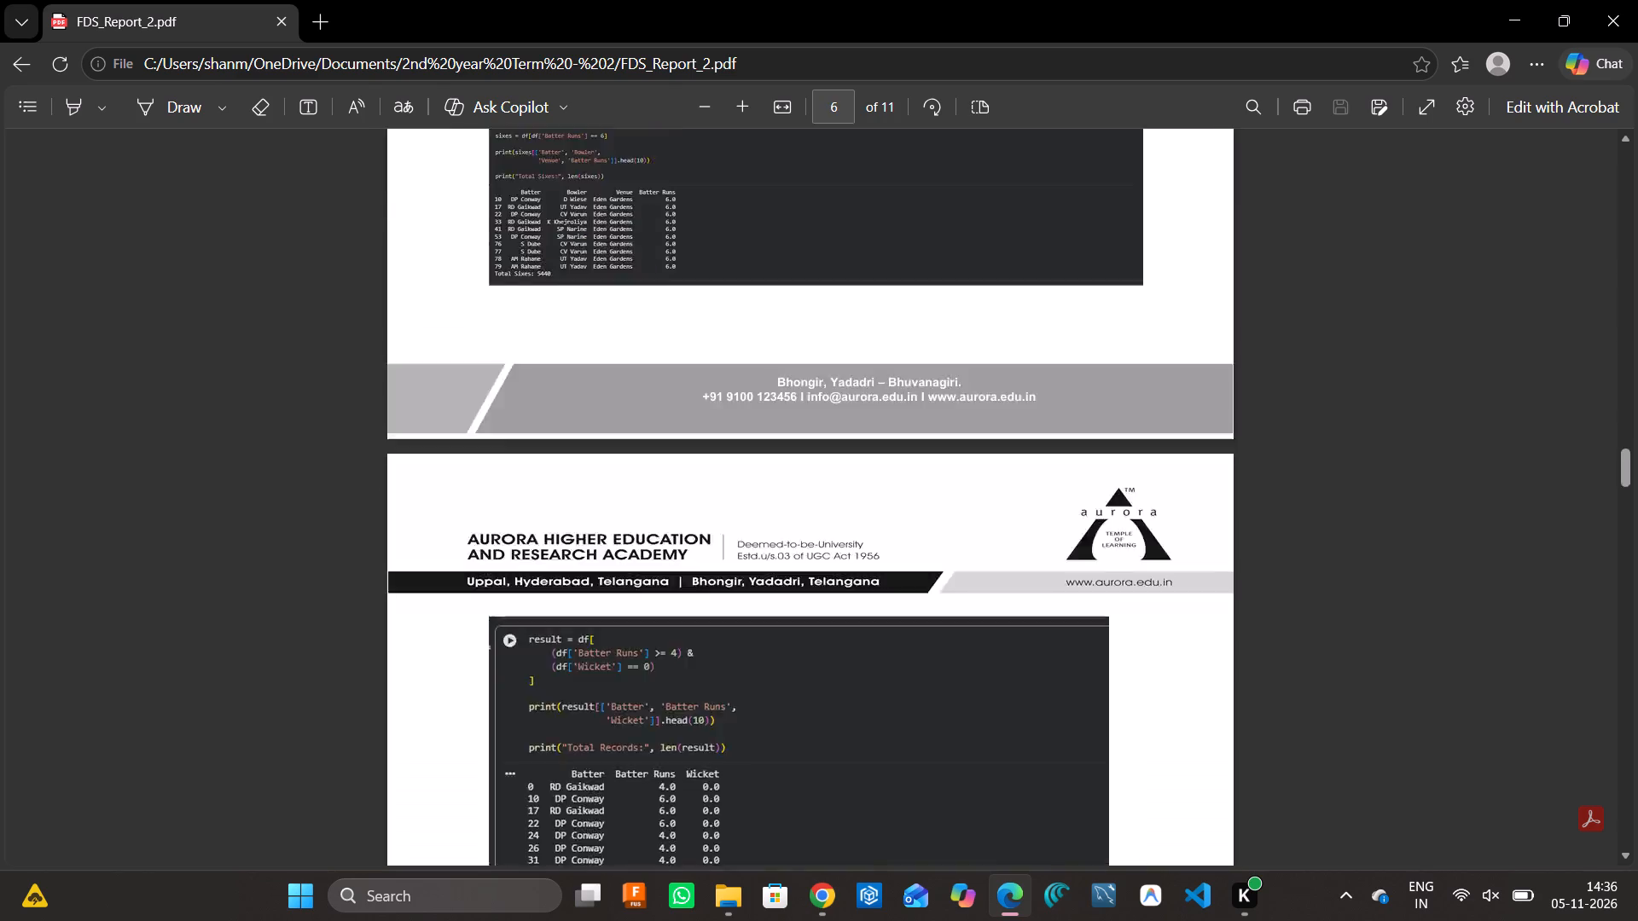
scroll(817, 497, "up", 5)
scroll(817, 497, "down", 13)
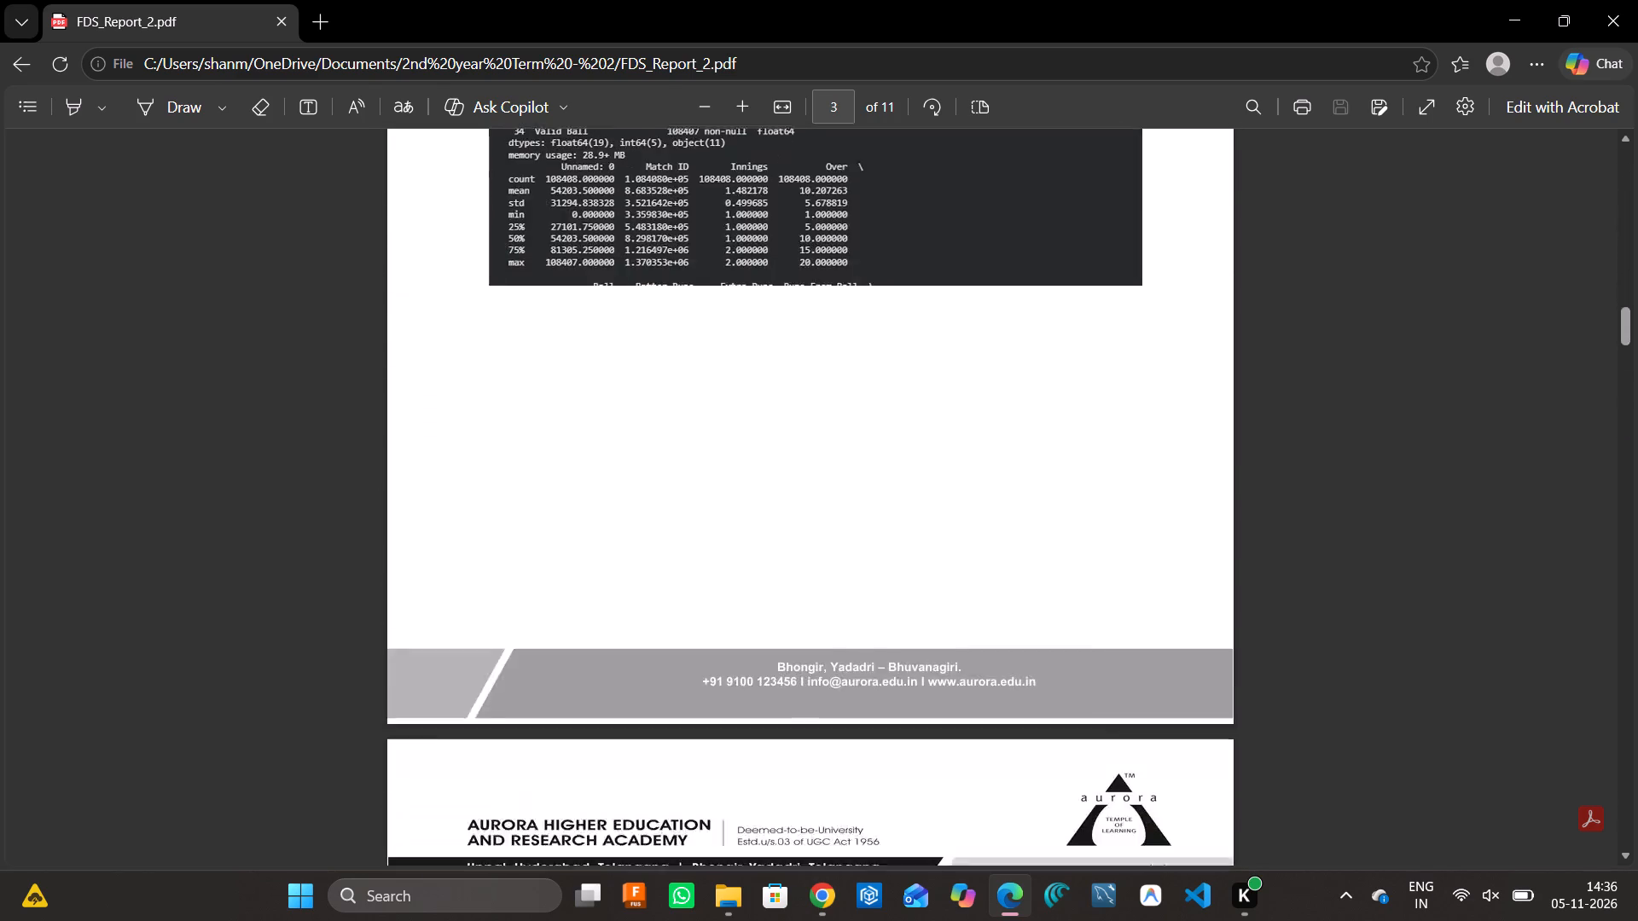
scroll(817, 497, "down", 6)
scroll(817, 497, "up", 1)
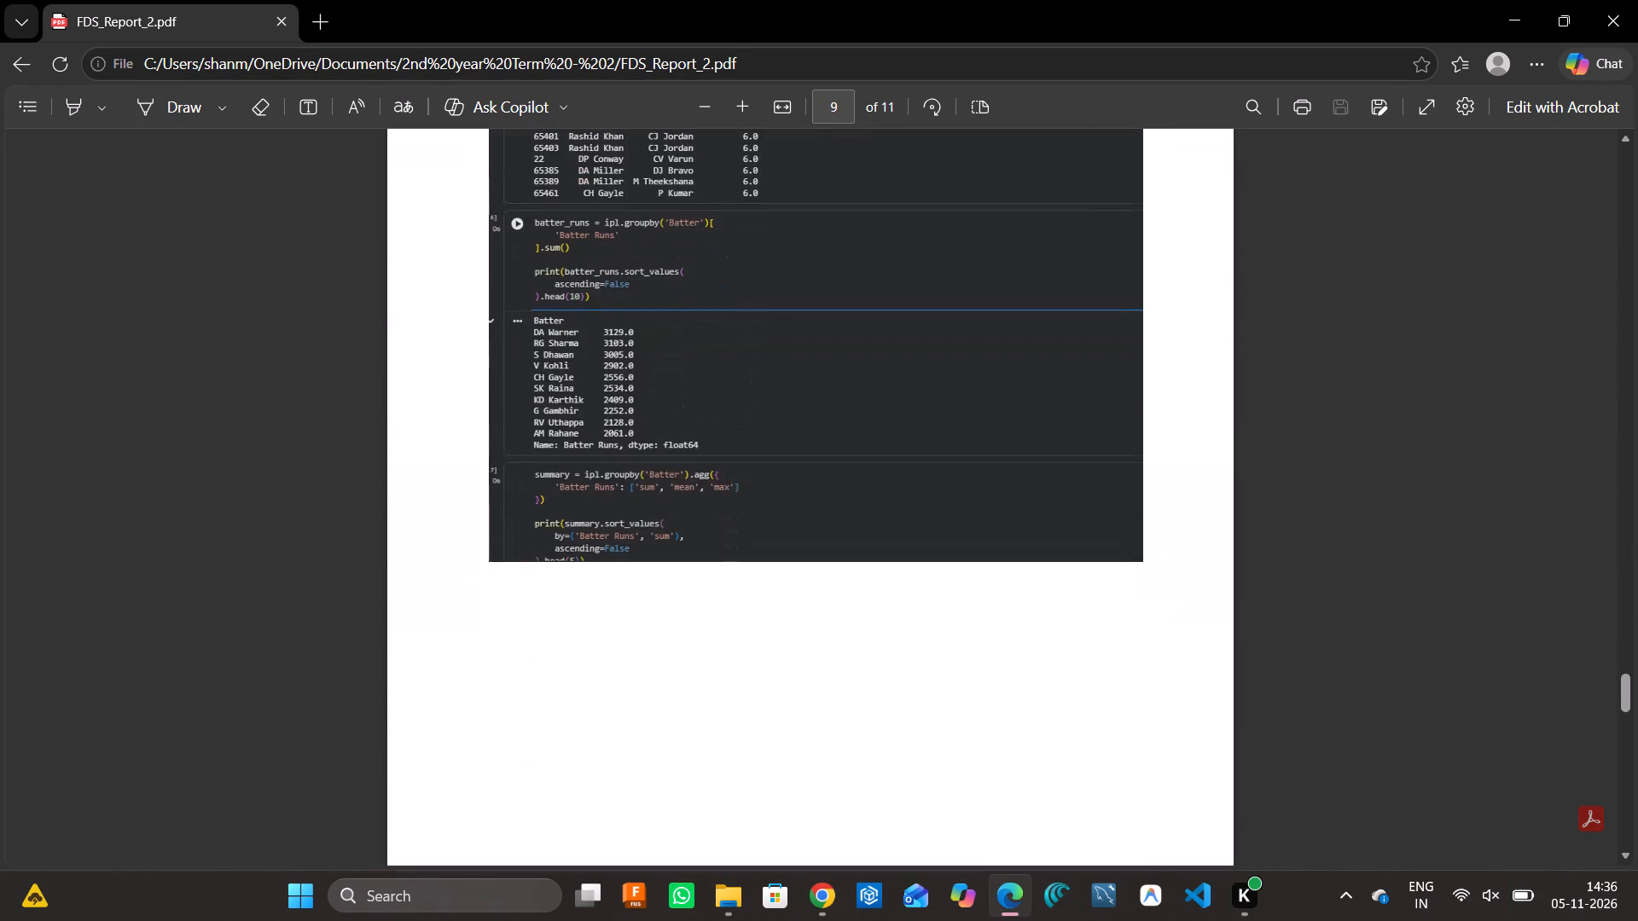
scroll(817, 497, "up", 1)
scroll(817, 497, "down", 8)
scroll(817, 497, "up", 6)
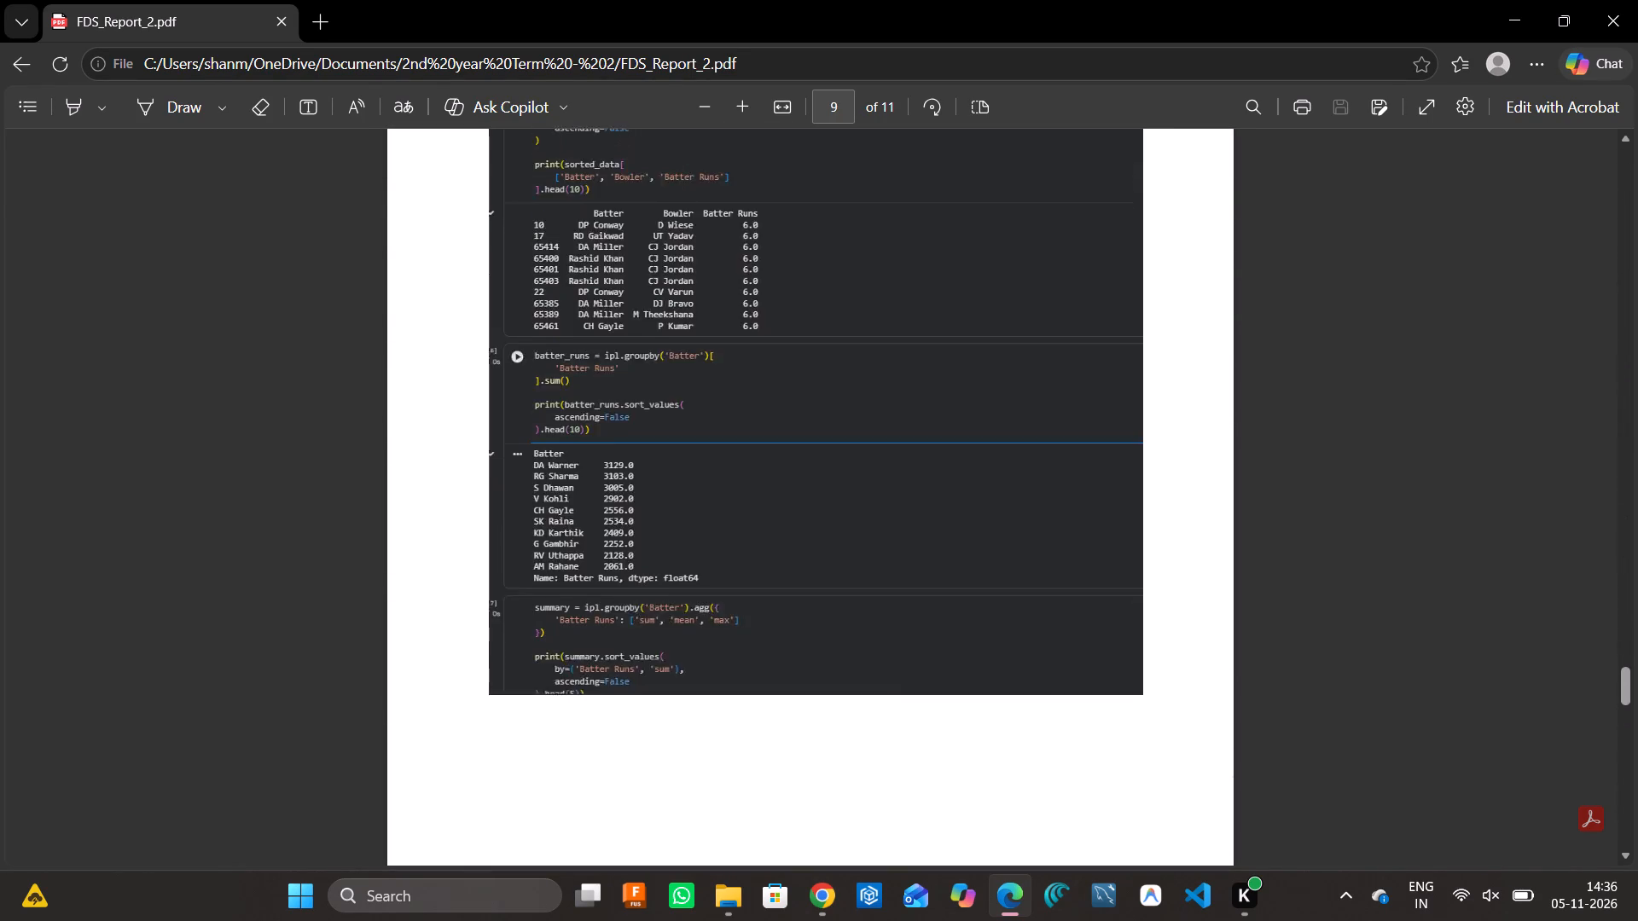
scroll(817, 497, "up", 11)
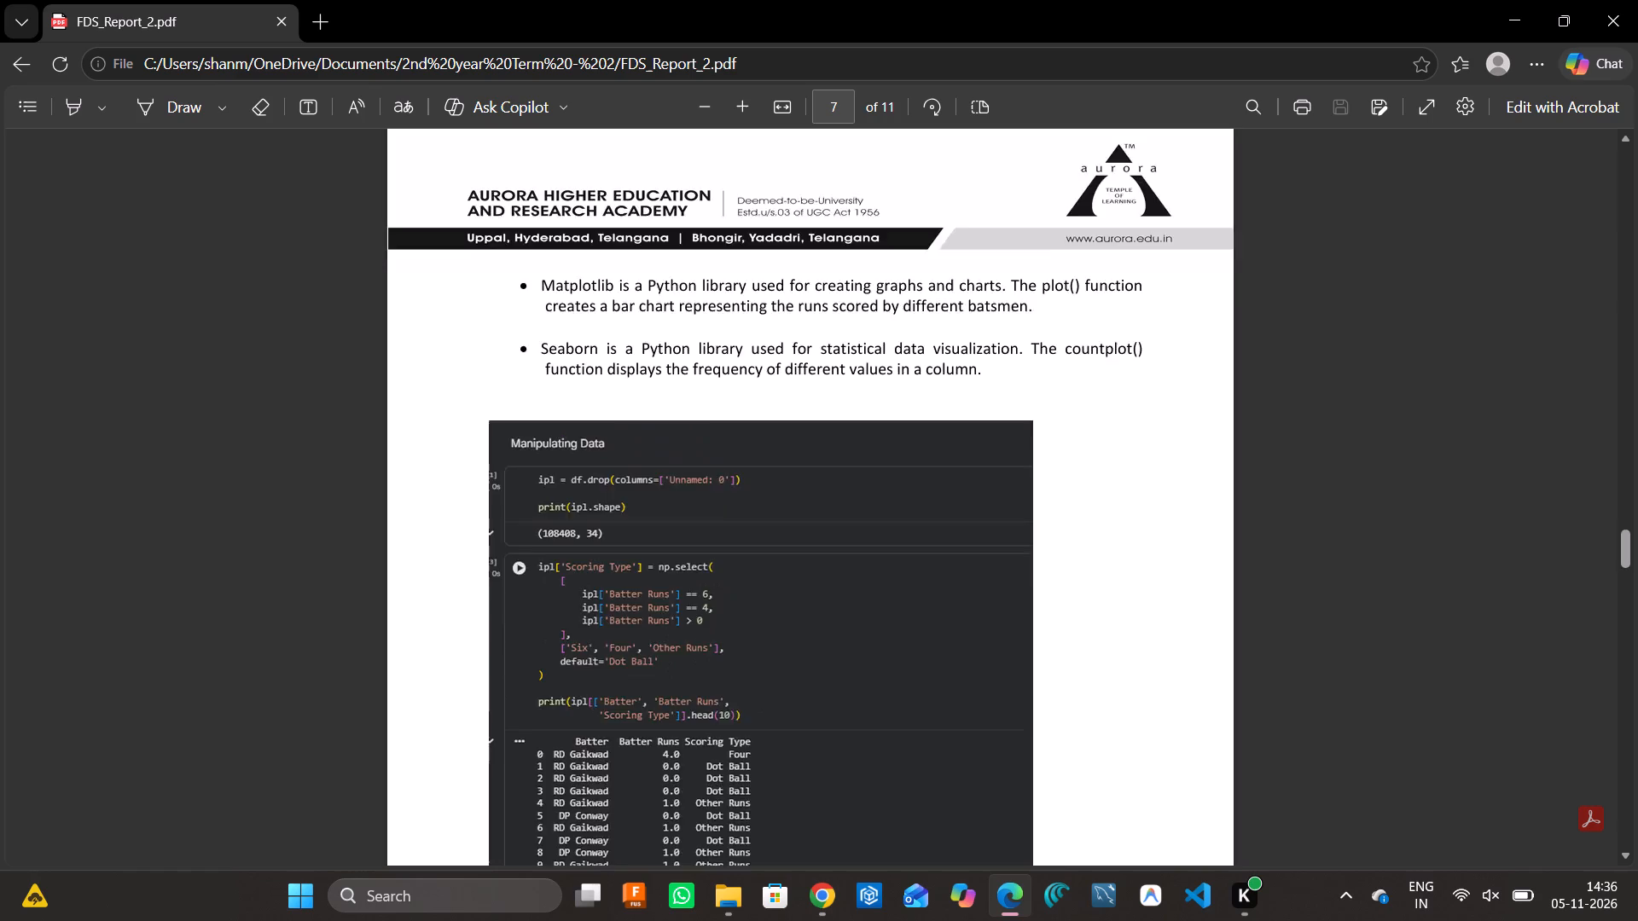
scroll(817, 497, "up", 5)
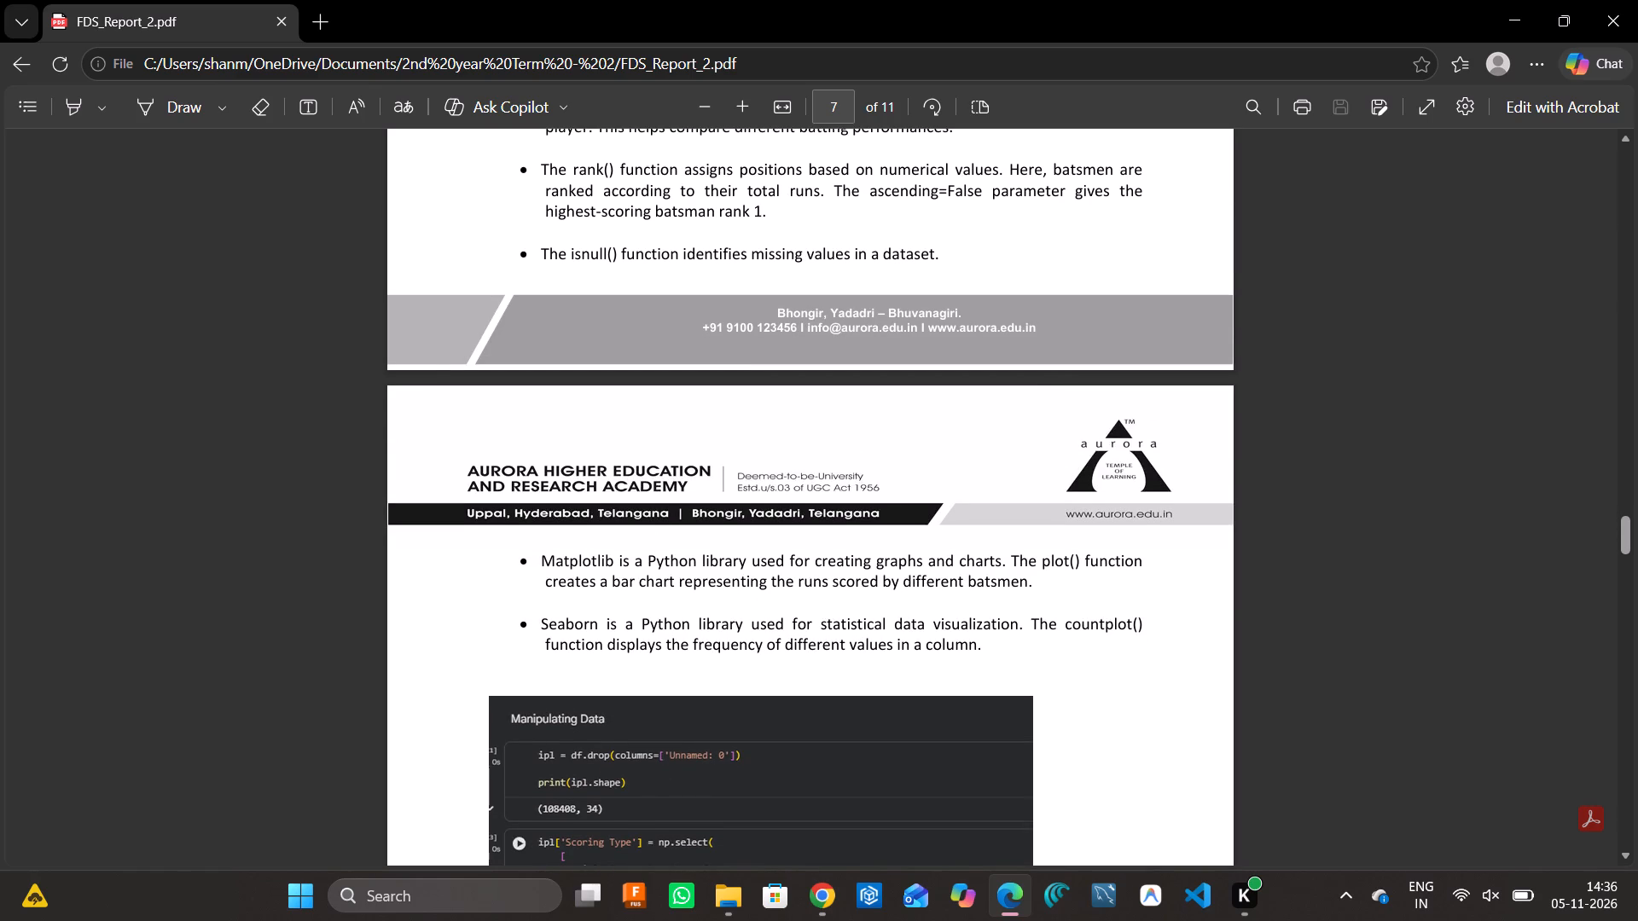
scroll(1088, 775, "up", 8)
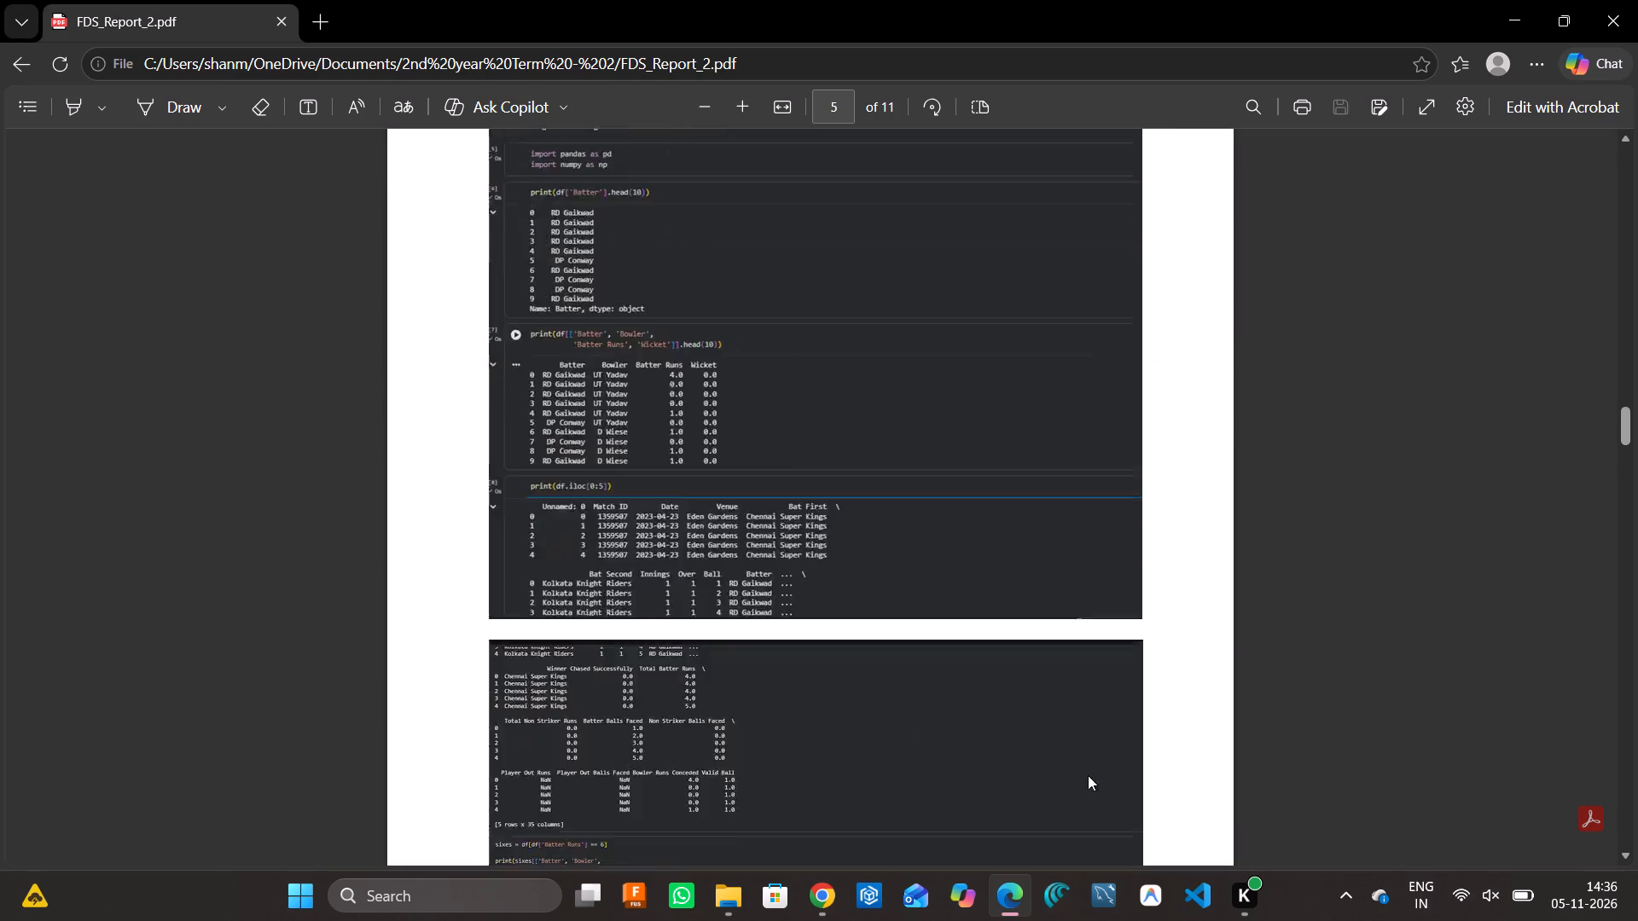
scroll(1088, 775, "up", 15)
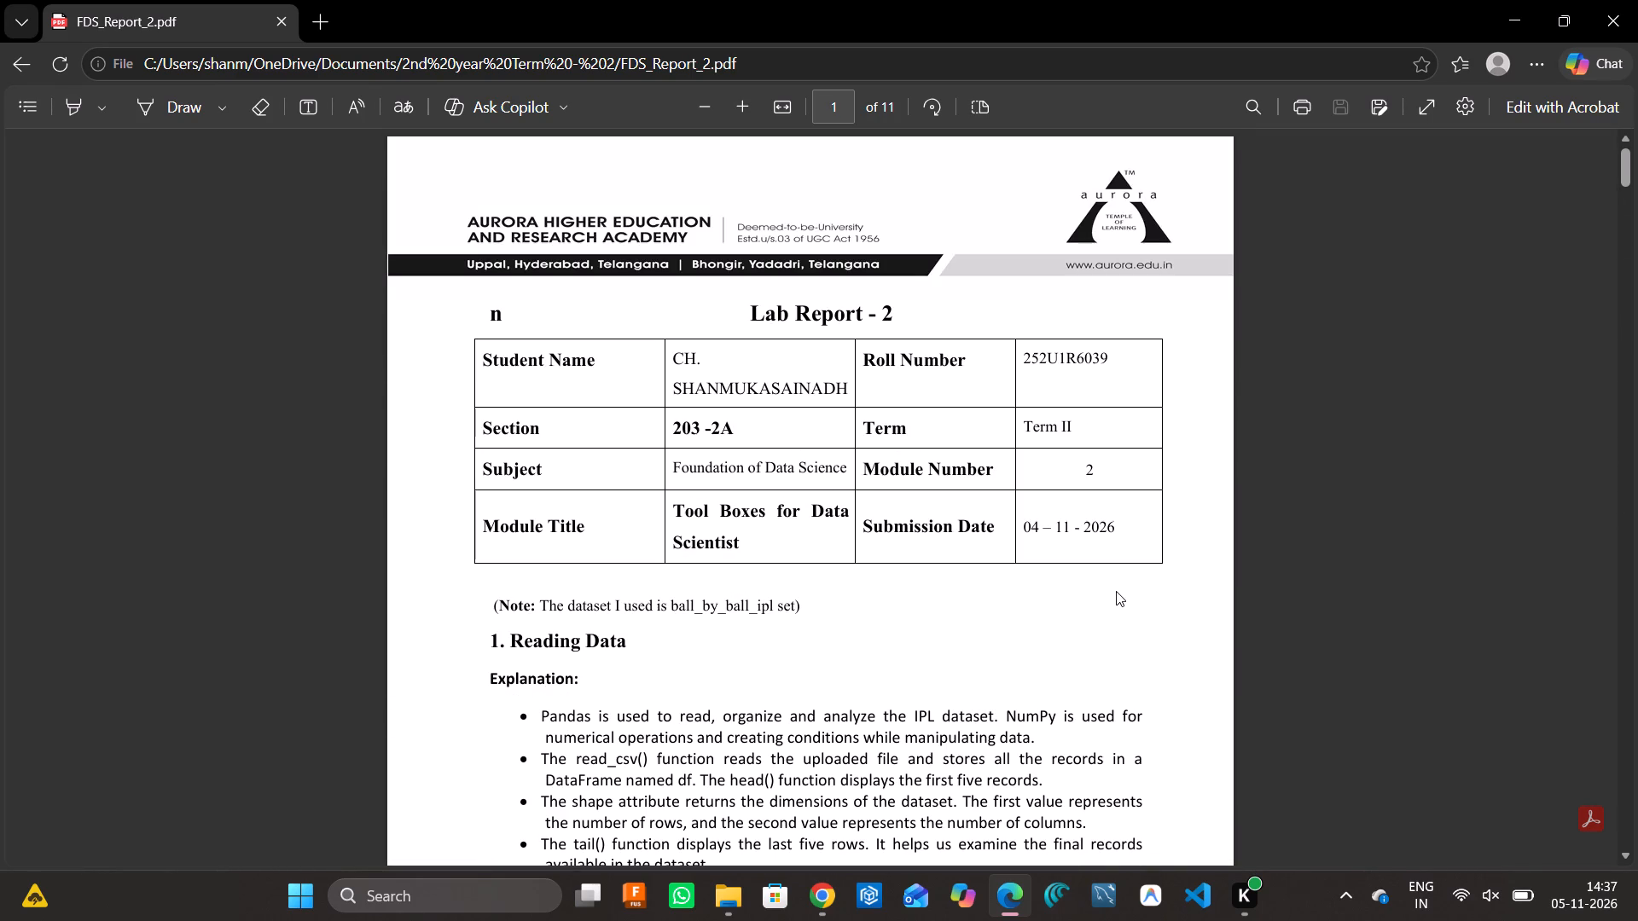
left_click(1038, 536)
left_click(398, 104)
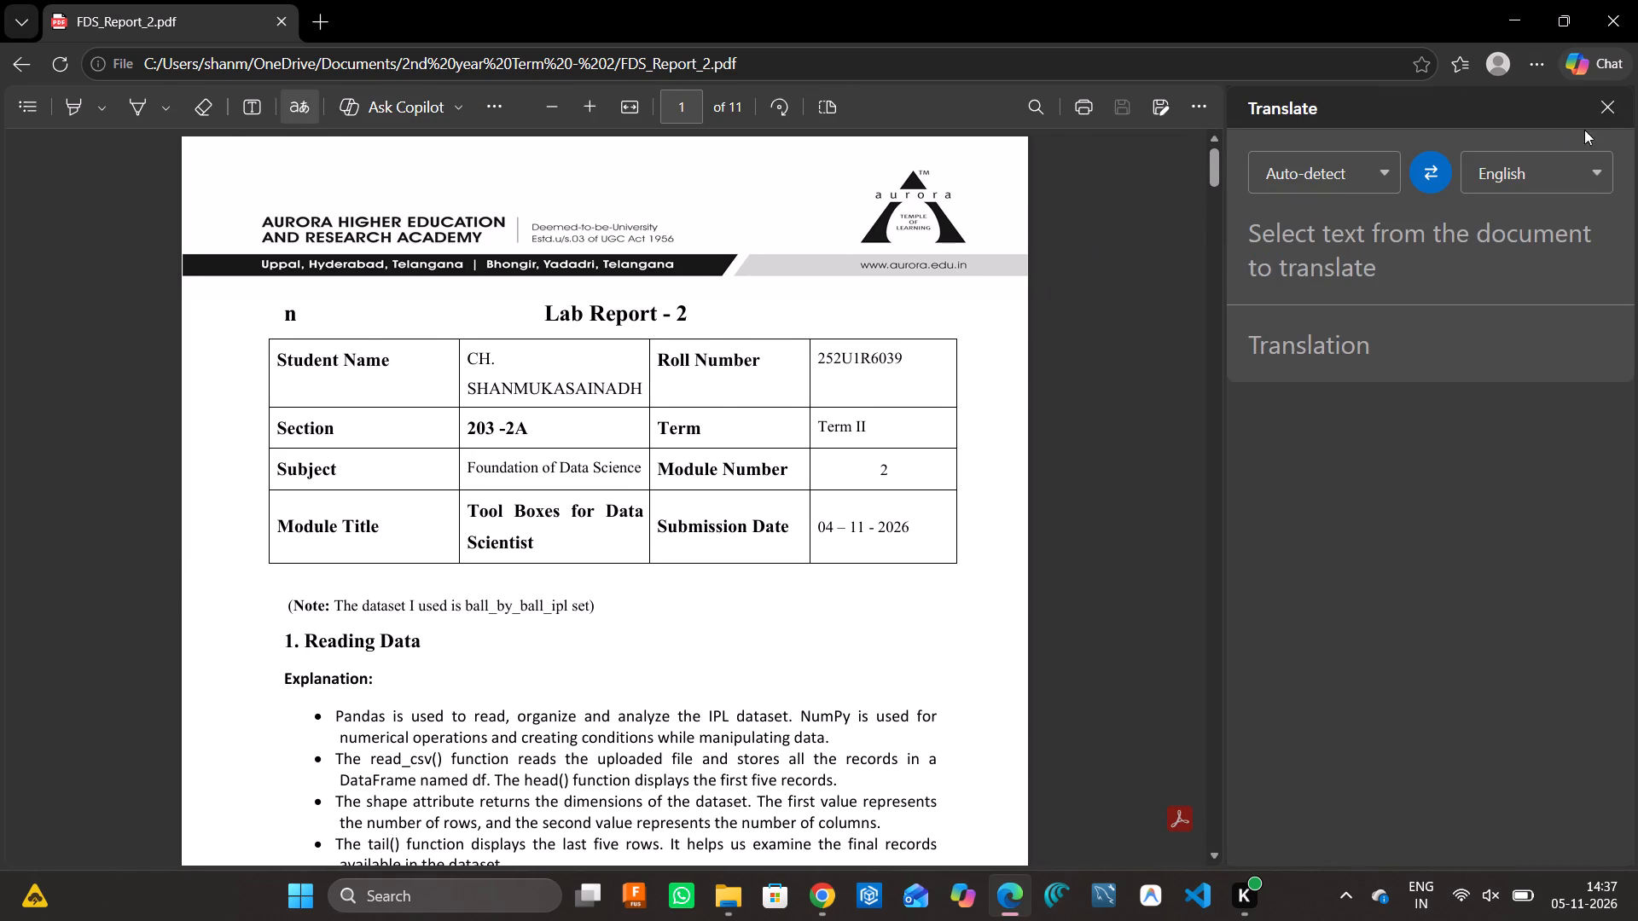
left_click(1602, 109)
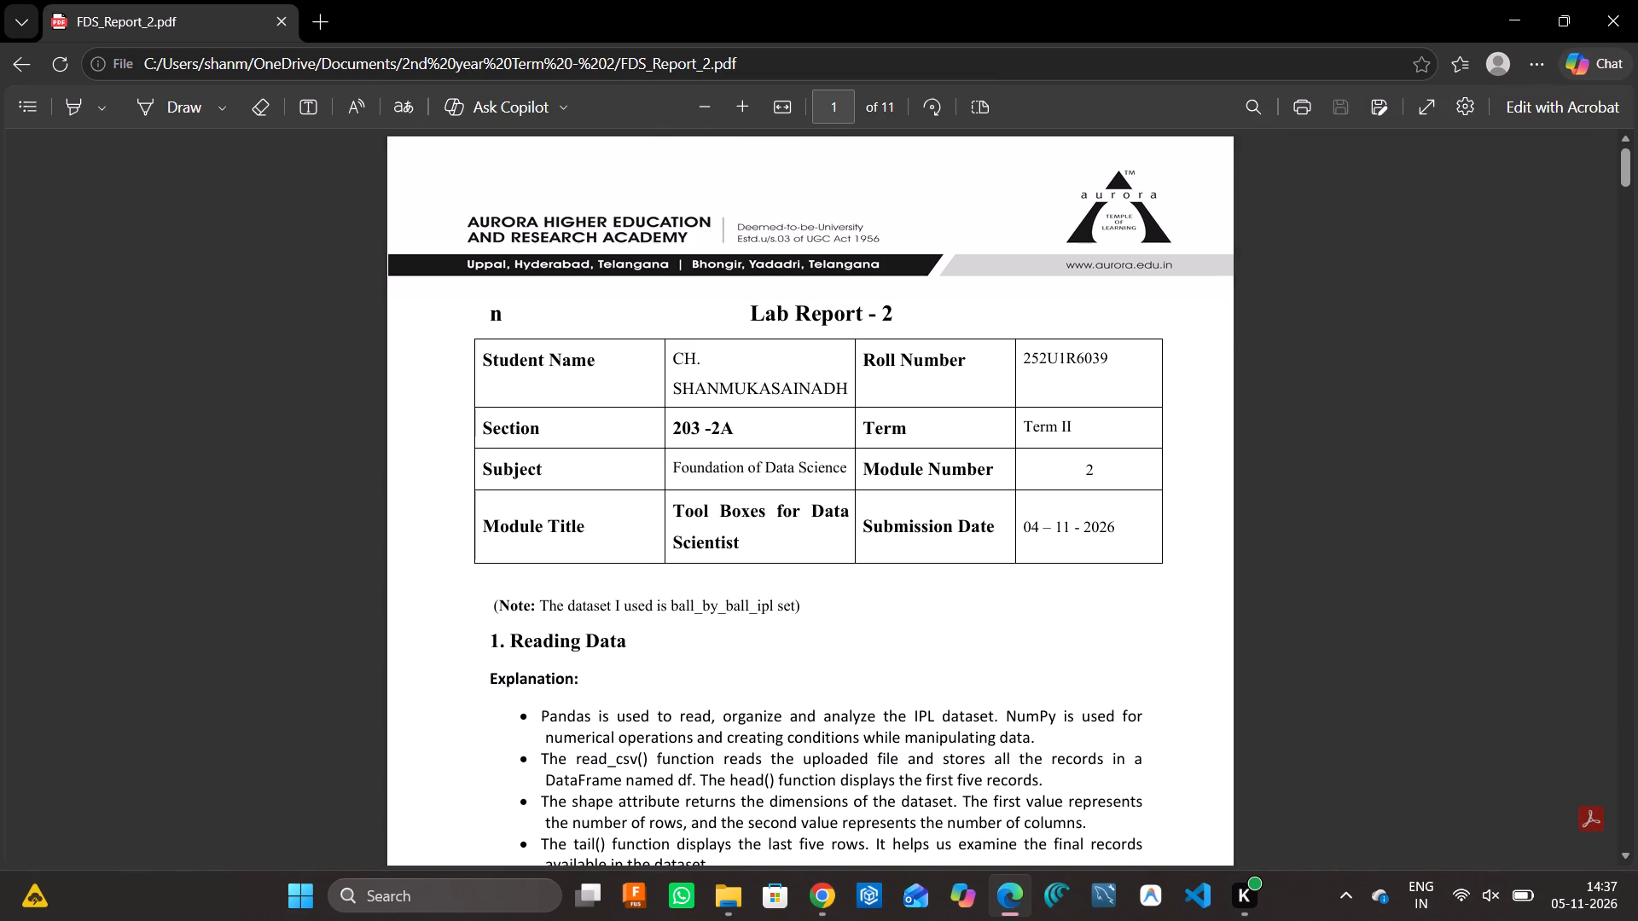
Add a text annotation reading 05 - 11 - 2026 over the submission date in the student details table.
left_click(302, 105)
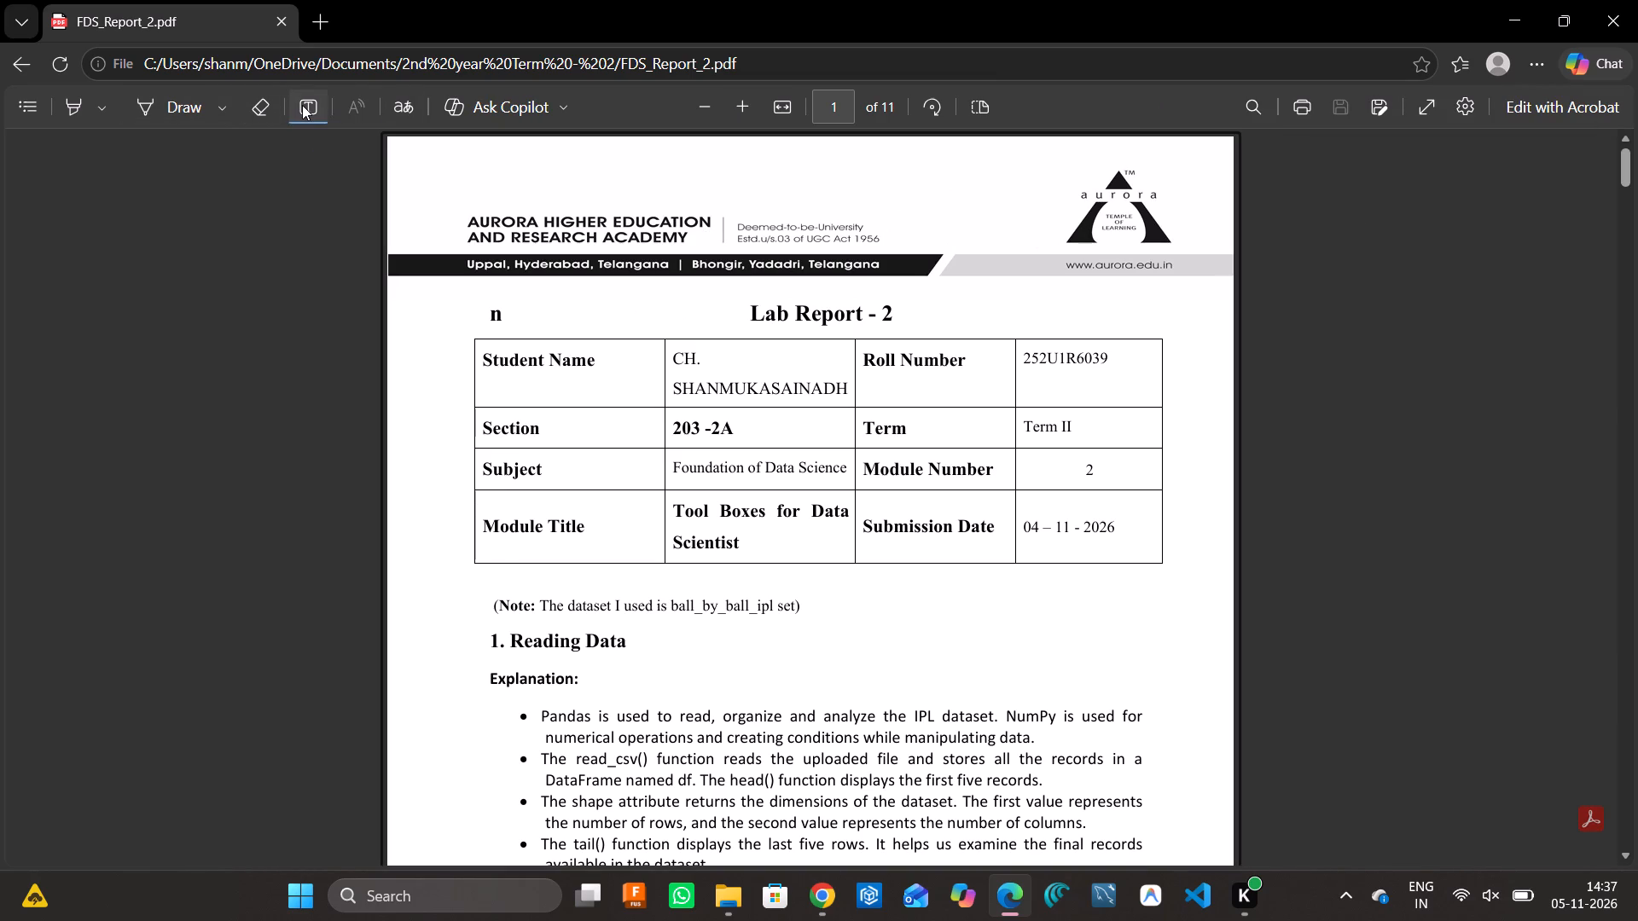
left_click(1040, 525)
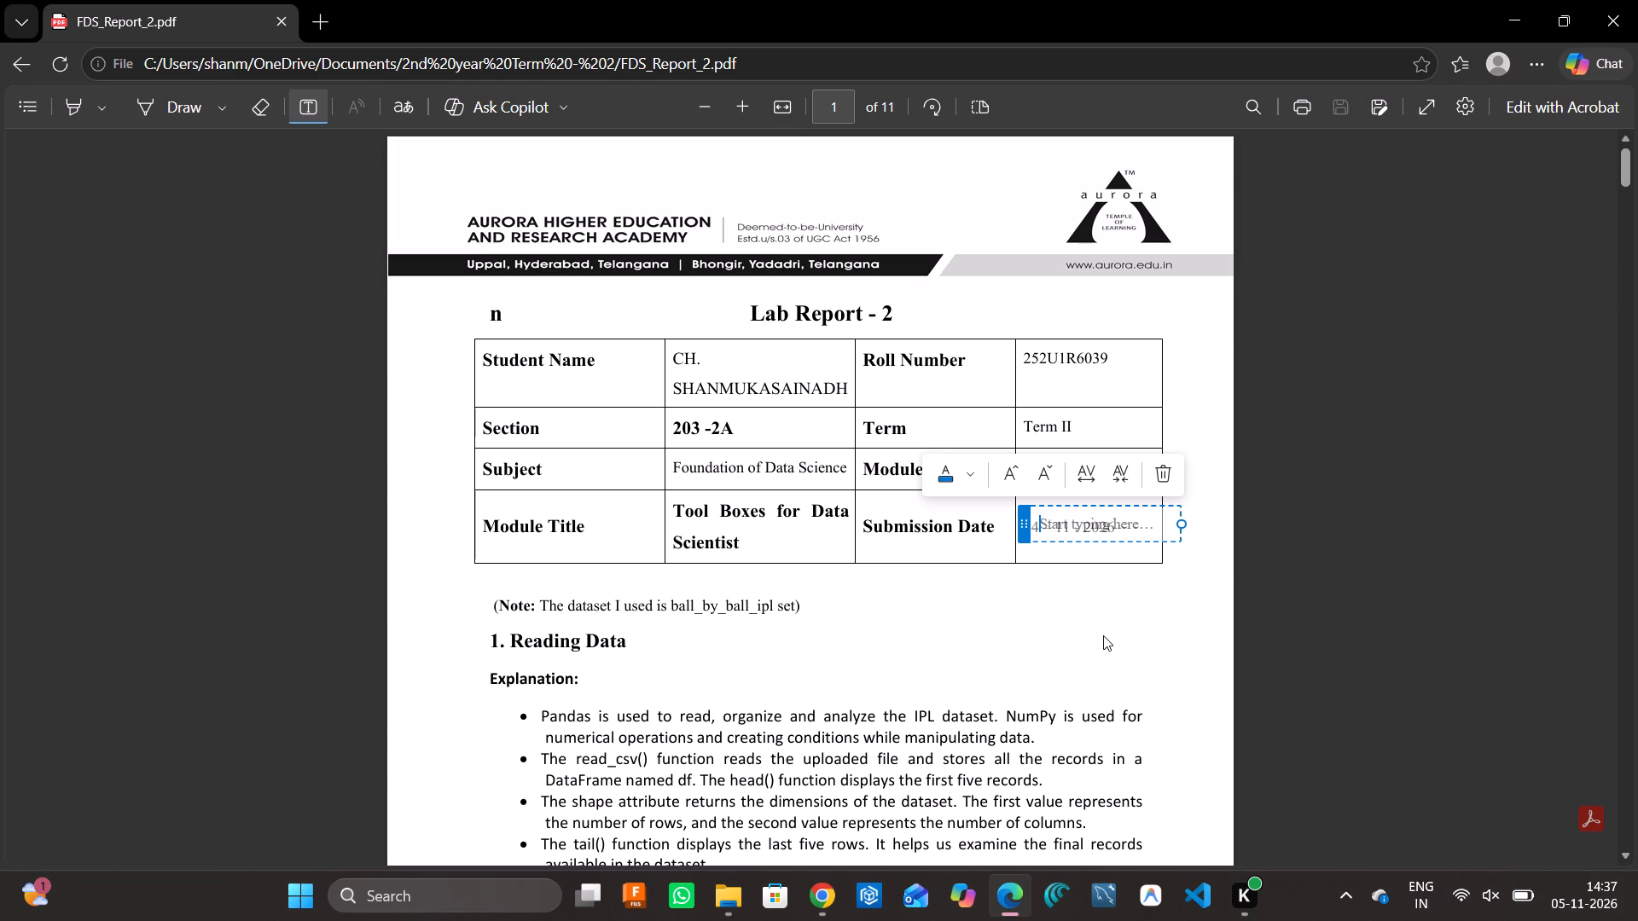
type("05")
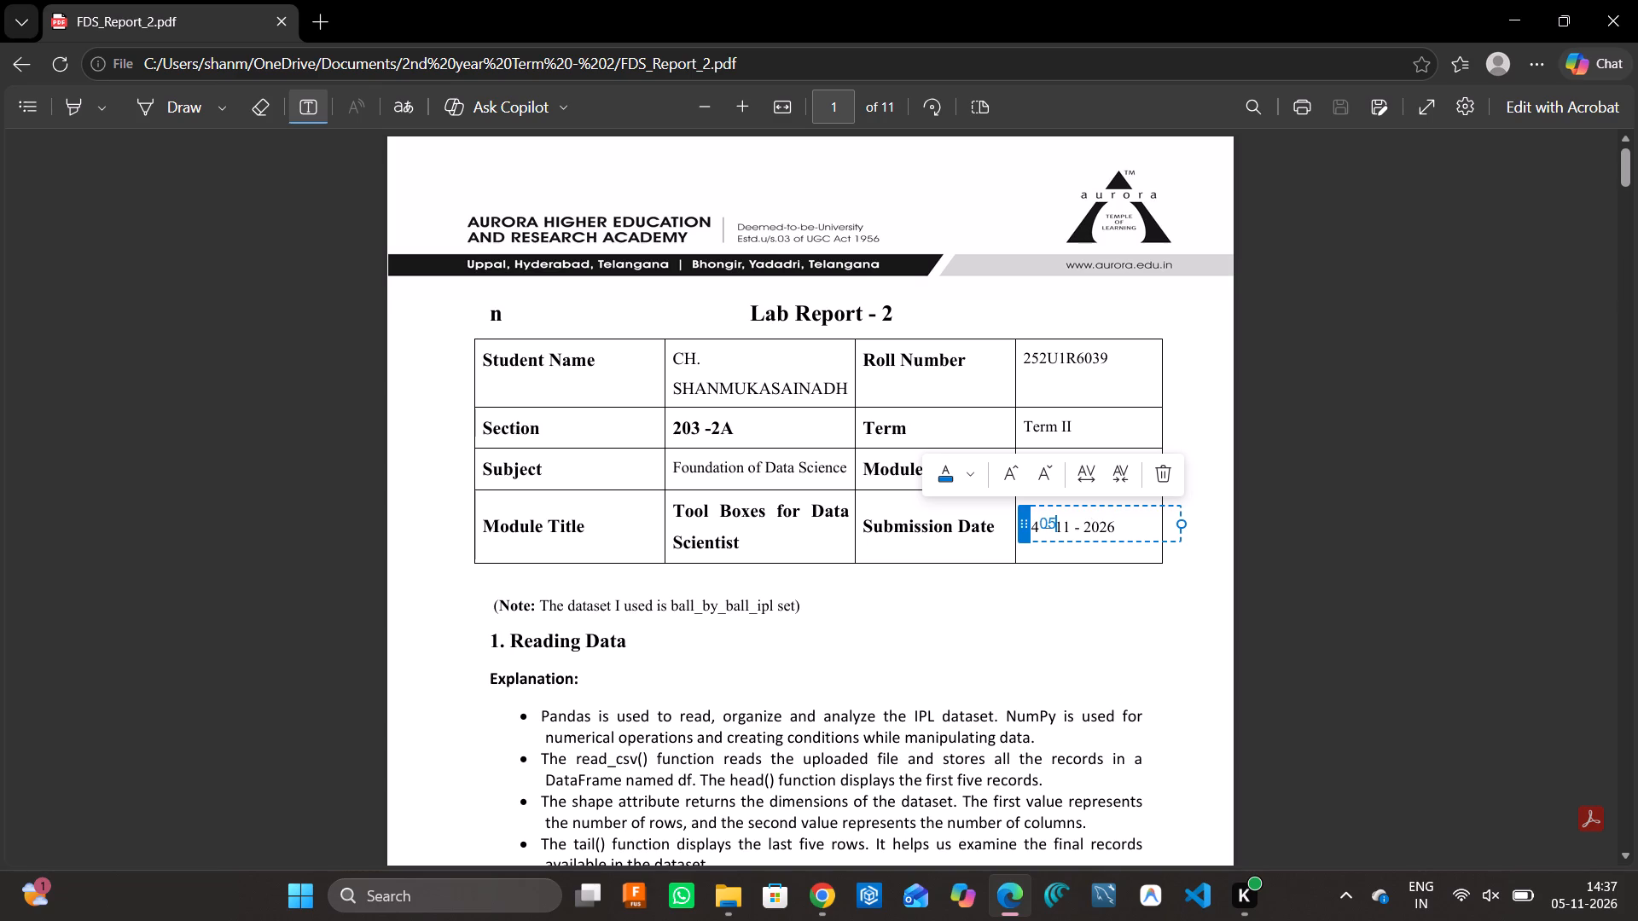
key("minus")
key("BackSpace")
key("space")
type("- 11 -")
key("space")
type("202")
key("6")
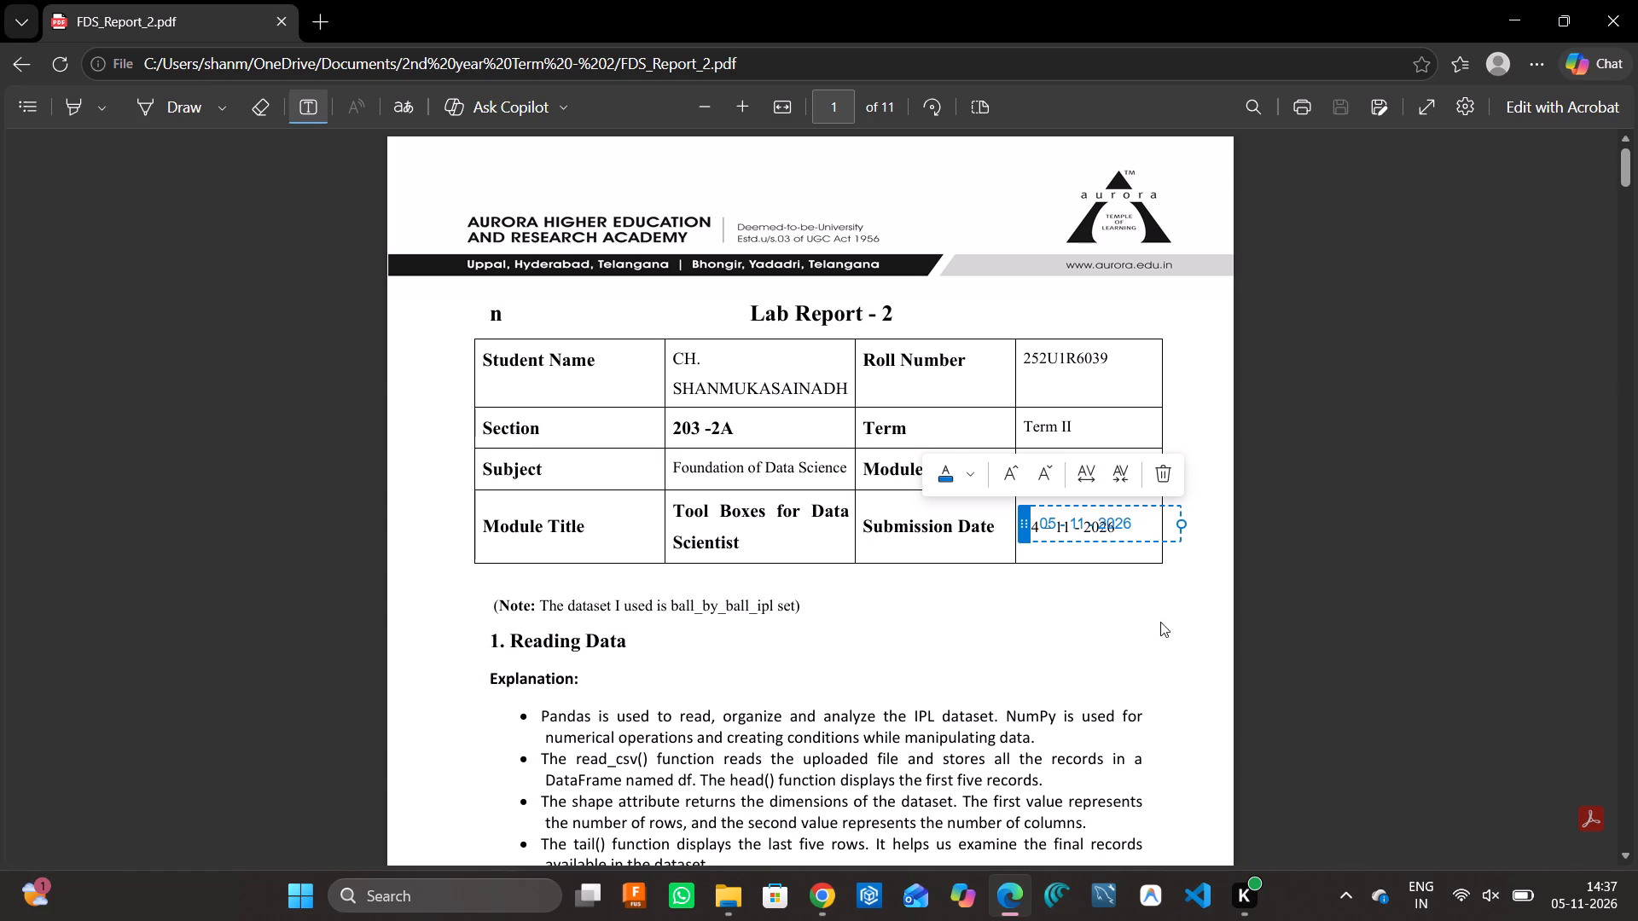
left_click(1162, 611)
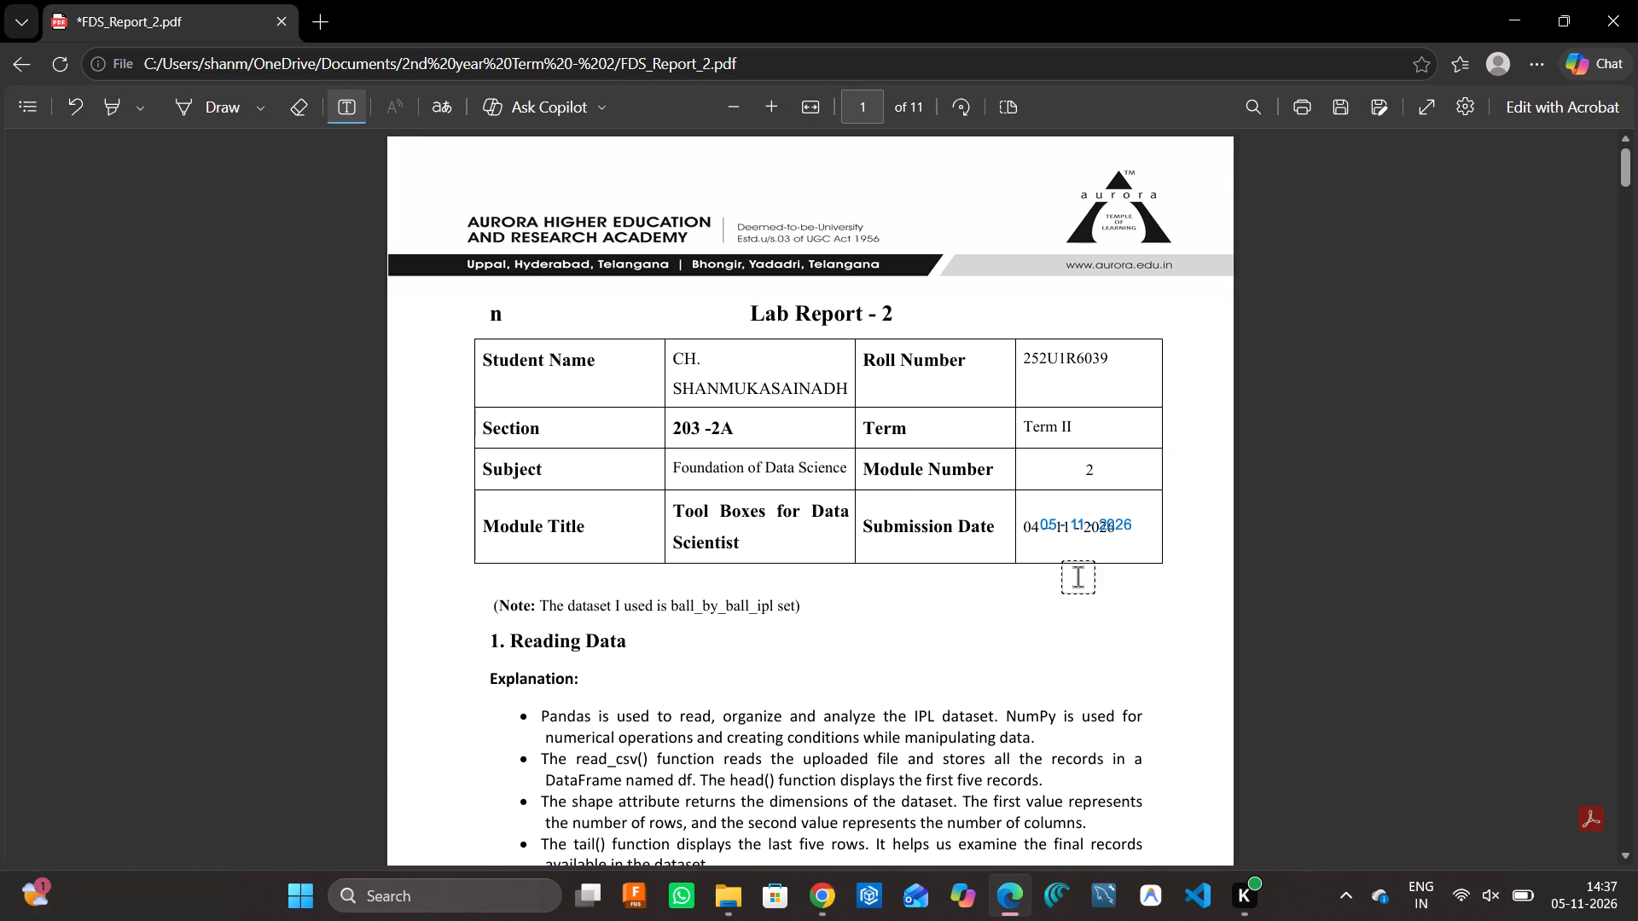
double_click(1078, 577)
left_click(1126, 690)
Change the text colour of the added 05 - 11 - 2026 date annotation to black.
left_click_drag(1044, 522, 1125, 522)
left_click(1125, 522)
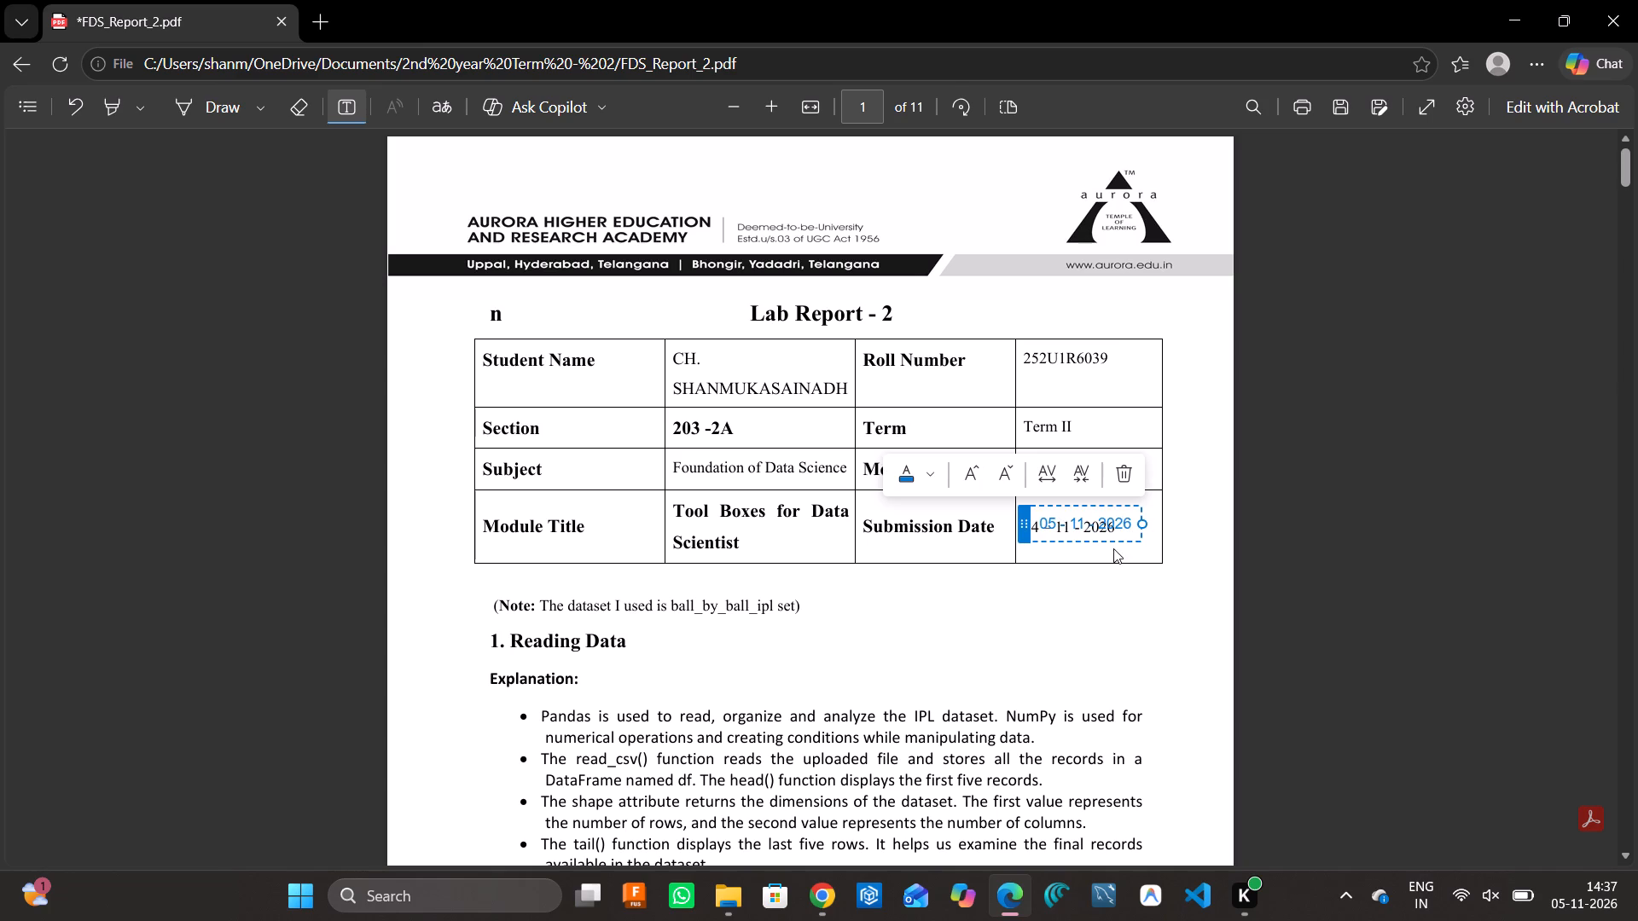
left_click(928, 479)
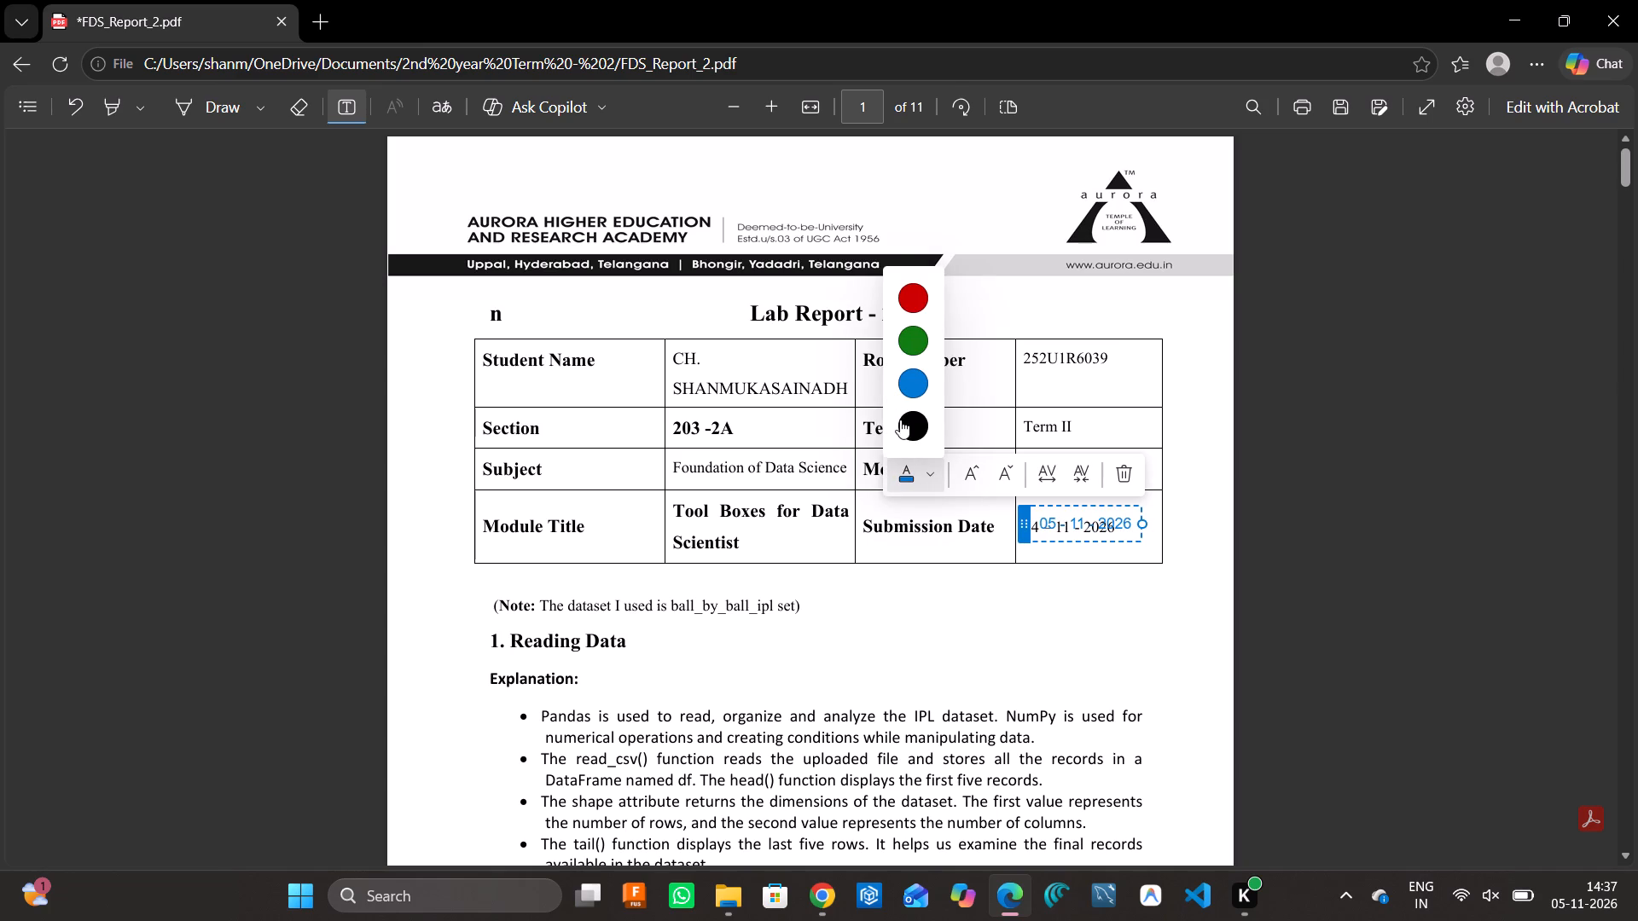
left_click(906, 420)
left_click(1096, 584)
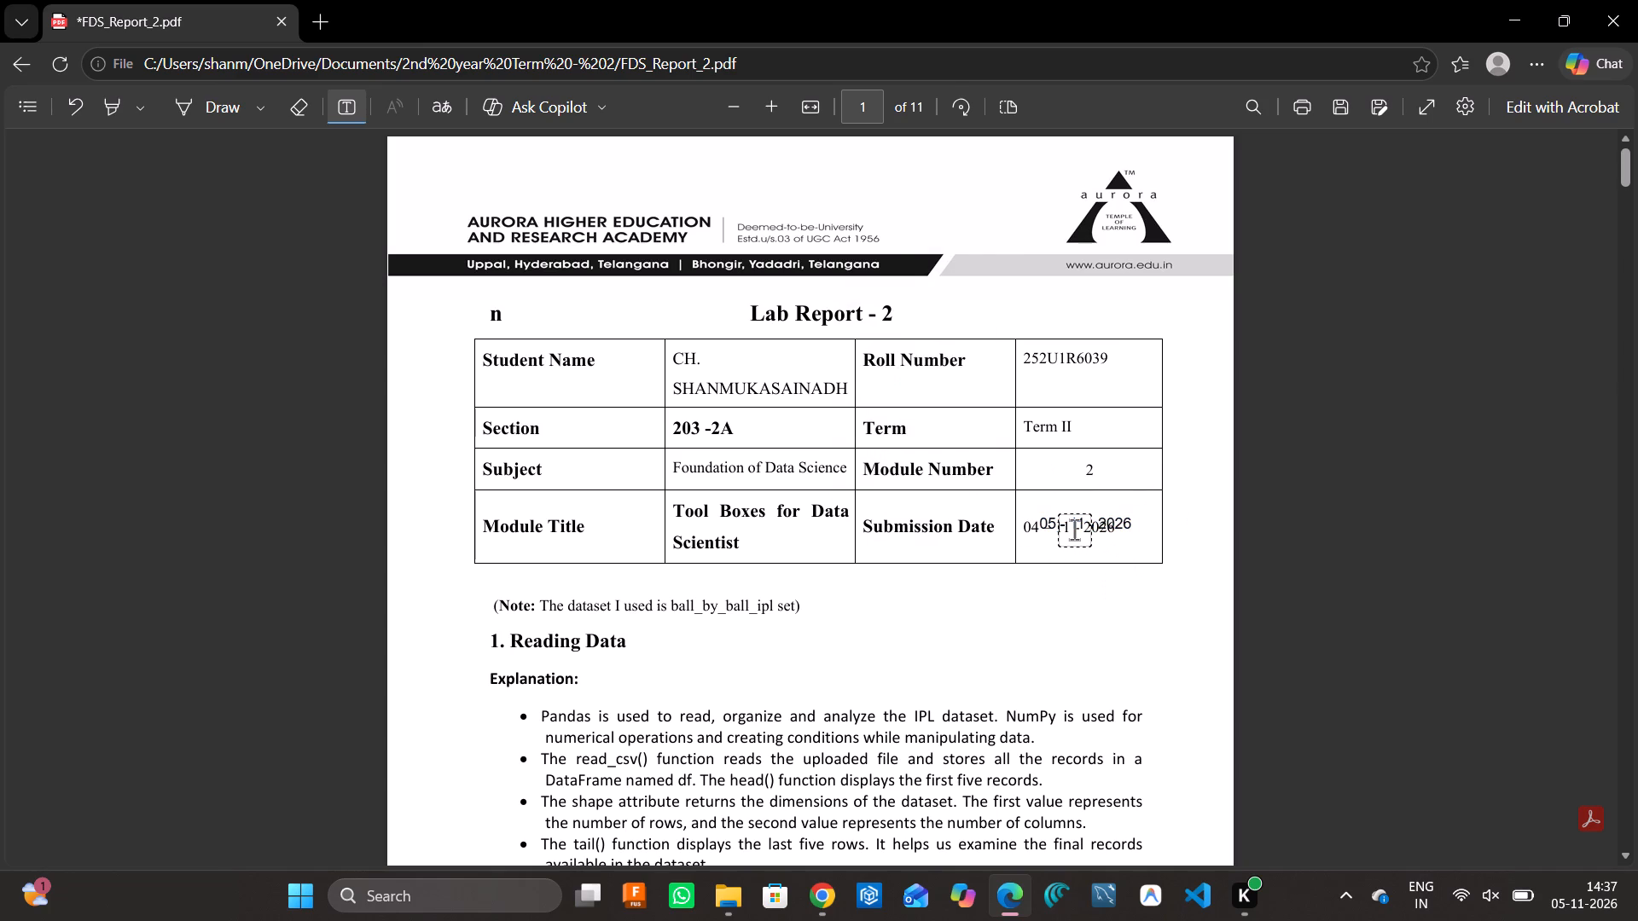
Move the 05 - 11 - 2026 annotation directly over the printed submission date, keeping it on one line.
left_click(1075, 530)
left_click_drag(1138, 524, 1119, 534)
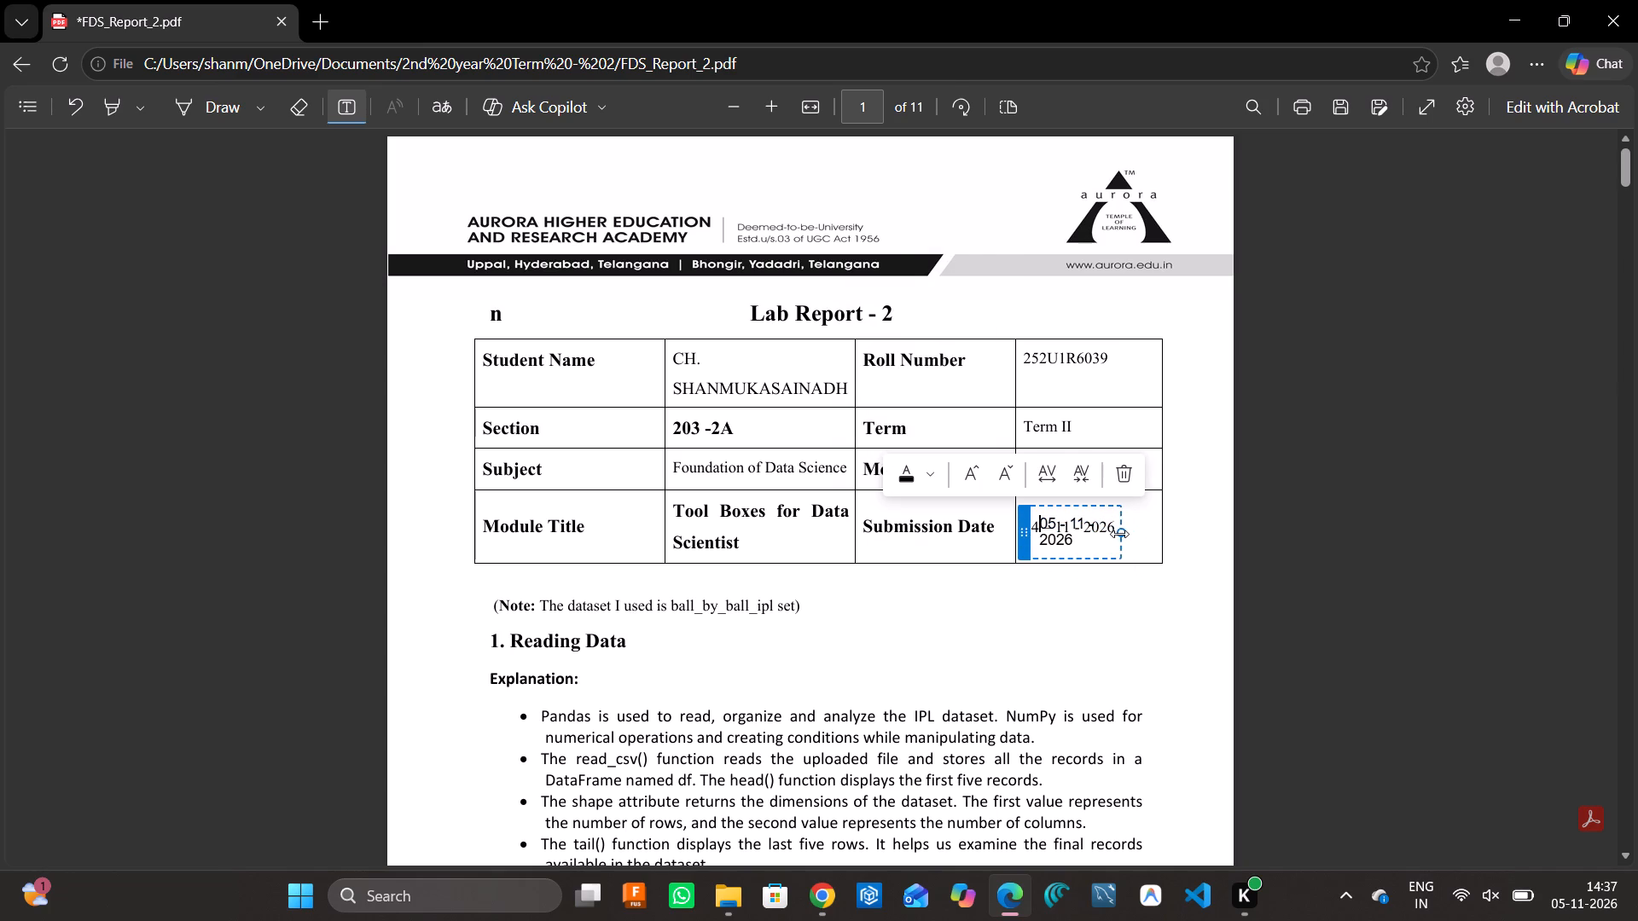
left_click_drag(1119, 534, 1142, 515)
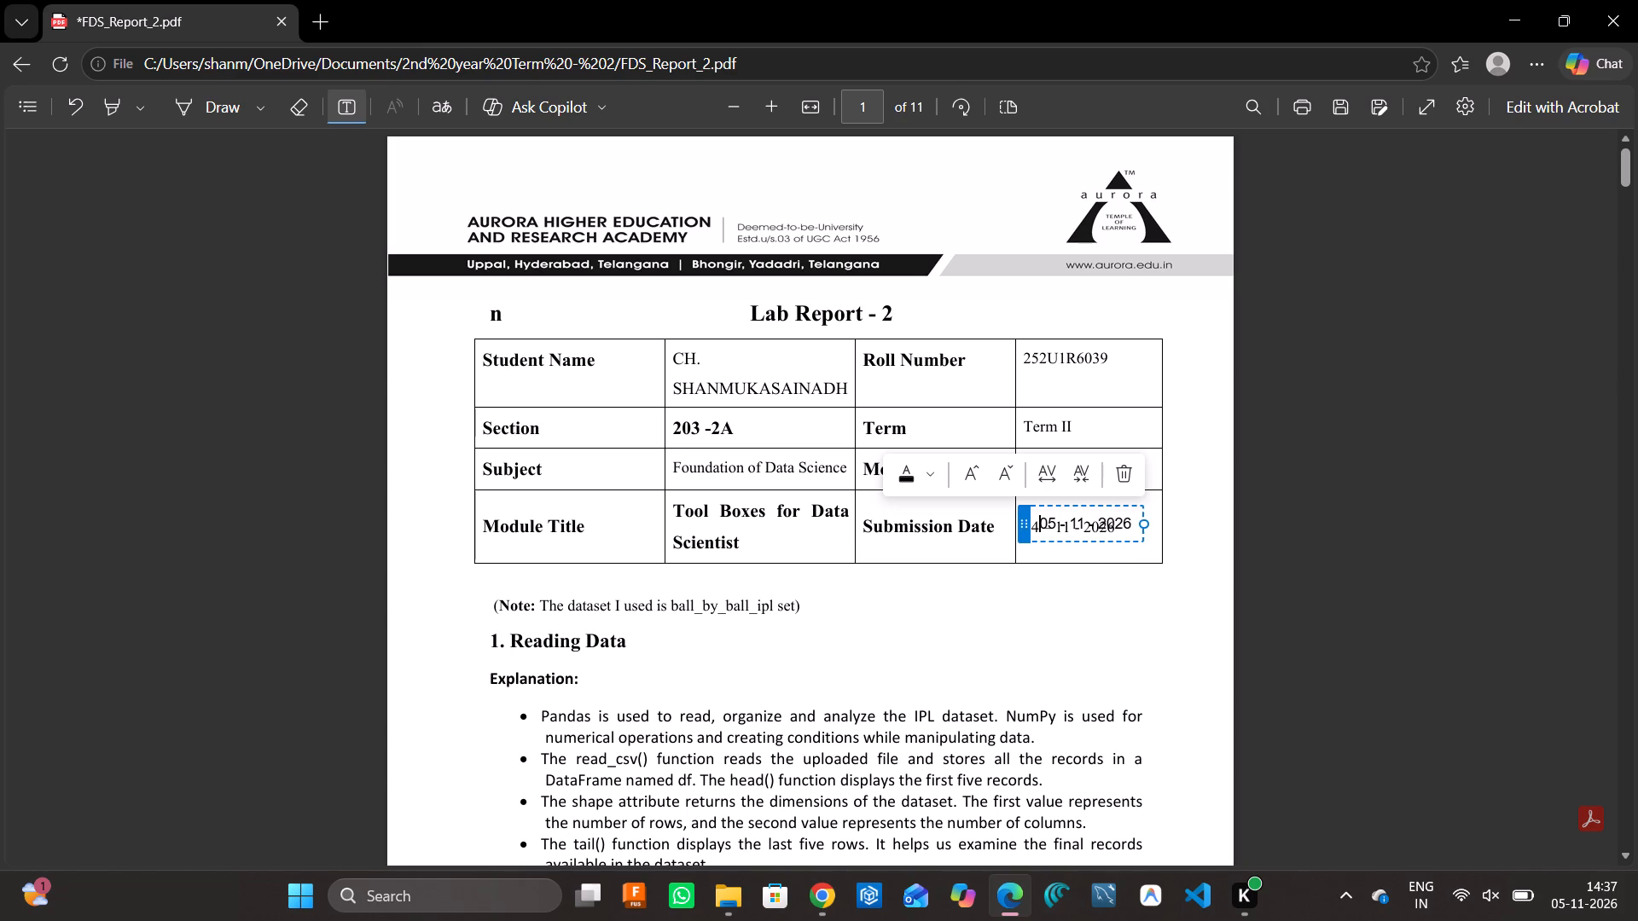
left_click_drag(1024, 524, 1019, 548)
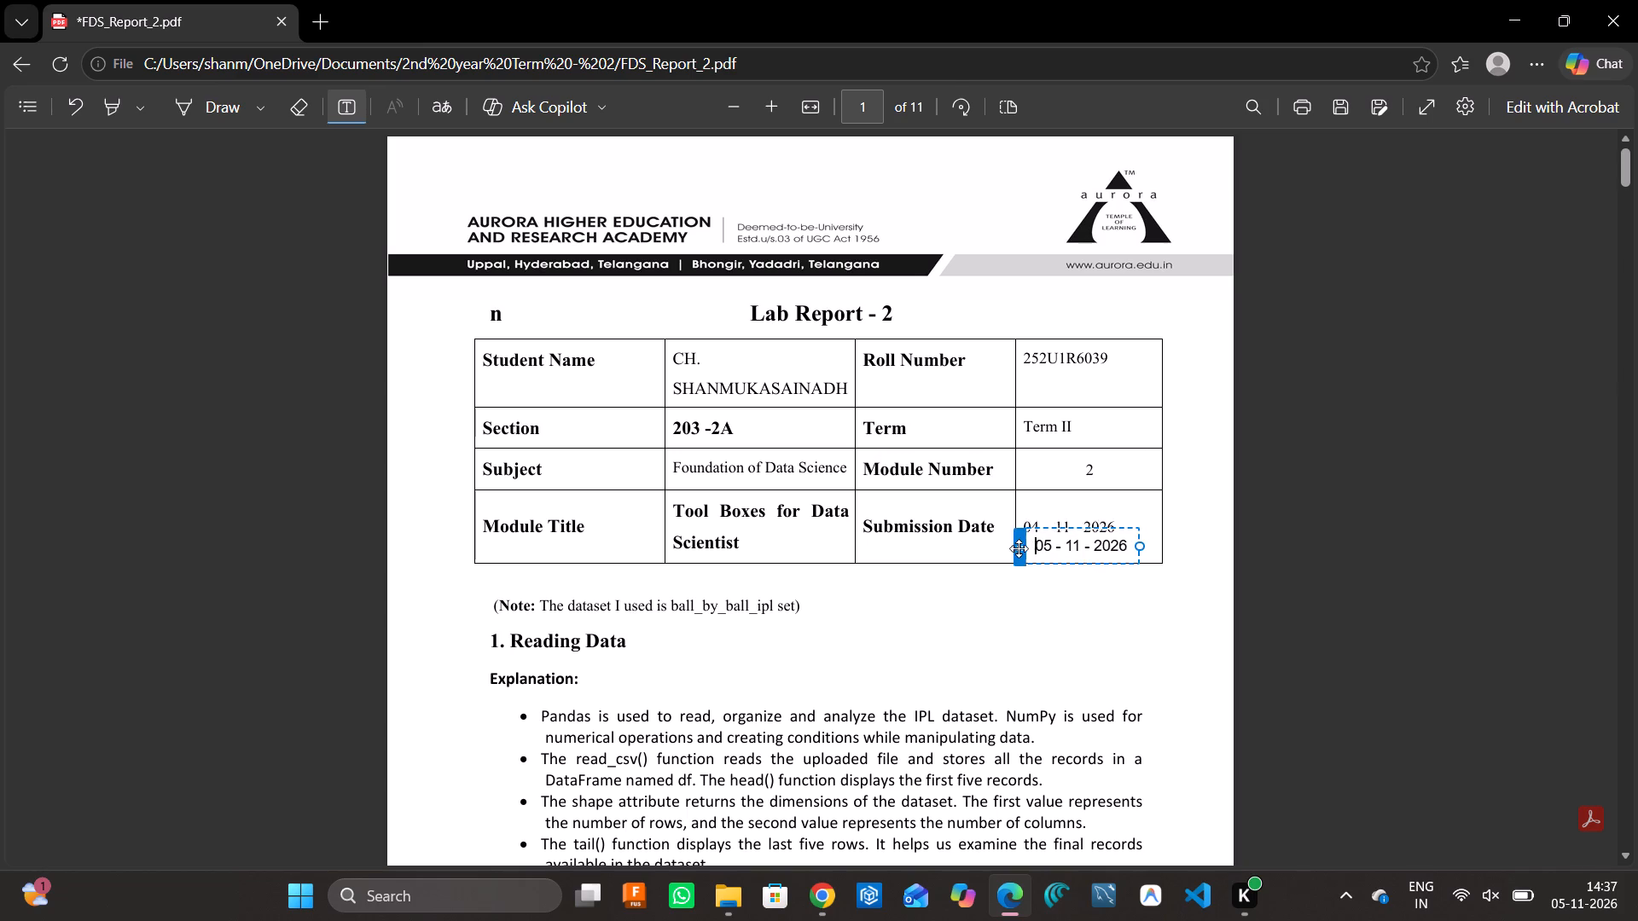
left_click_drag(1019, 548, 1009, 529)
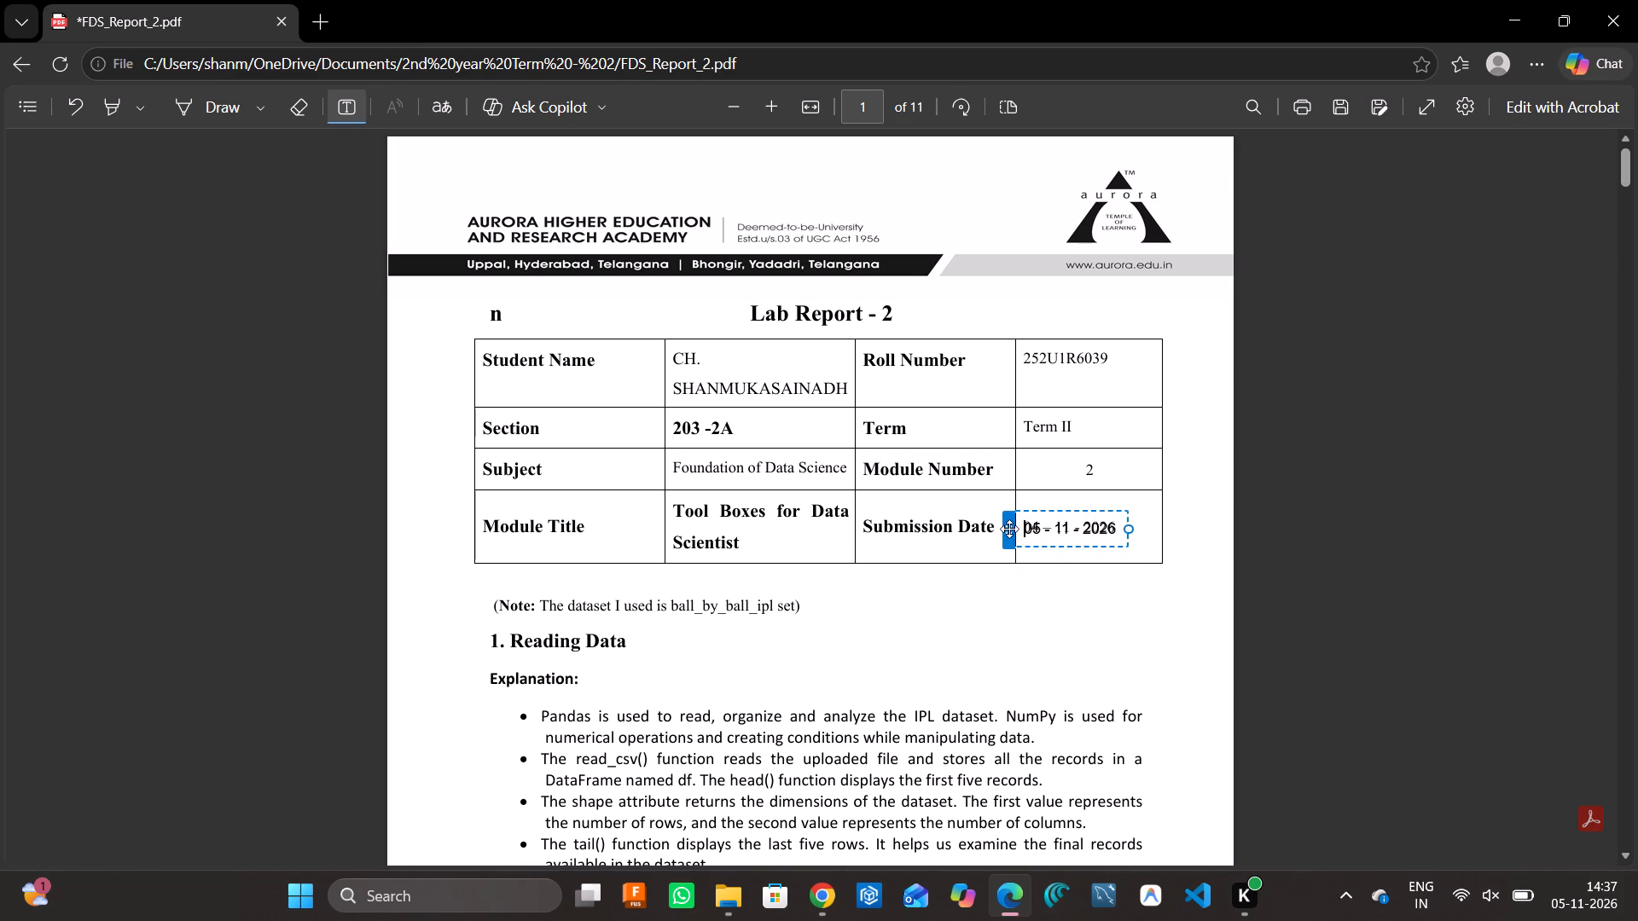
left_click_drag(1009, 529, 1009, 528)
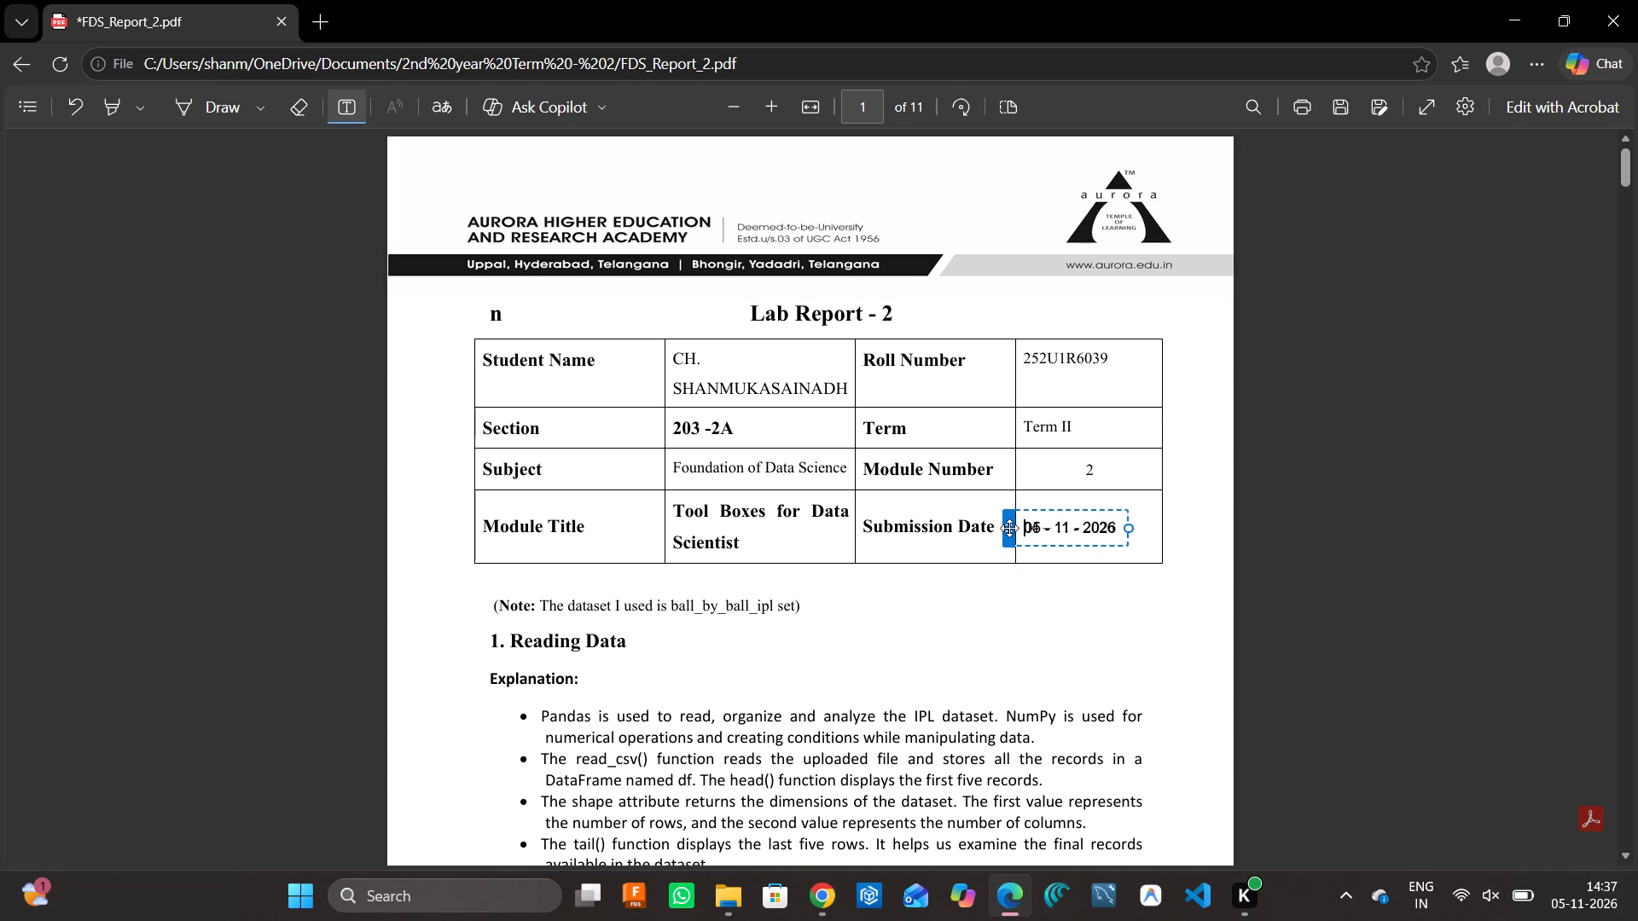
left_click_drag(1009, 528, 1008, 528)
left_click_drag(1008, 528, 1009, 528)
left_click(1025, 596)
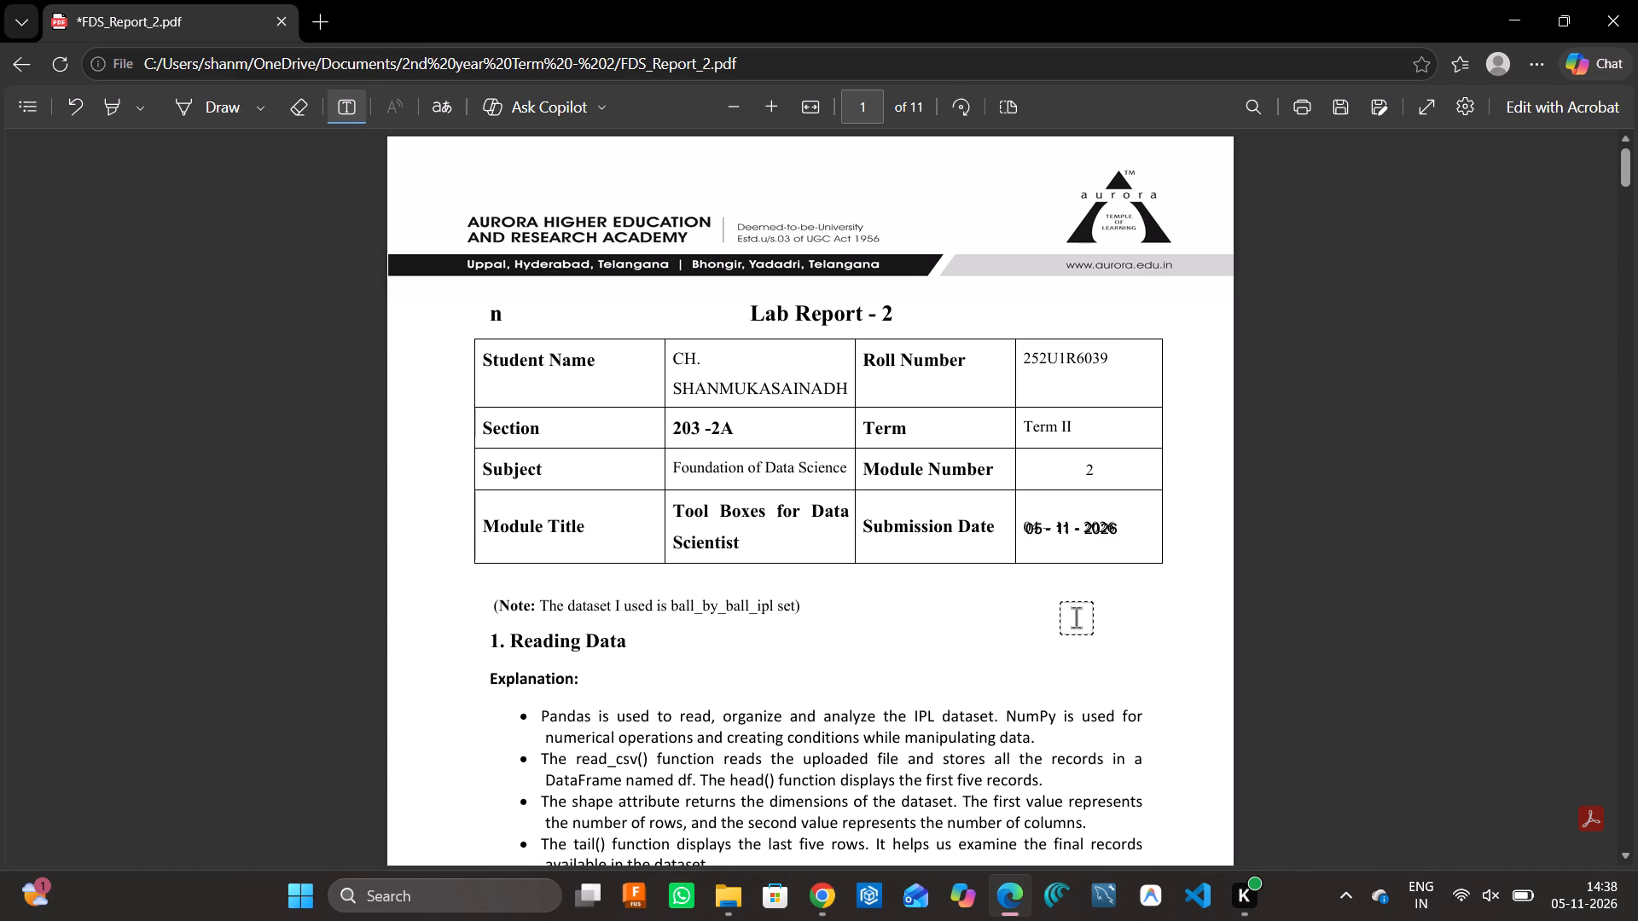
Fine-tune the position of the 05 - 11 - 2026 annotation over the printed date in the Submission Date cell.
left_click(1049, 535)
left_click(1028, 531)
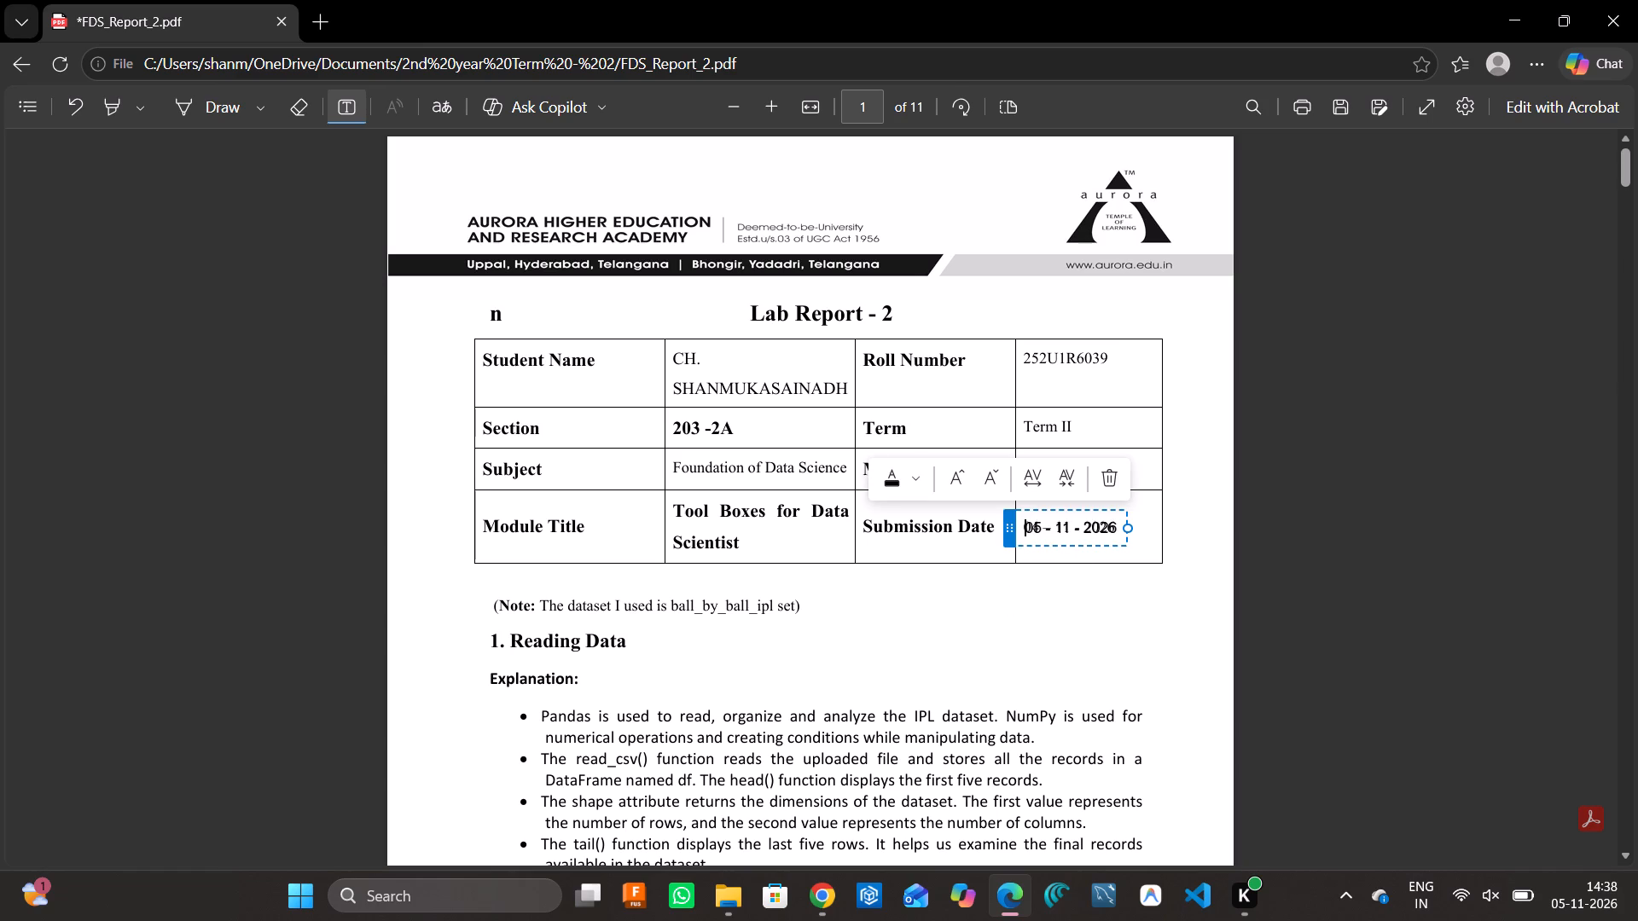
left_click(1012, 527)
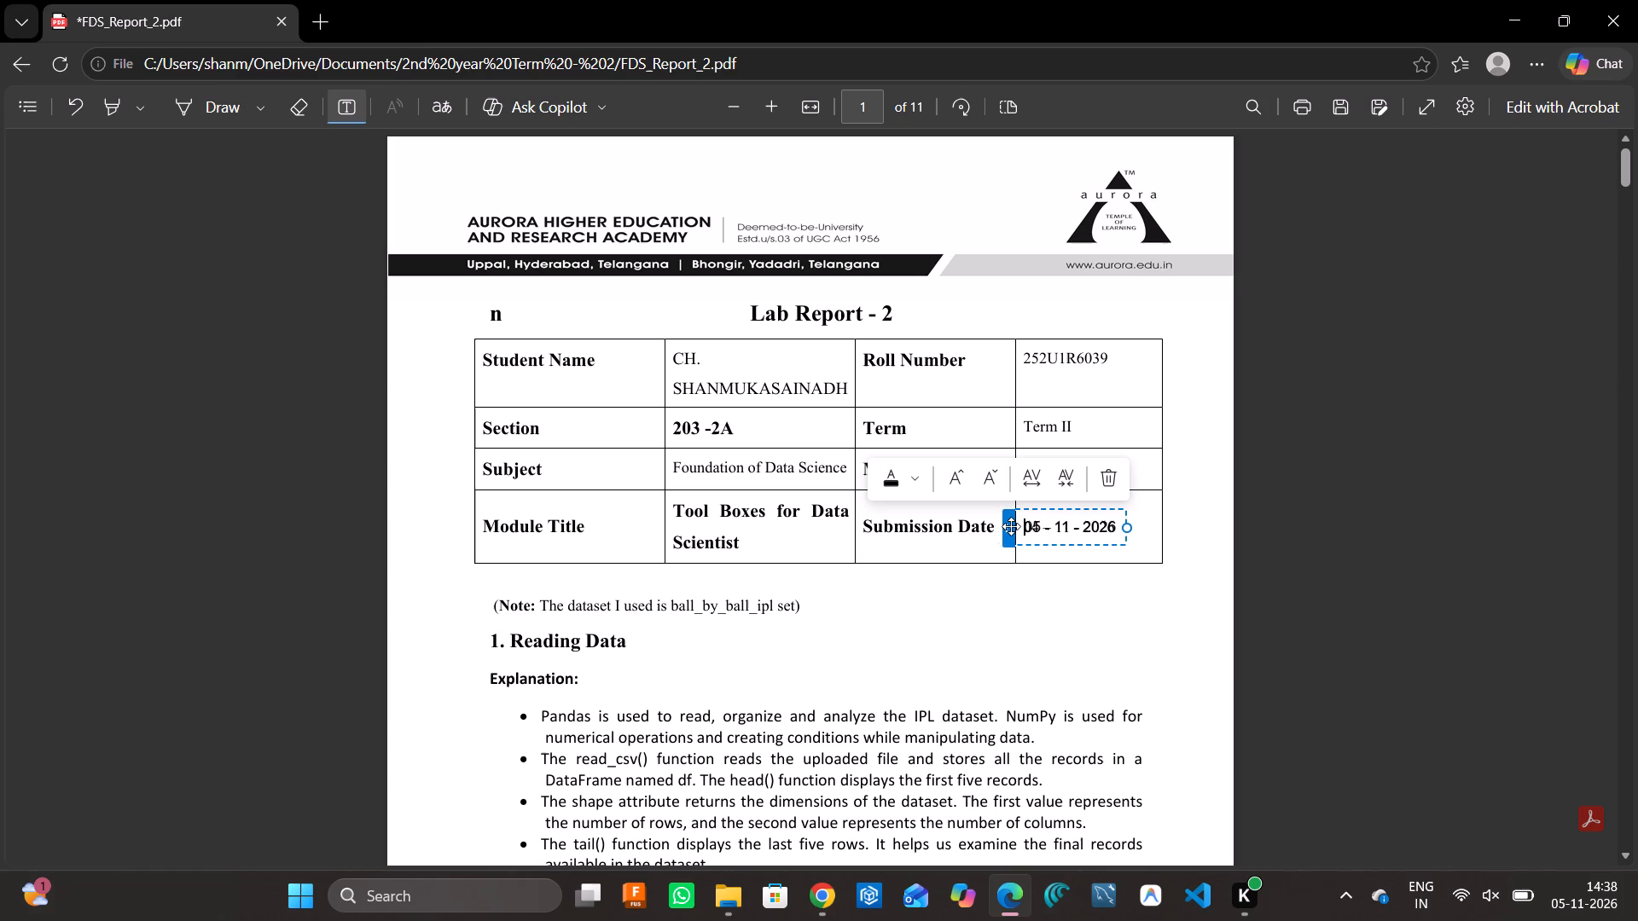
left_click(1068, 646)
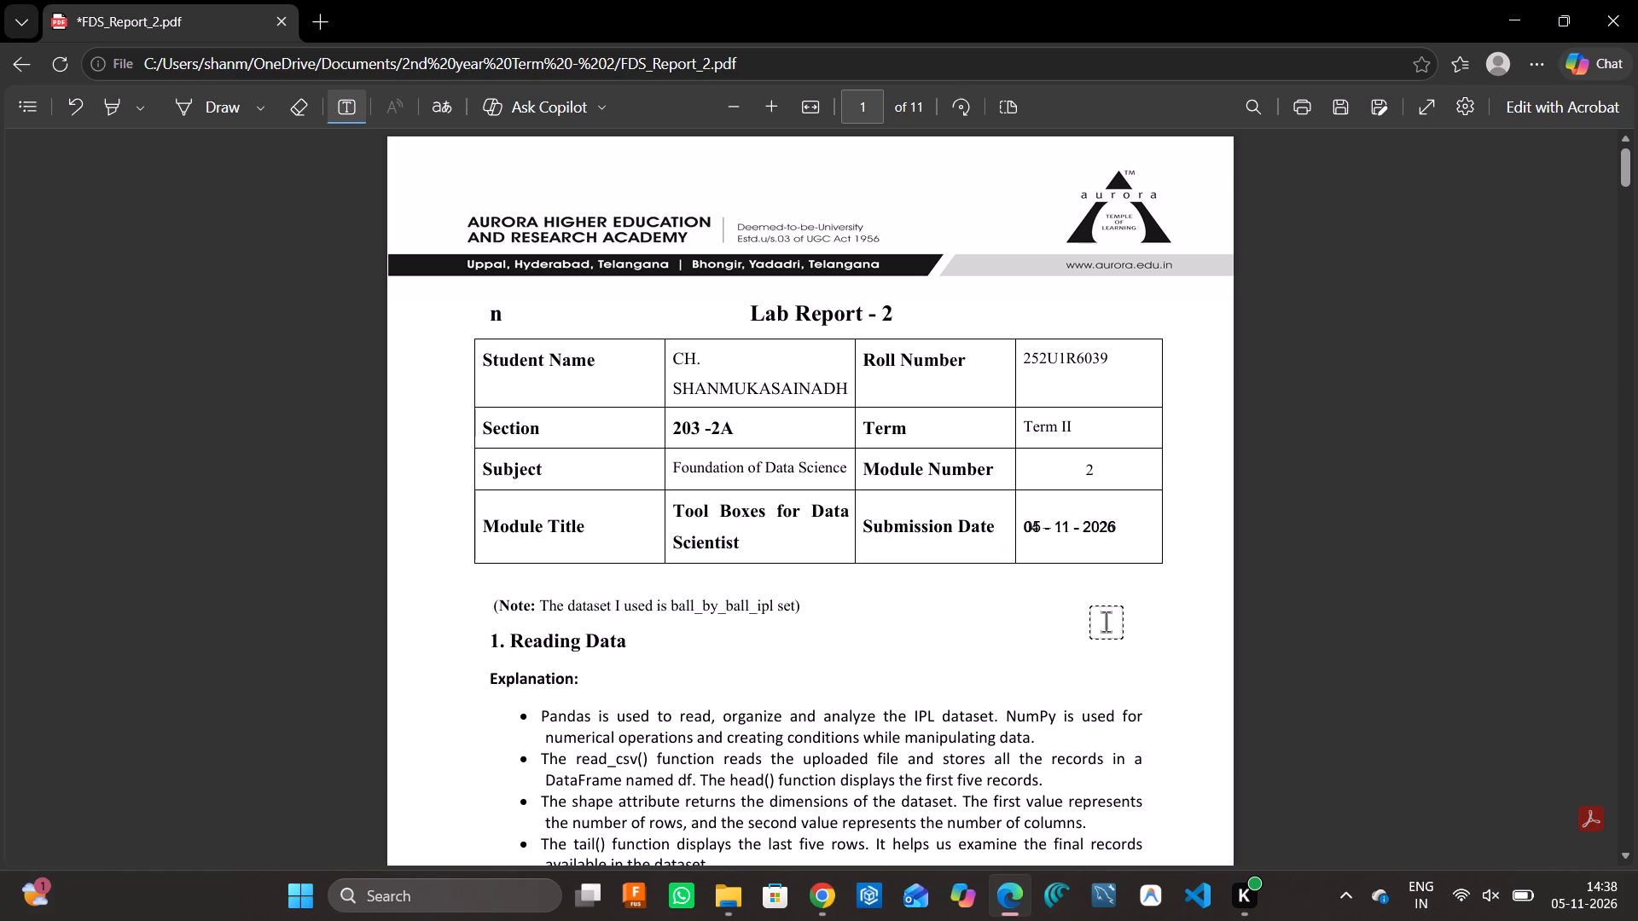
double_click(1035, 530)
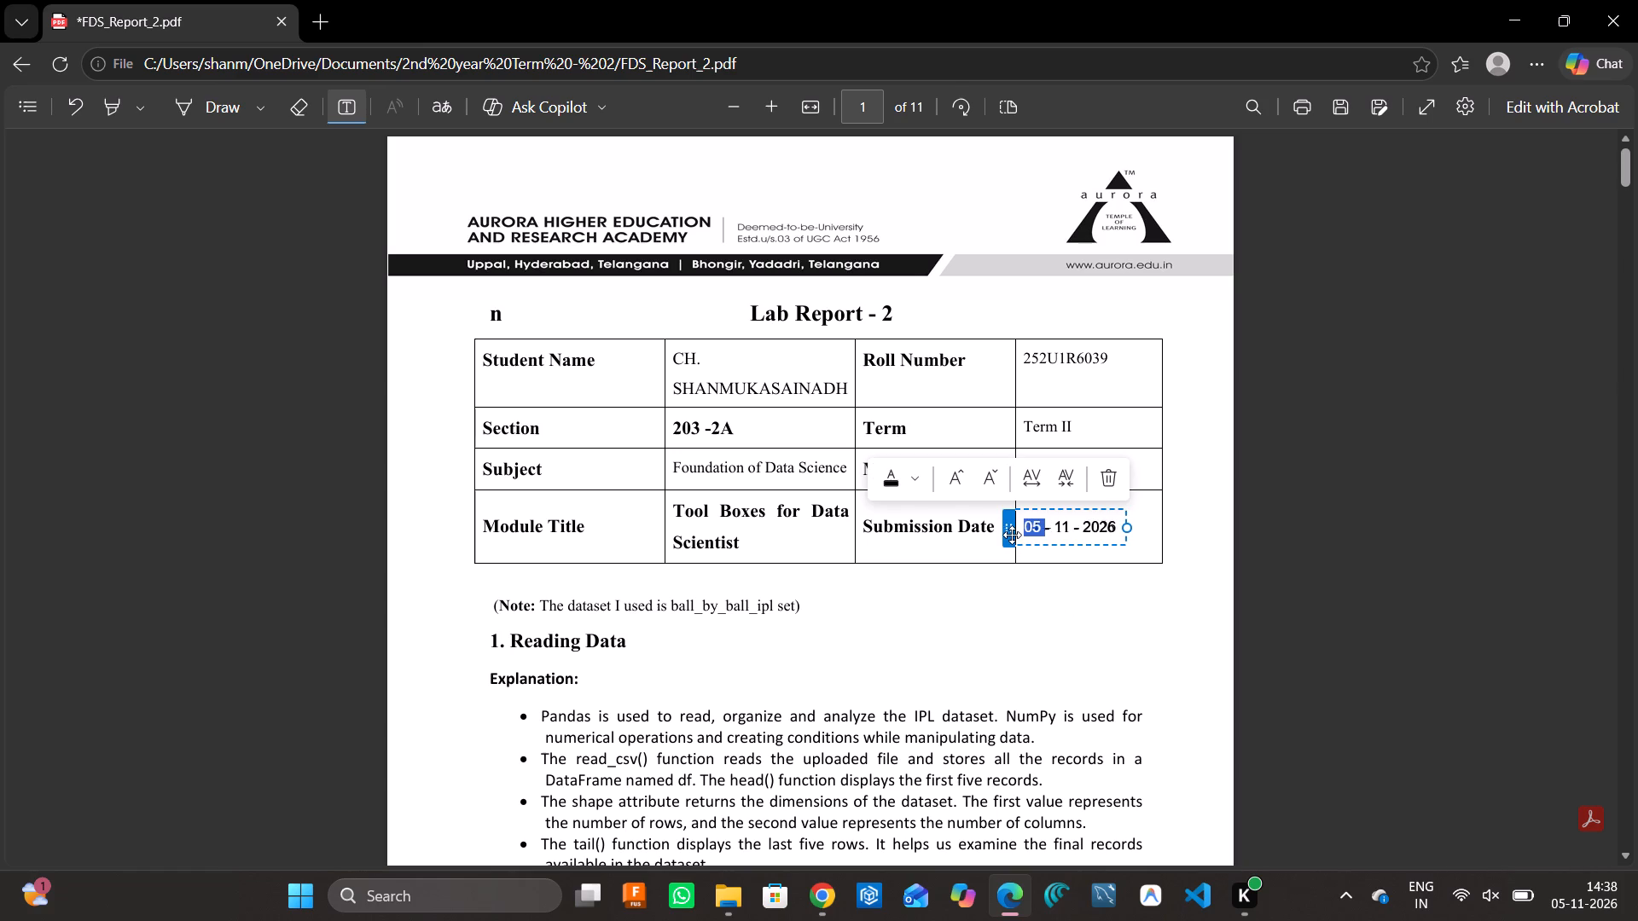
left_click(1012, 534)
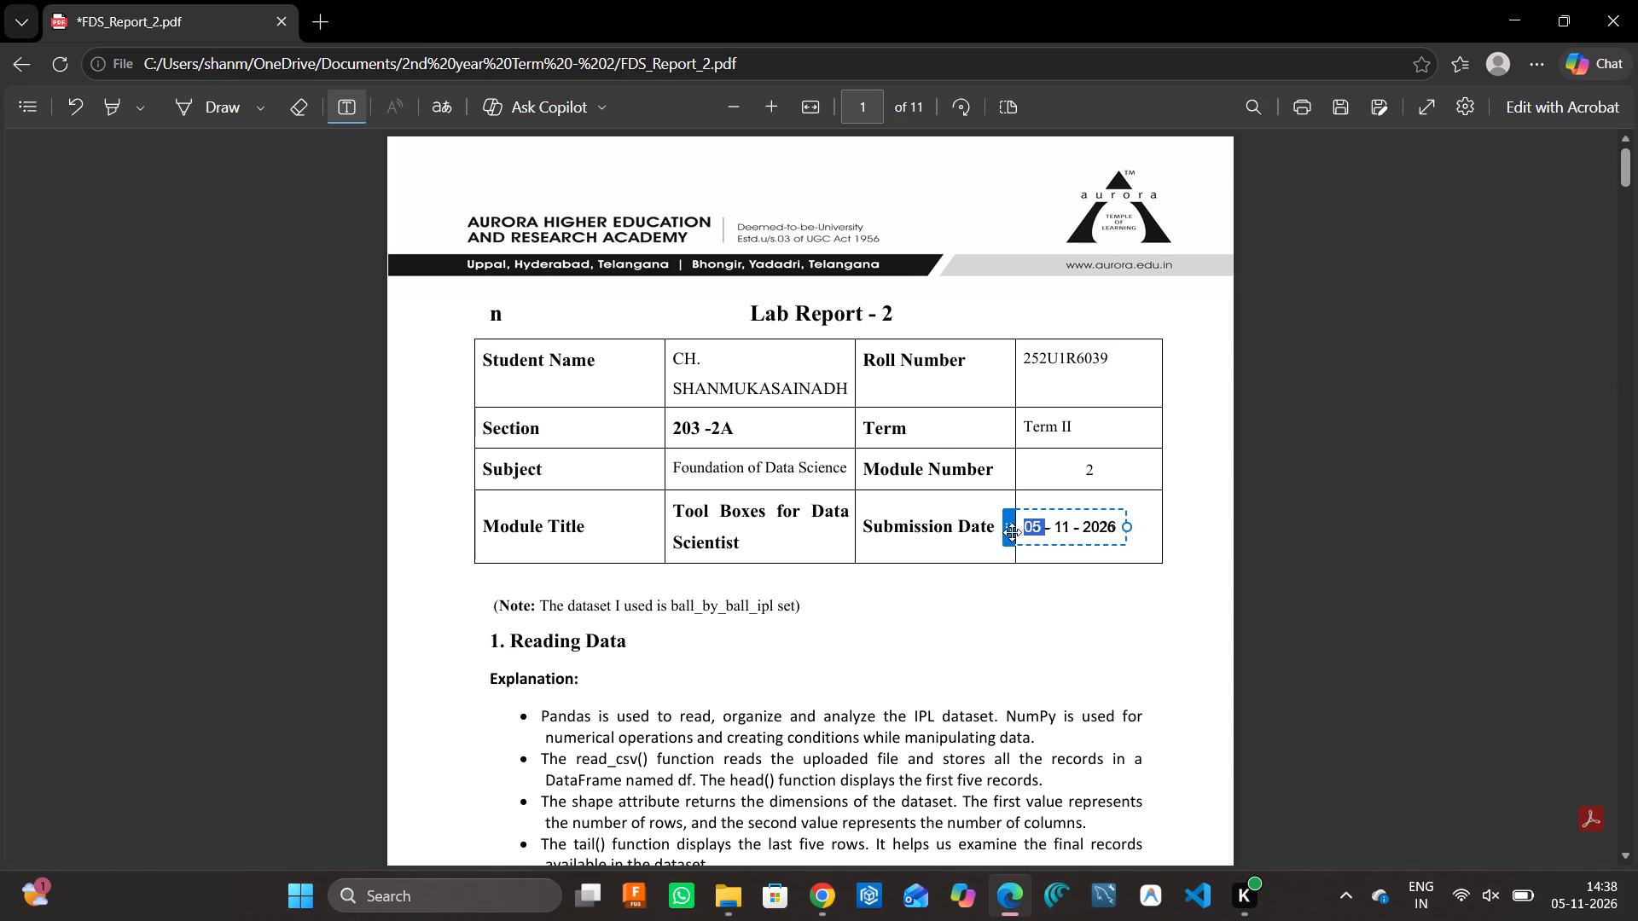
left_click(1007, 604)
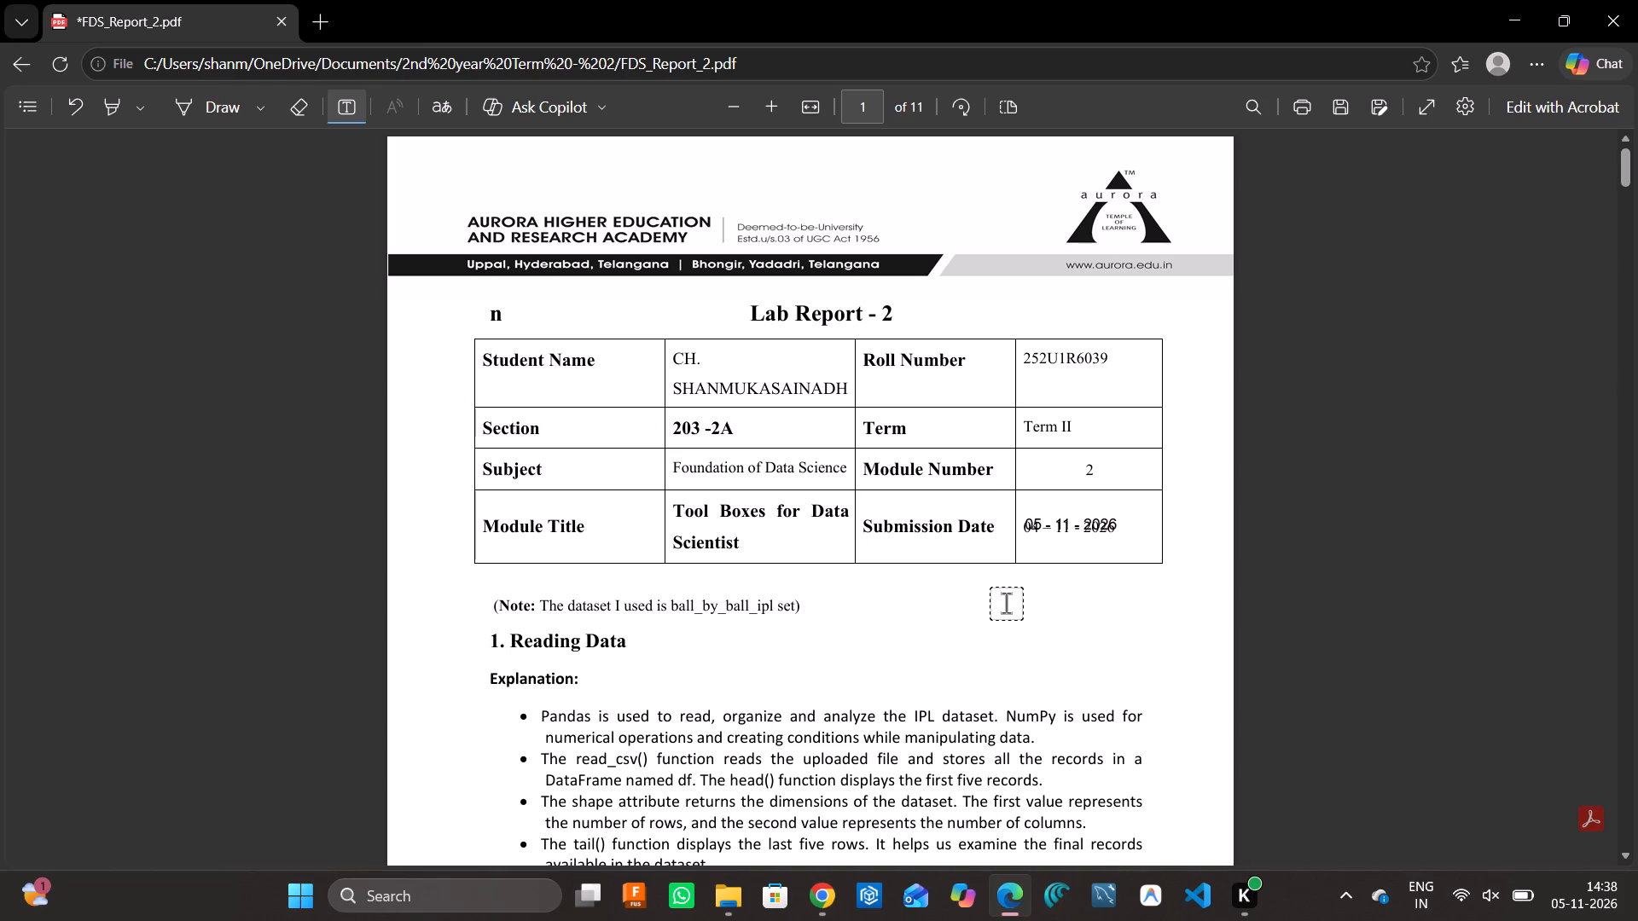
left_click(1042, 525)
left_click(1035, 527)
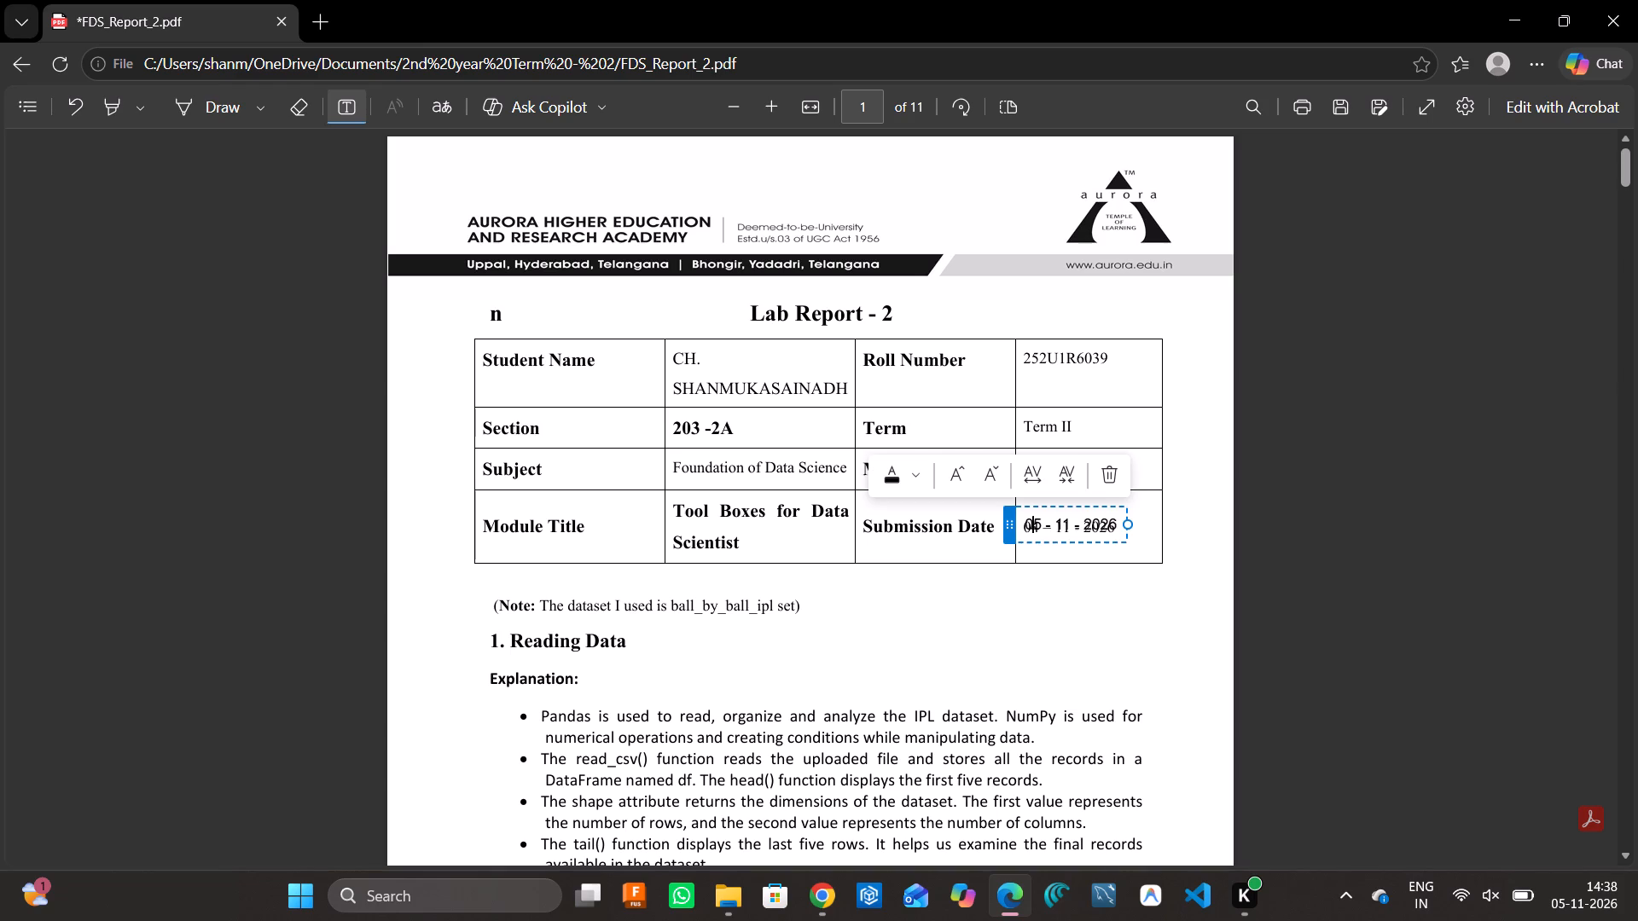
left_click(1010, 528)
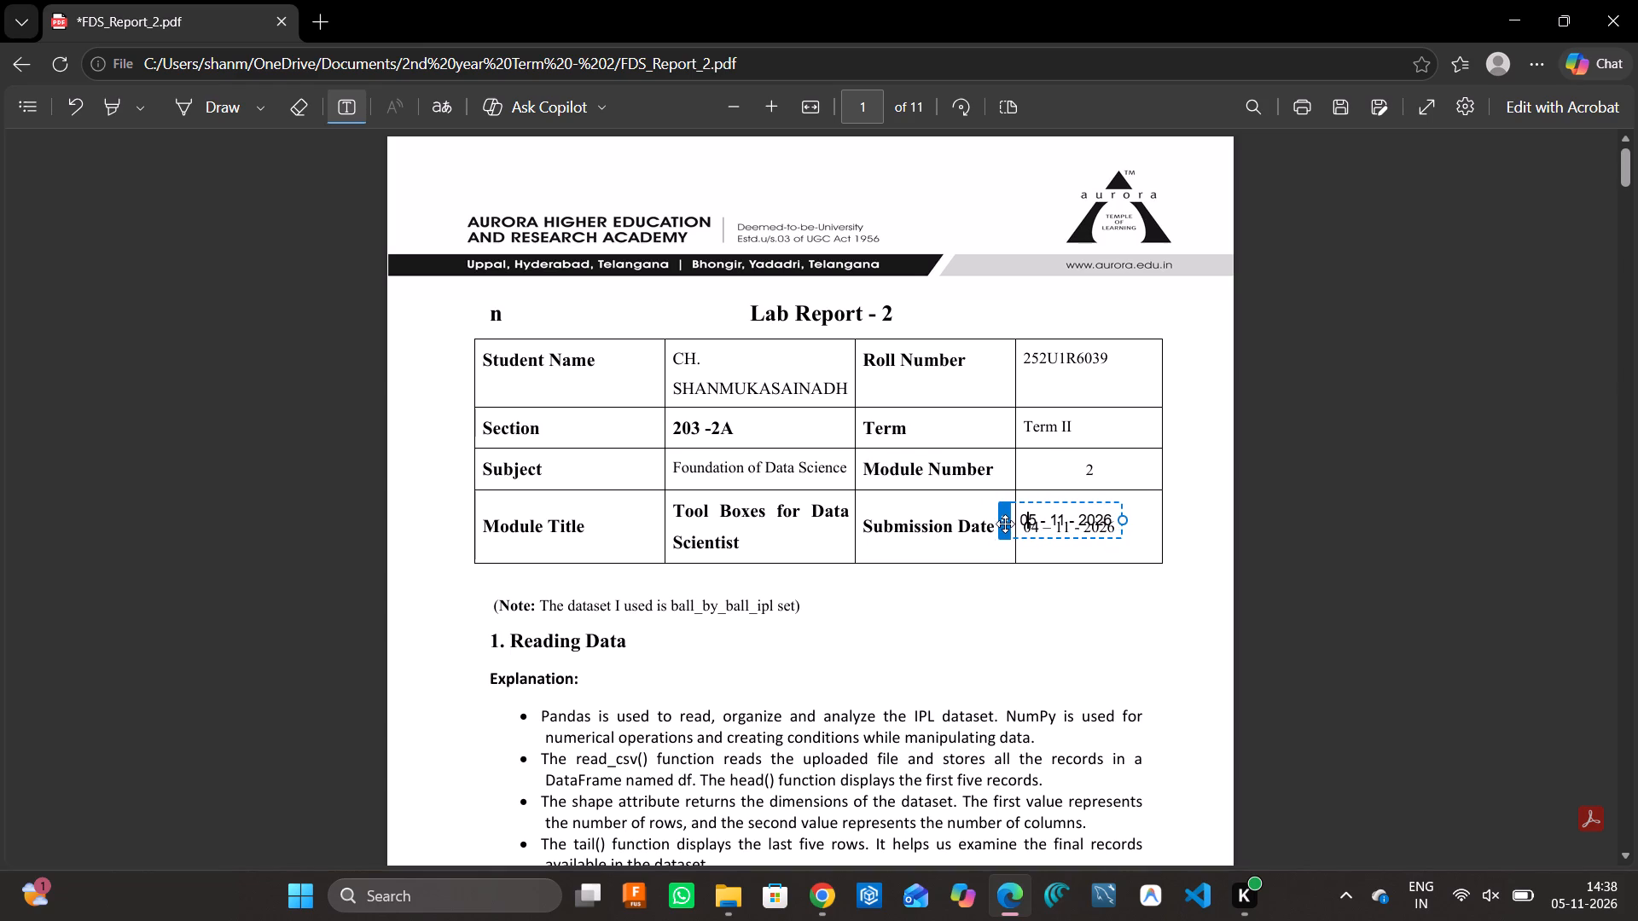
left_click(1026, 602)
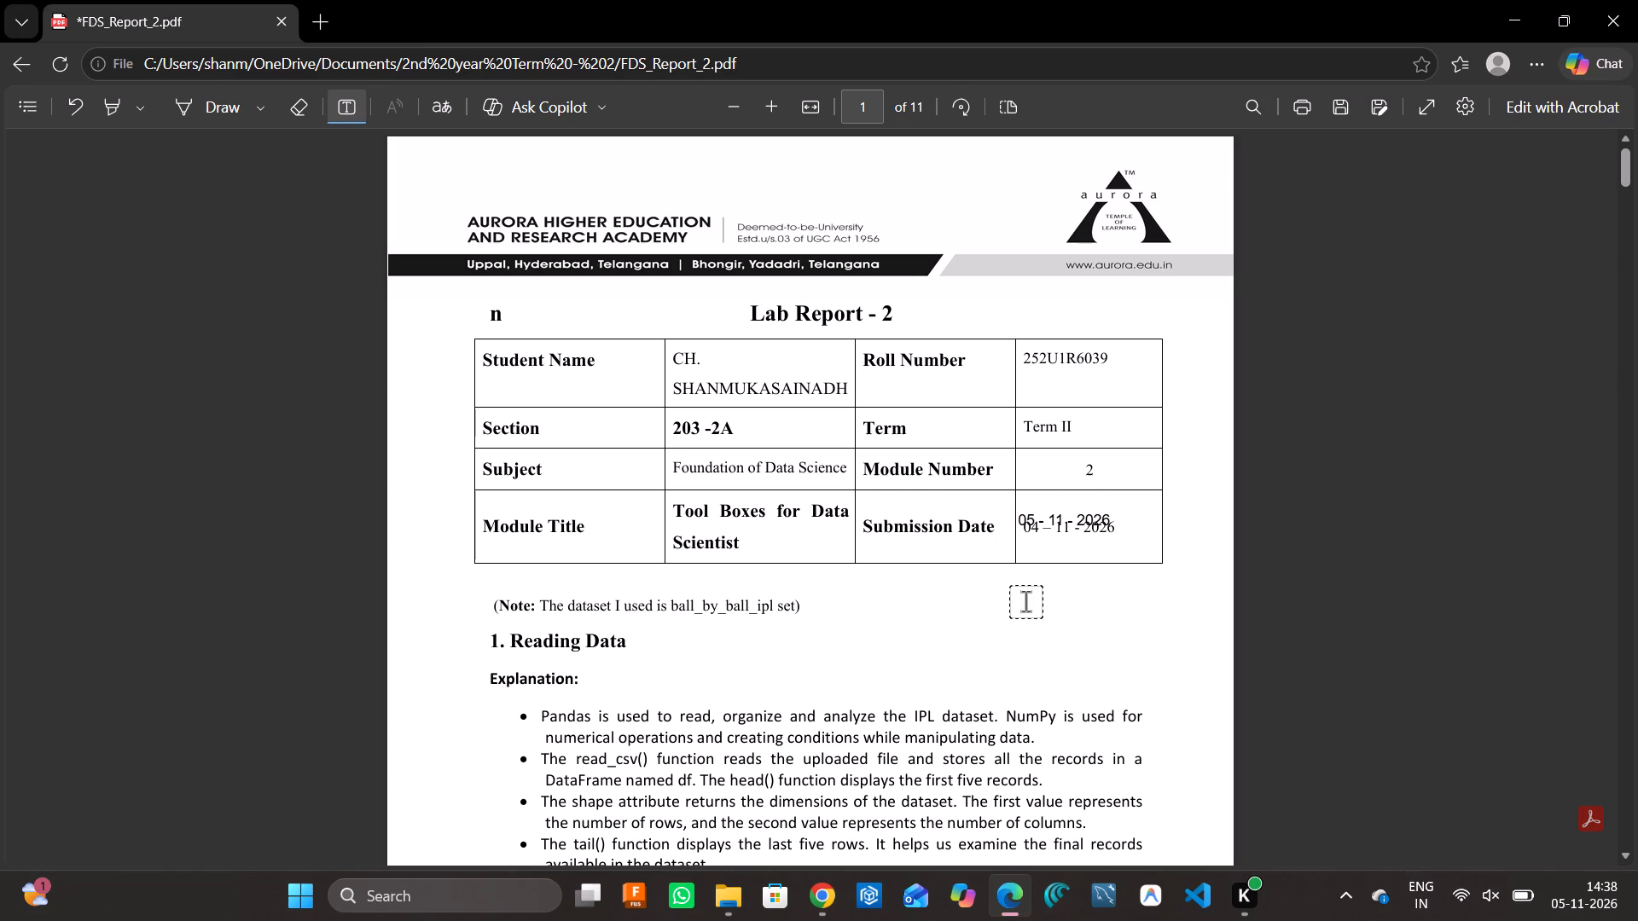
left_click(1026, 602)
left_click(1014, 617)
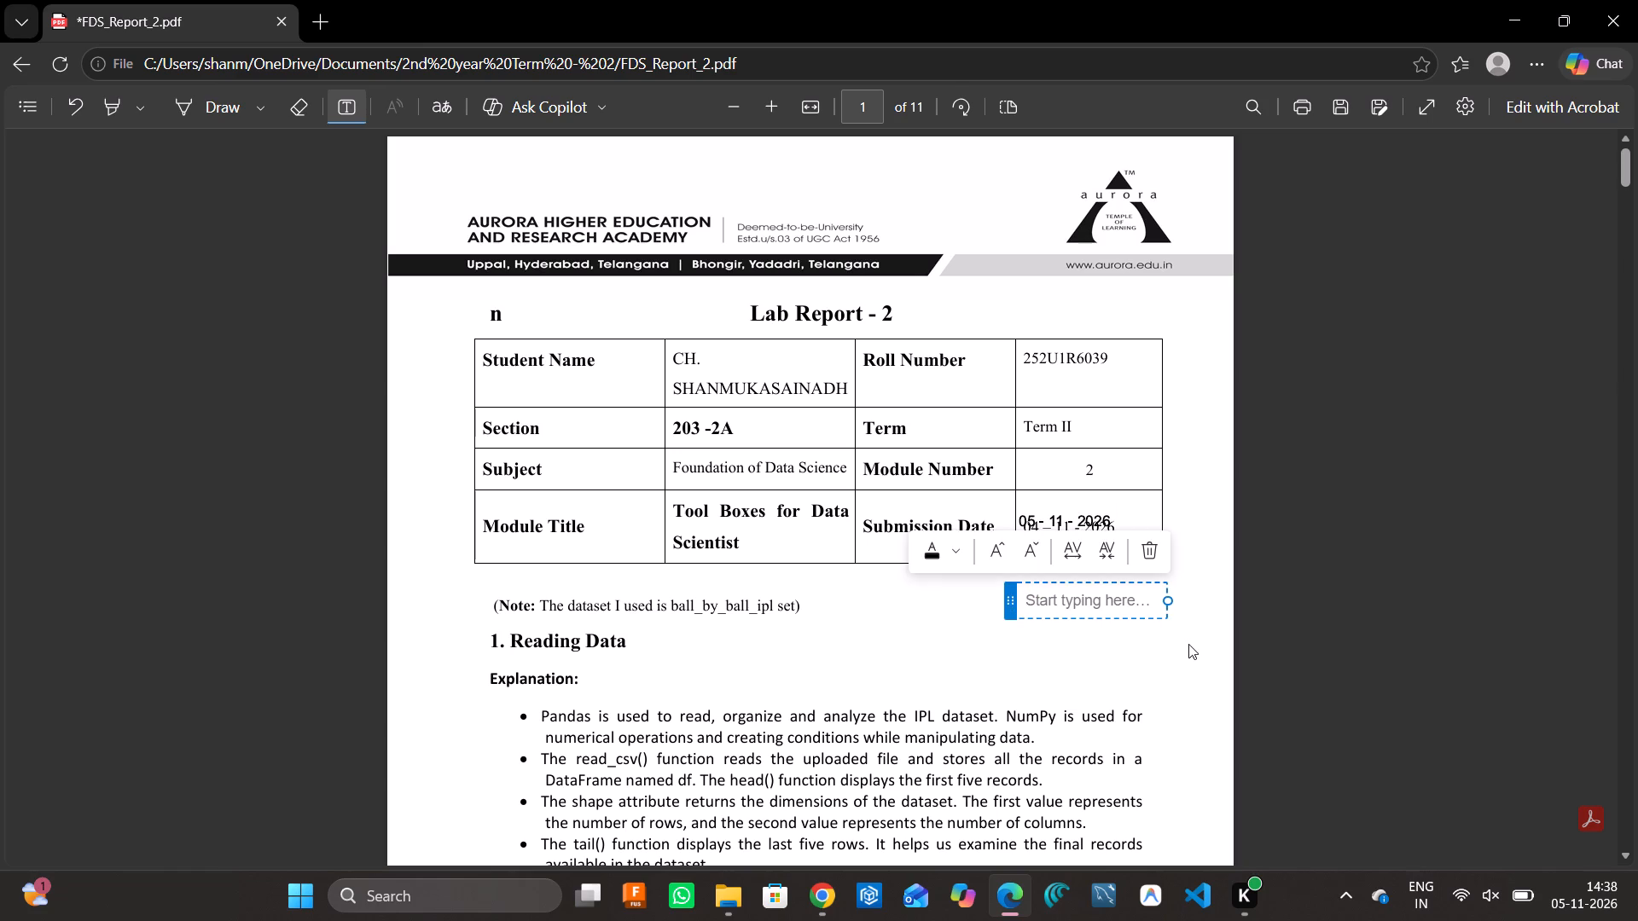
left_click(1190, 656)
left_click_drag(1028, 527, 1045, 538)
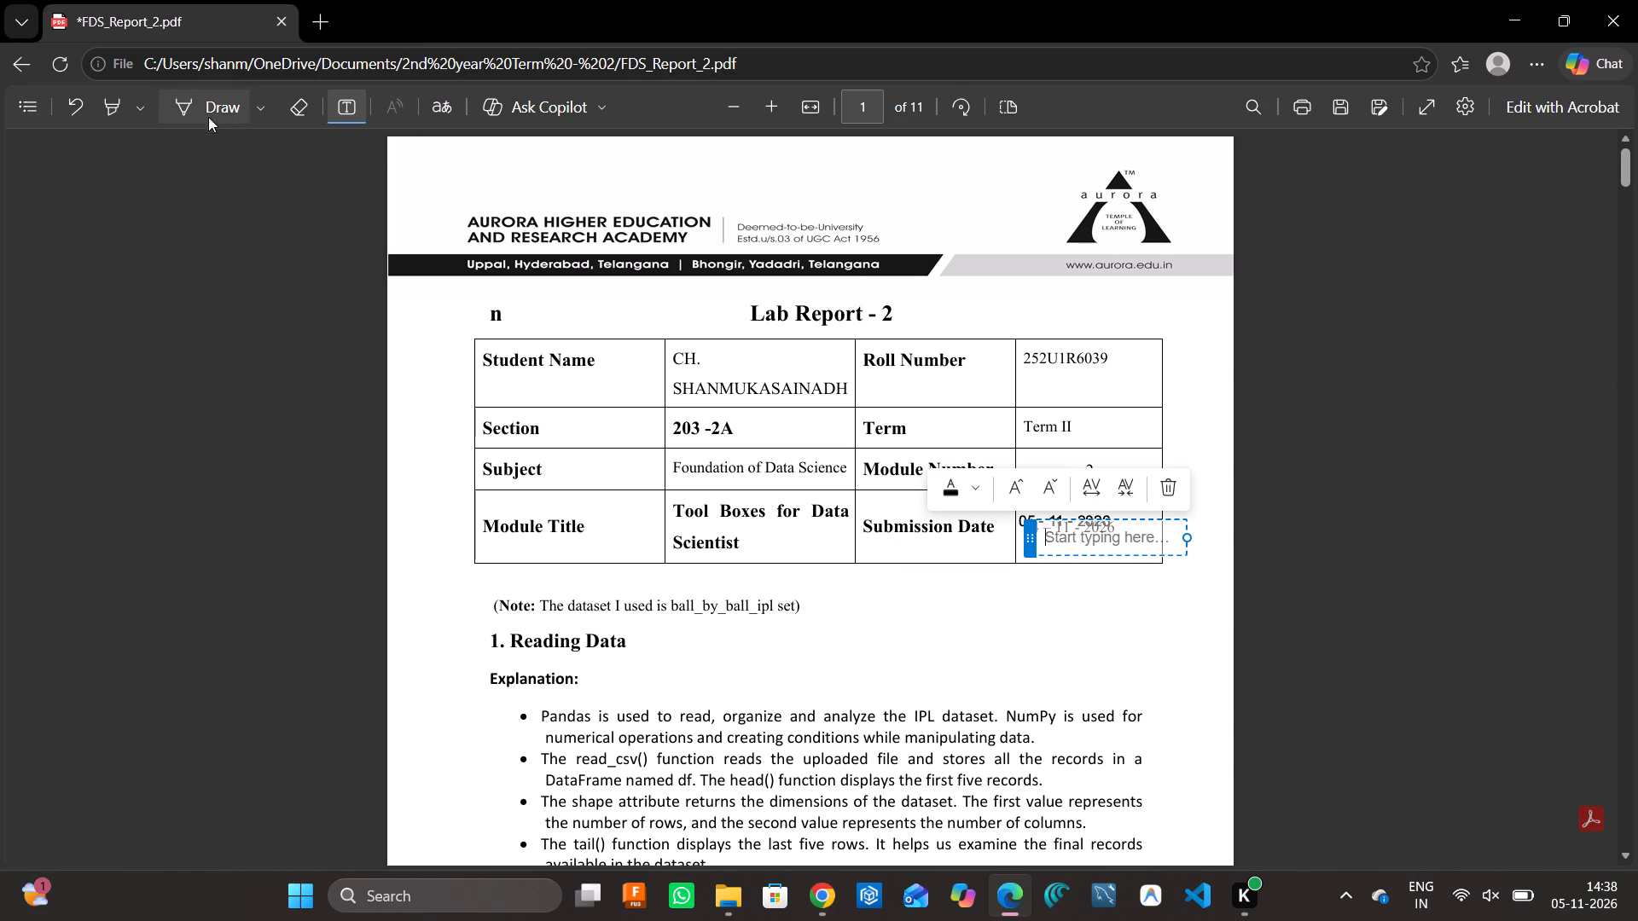
Undo all the date annotation edits, including the added 05 - 11 - 2026 text, and discard the empty text box.
left_click(77, 109)
left_click(77, 109)
left_click(77, 109)
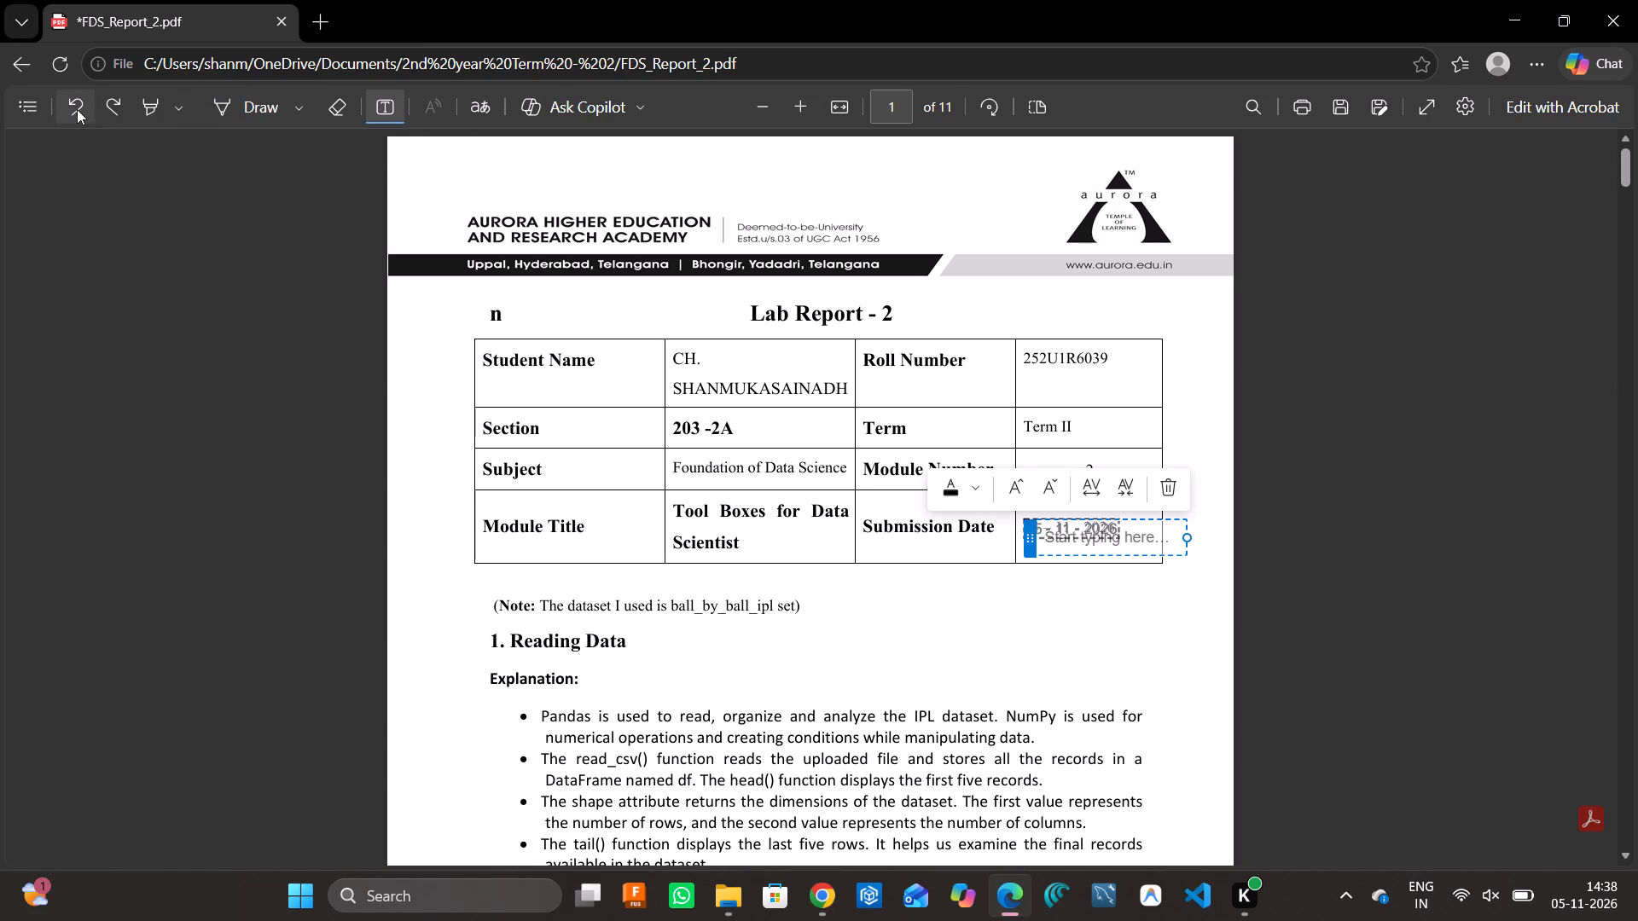
triple_click(77, 109)
left_click(77, 109)
left_click(1038, 593)
left_click(1036, 530)
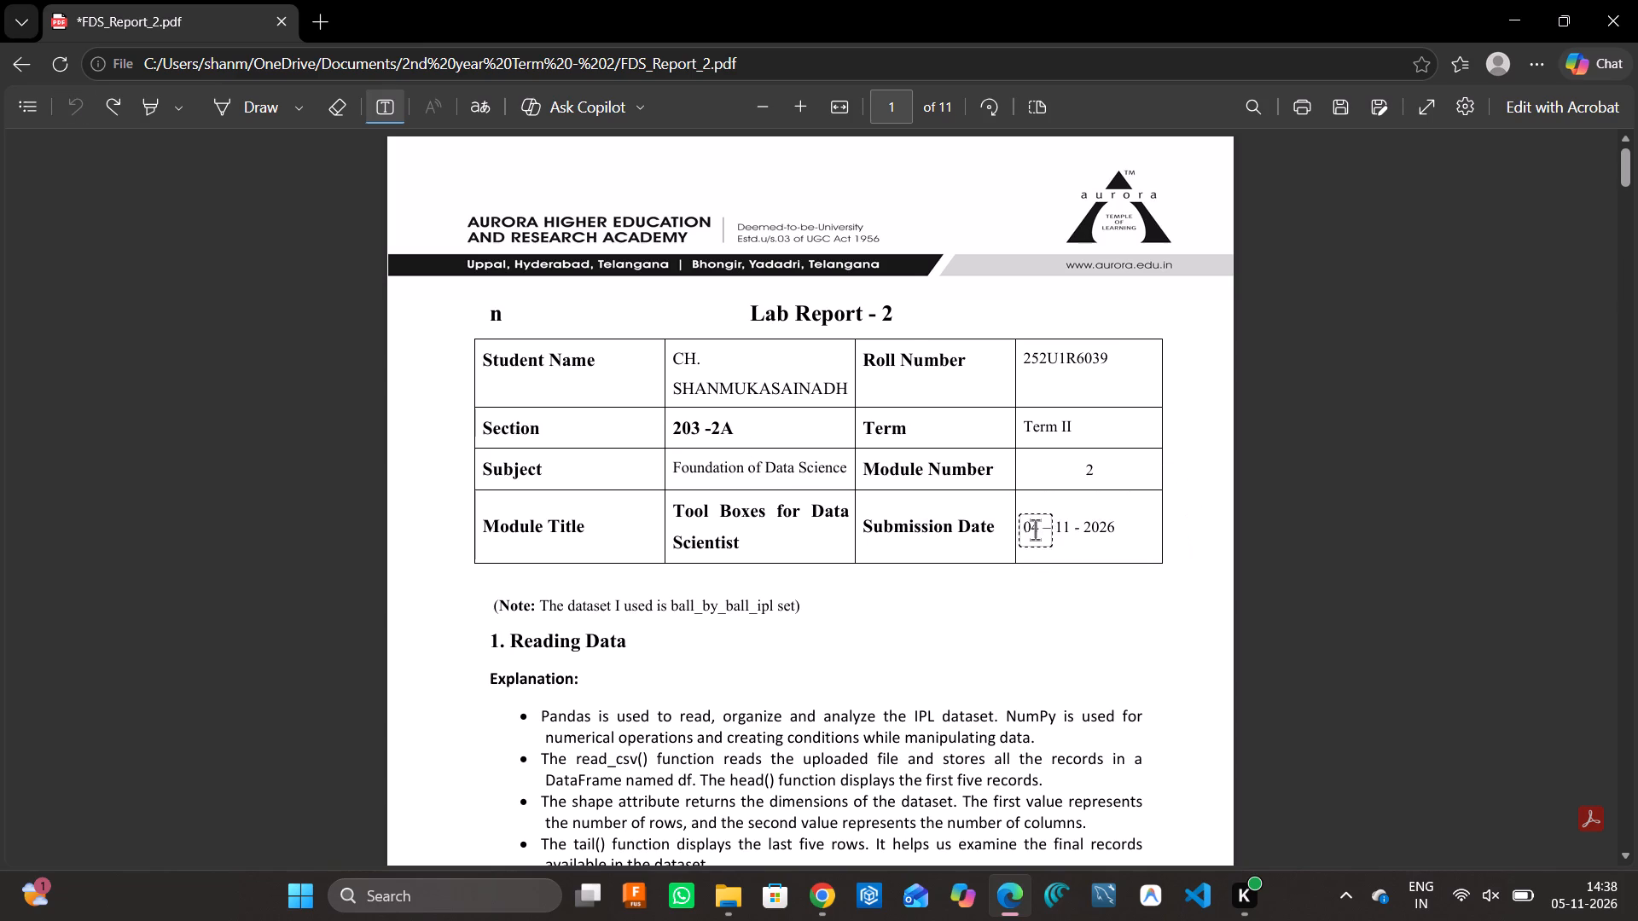
left_click(1092, 637)
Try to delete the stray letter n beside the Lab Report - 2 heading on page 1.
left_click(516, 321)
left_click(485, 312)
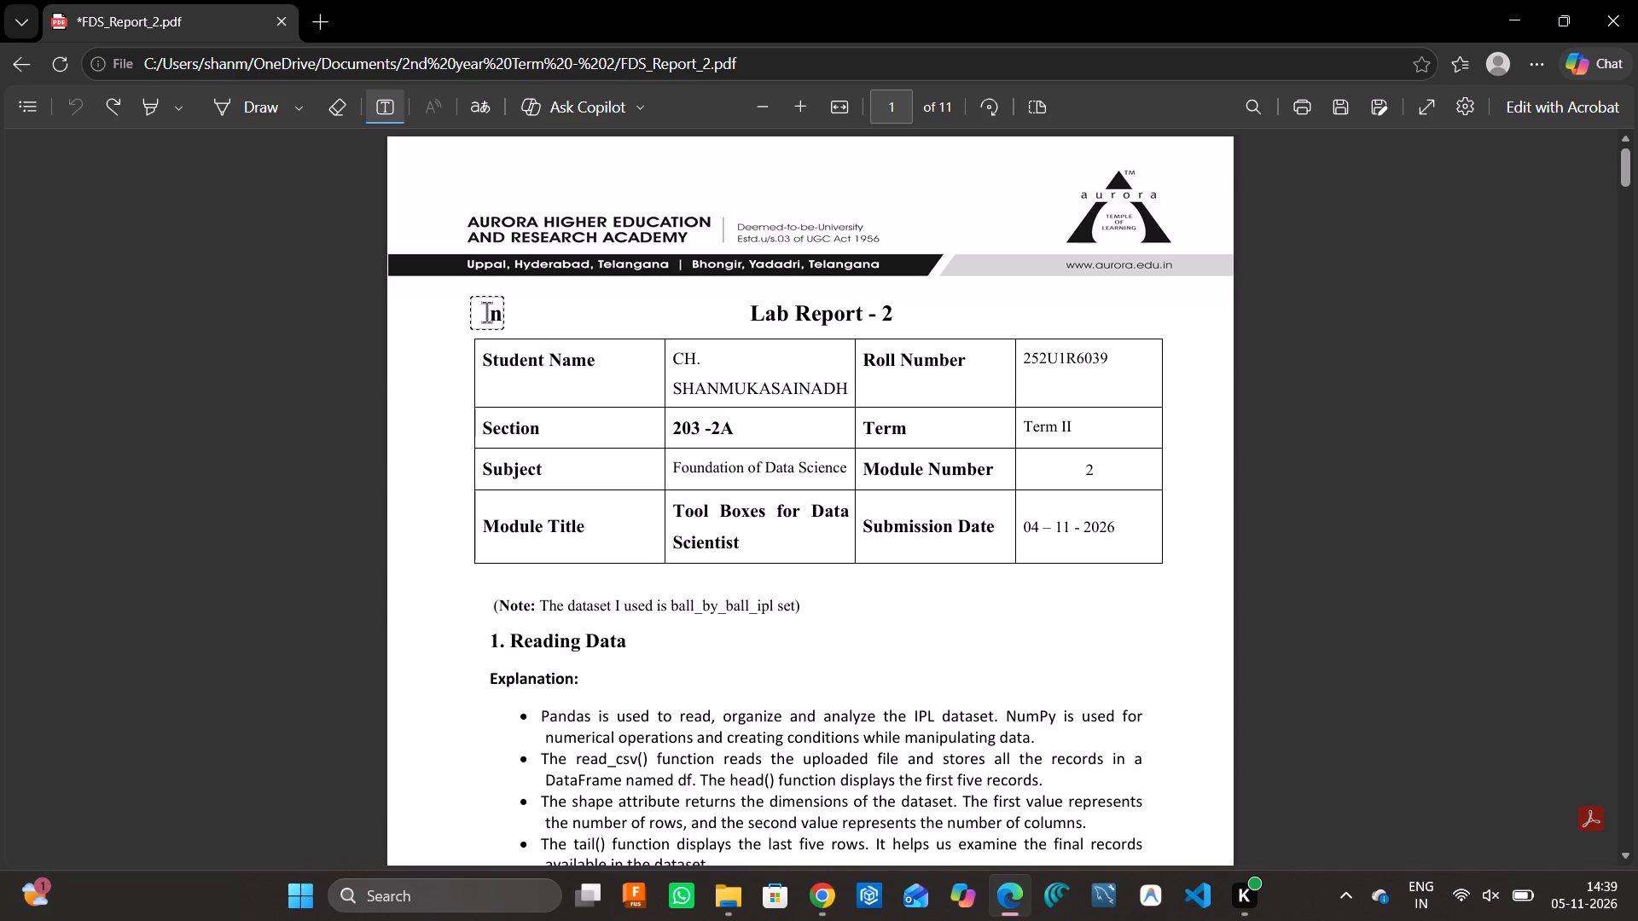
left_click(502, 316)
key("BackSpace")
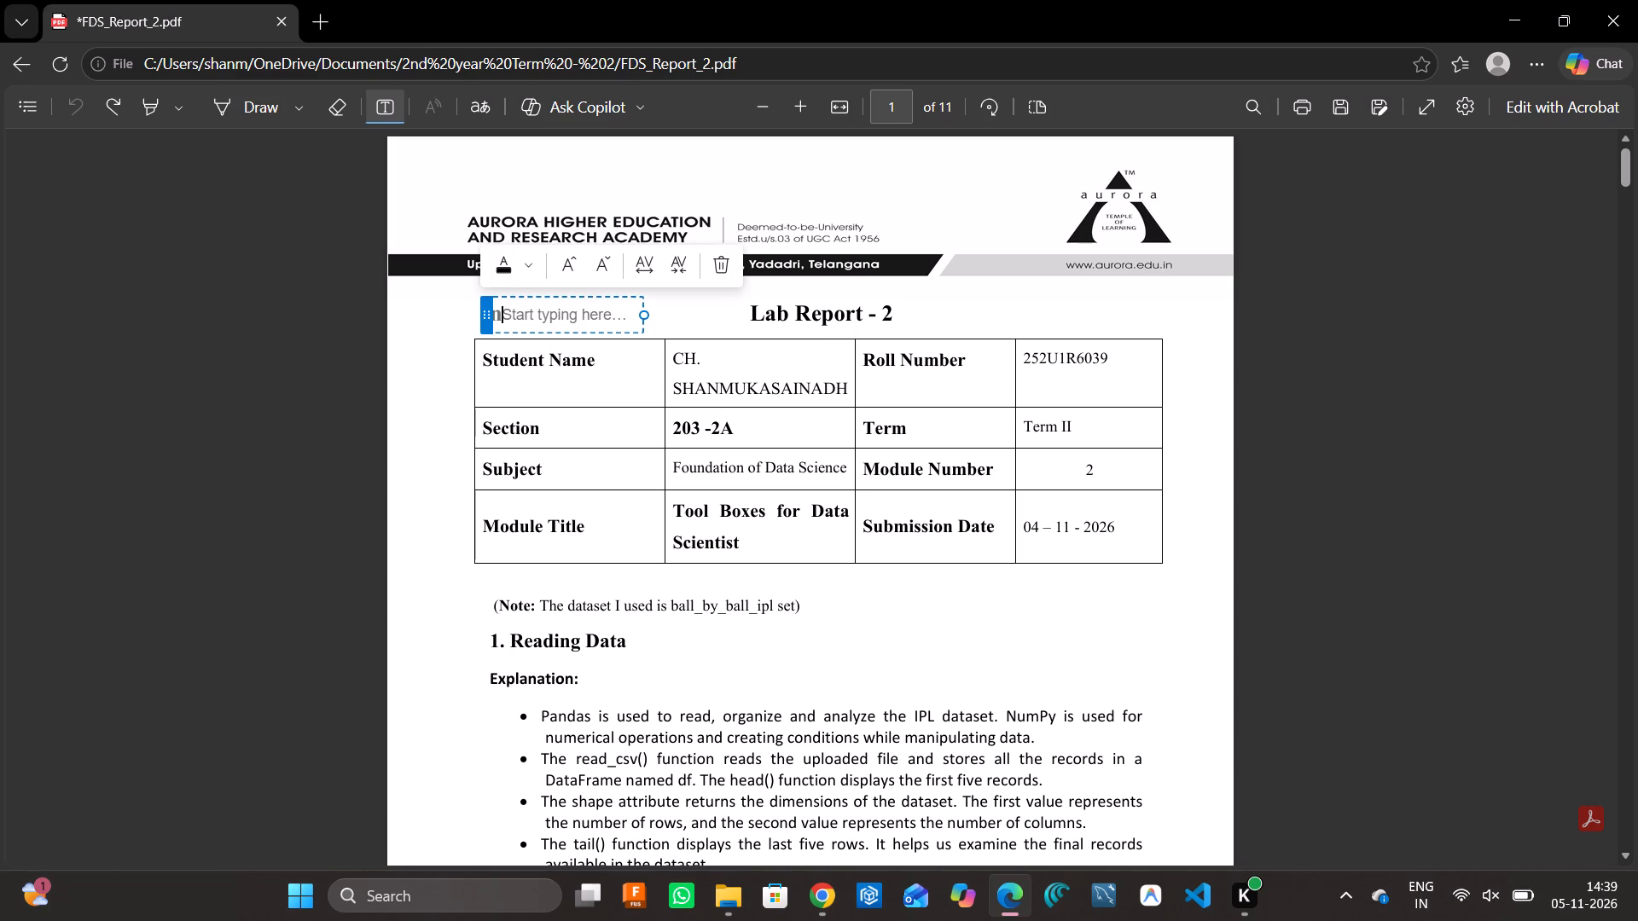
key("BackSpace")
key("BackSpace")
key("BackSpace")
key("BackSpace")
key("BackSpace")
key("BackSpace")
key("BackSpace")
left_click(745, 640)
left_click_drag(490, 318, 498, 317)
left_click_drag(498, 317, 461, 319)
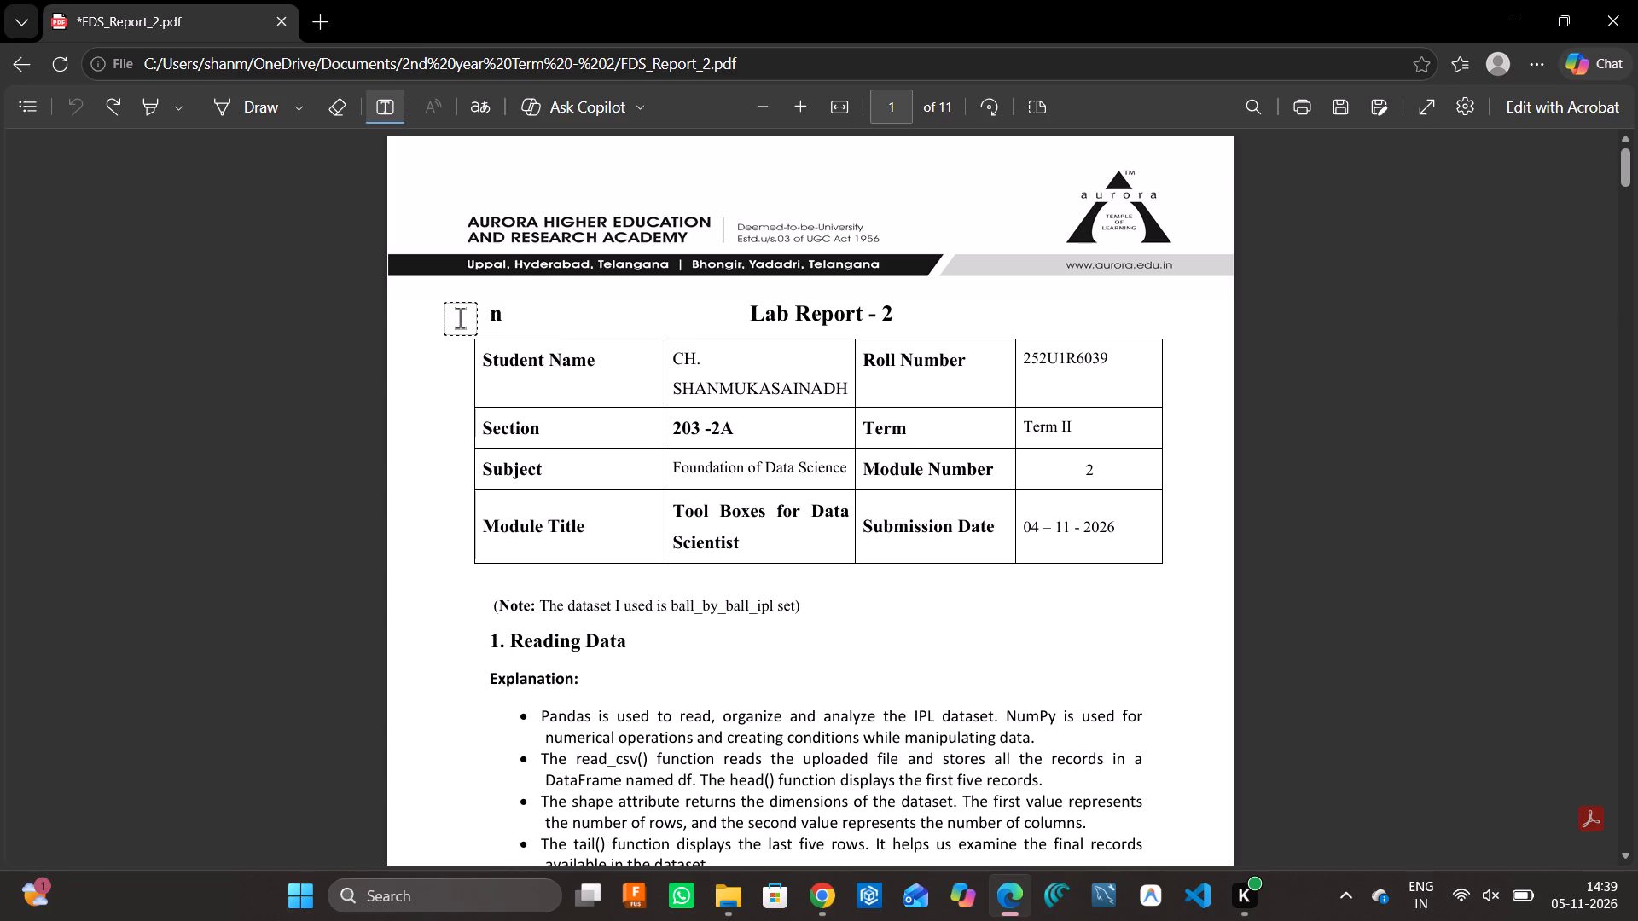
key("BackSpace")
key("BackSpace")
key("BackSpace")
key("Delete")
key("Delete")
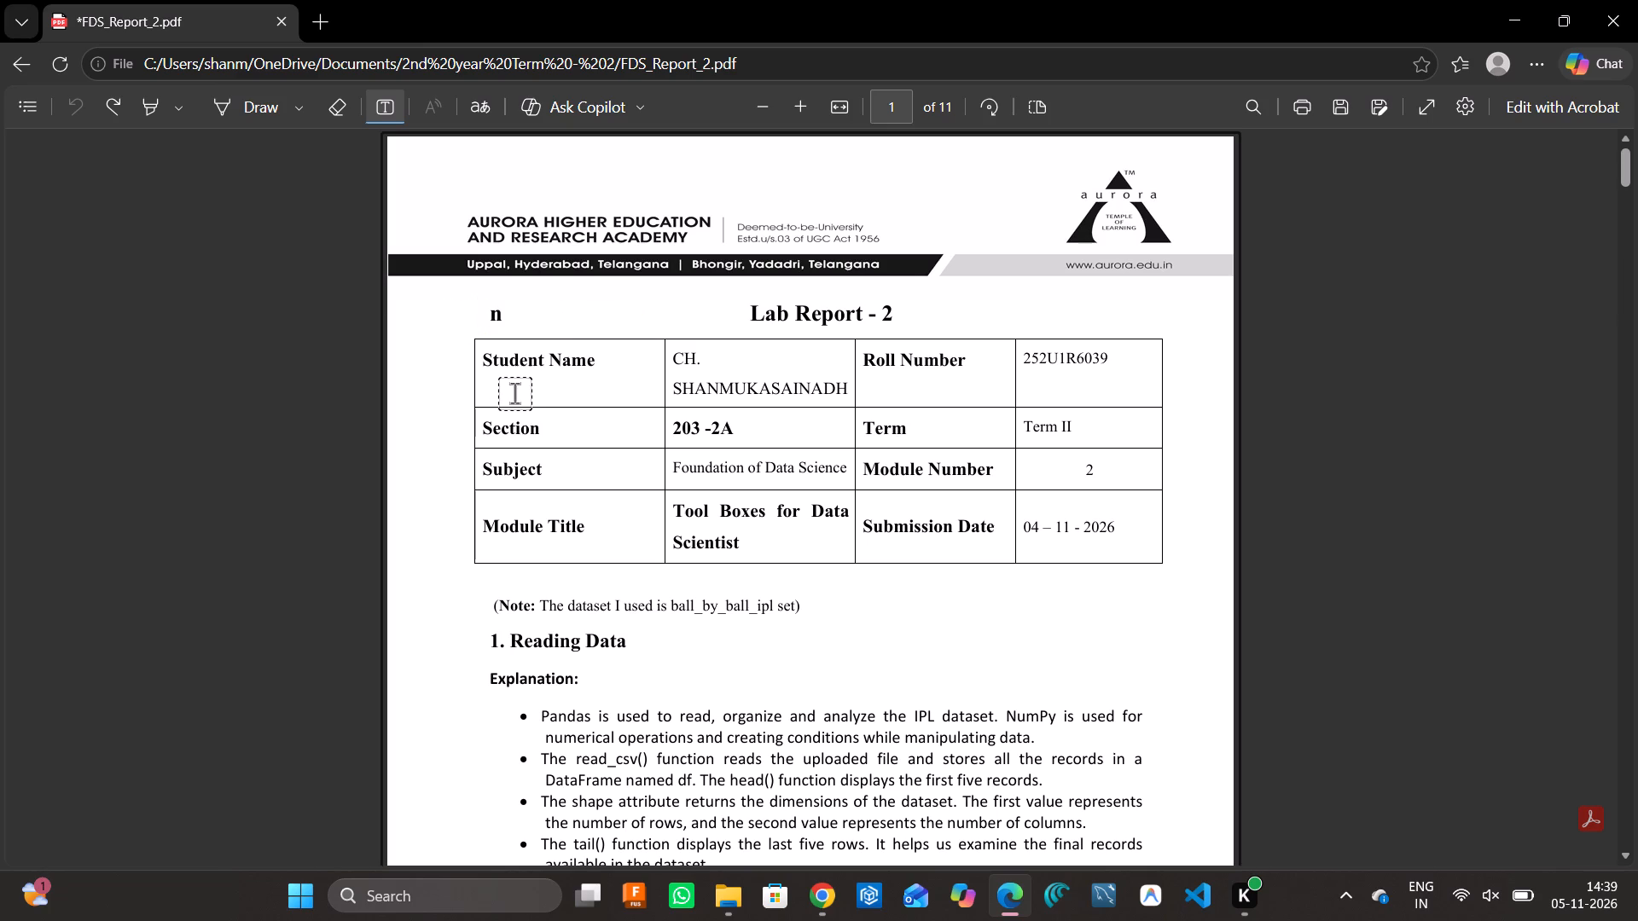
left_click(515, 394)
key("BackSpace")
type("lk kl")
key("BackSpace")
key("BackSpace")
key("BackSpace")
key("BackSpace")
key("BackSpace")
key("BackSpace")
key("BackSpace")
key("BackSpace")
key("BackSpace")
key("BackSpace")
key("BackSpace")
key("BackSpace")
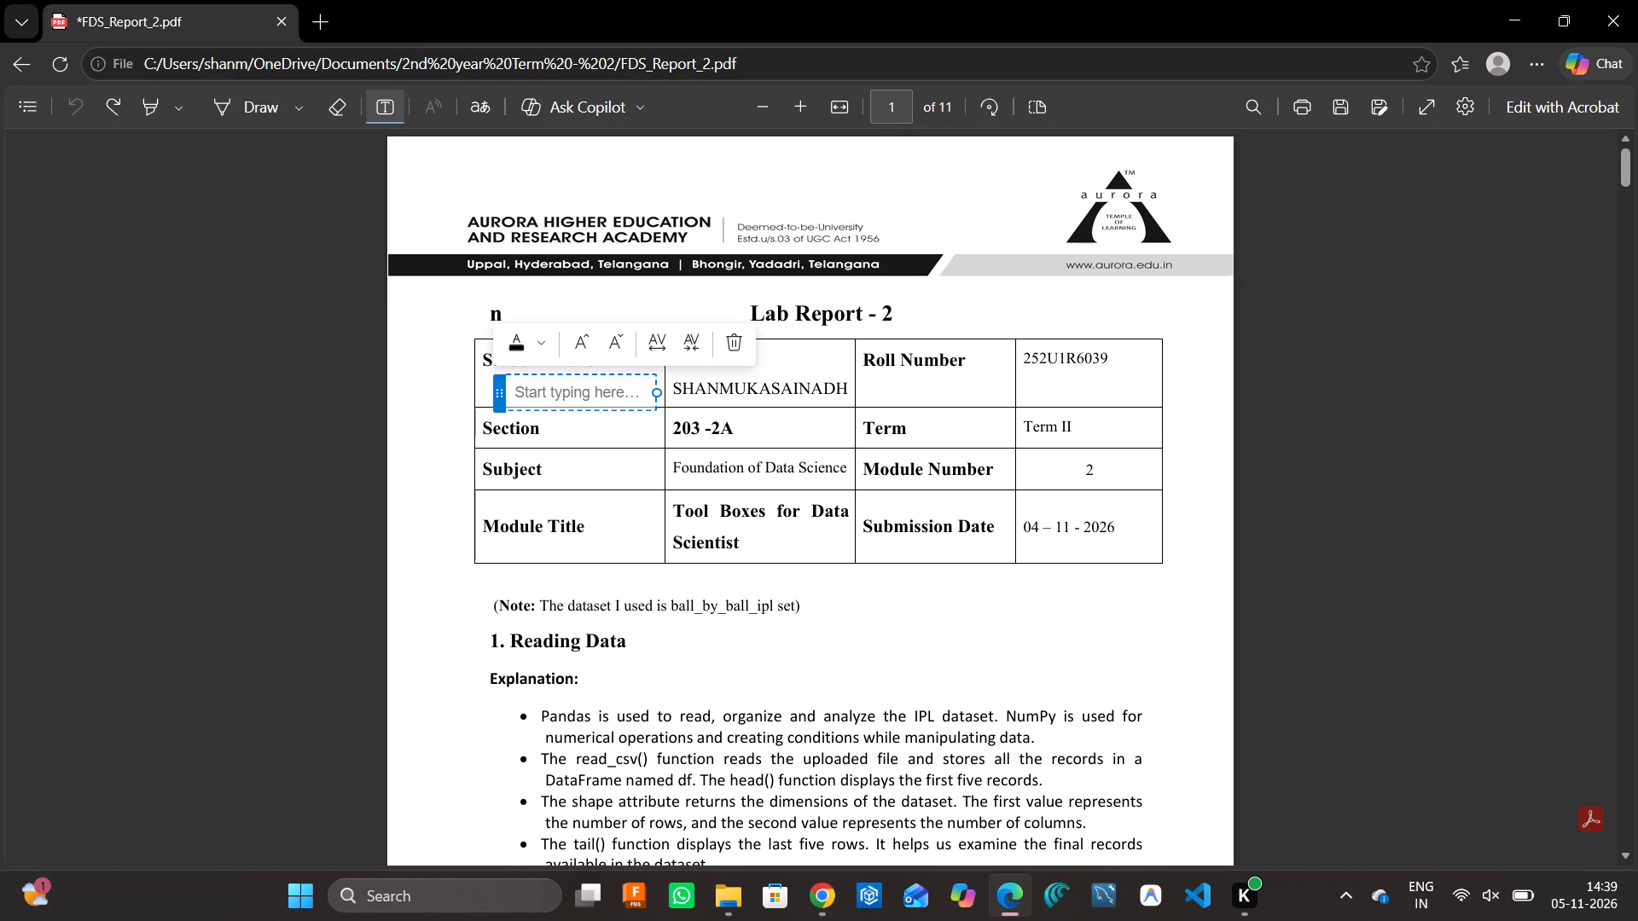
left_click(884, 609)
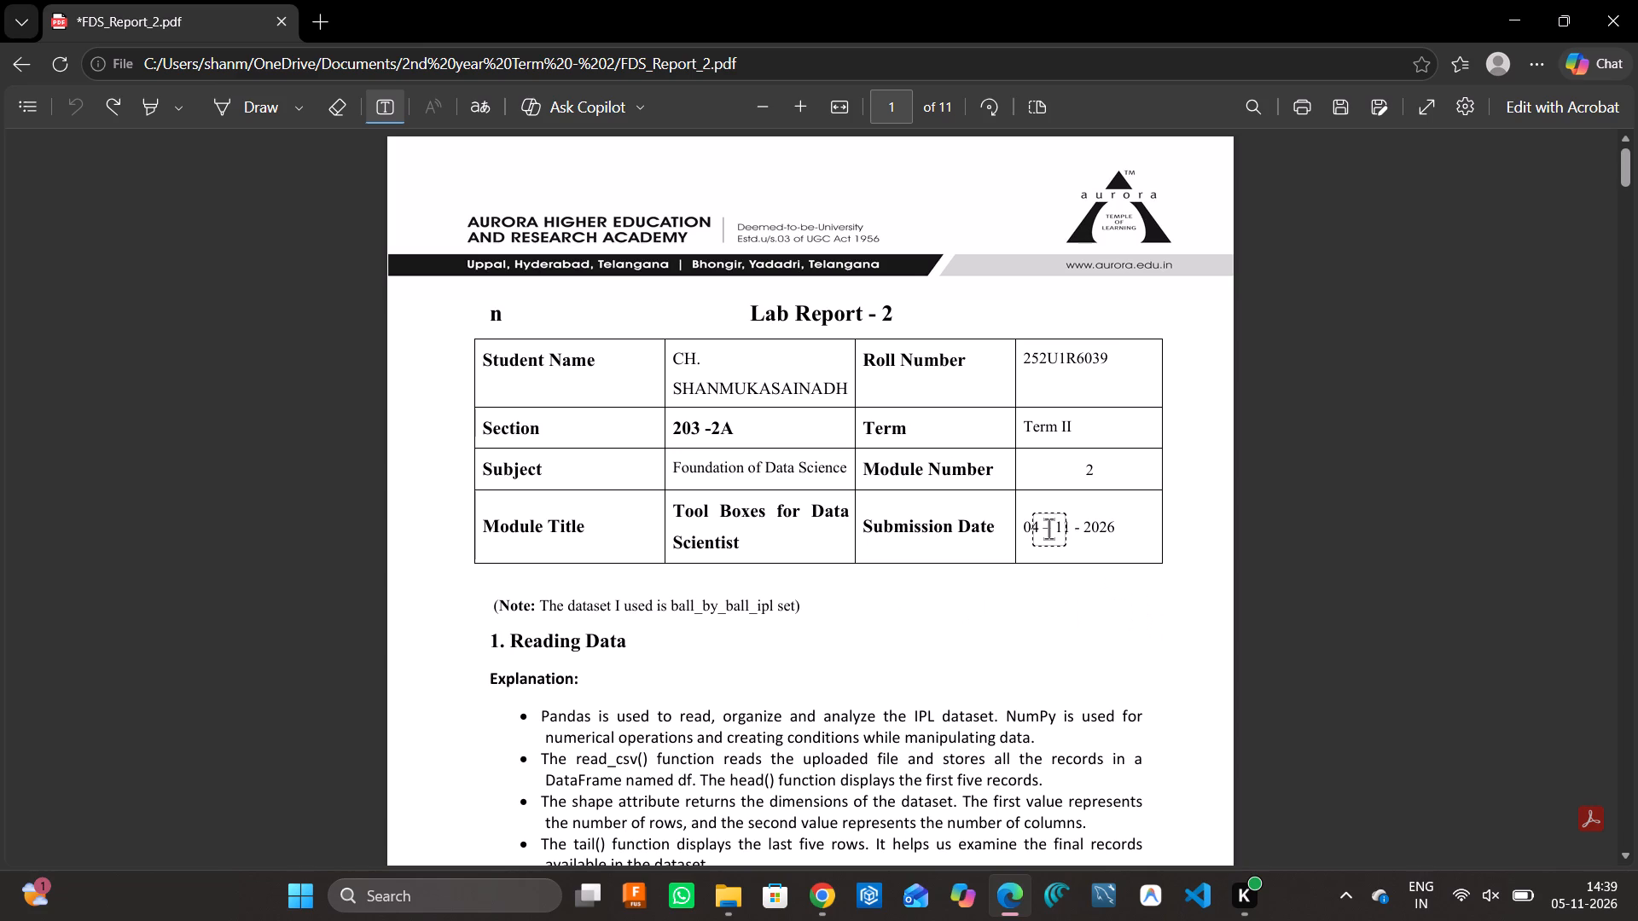
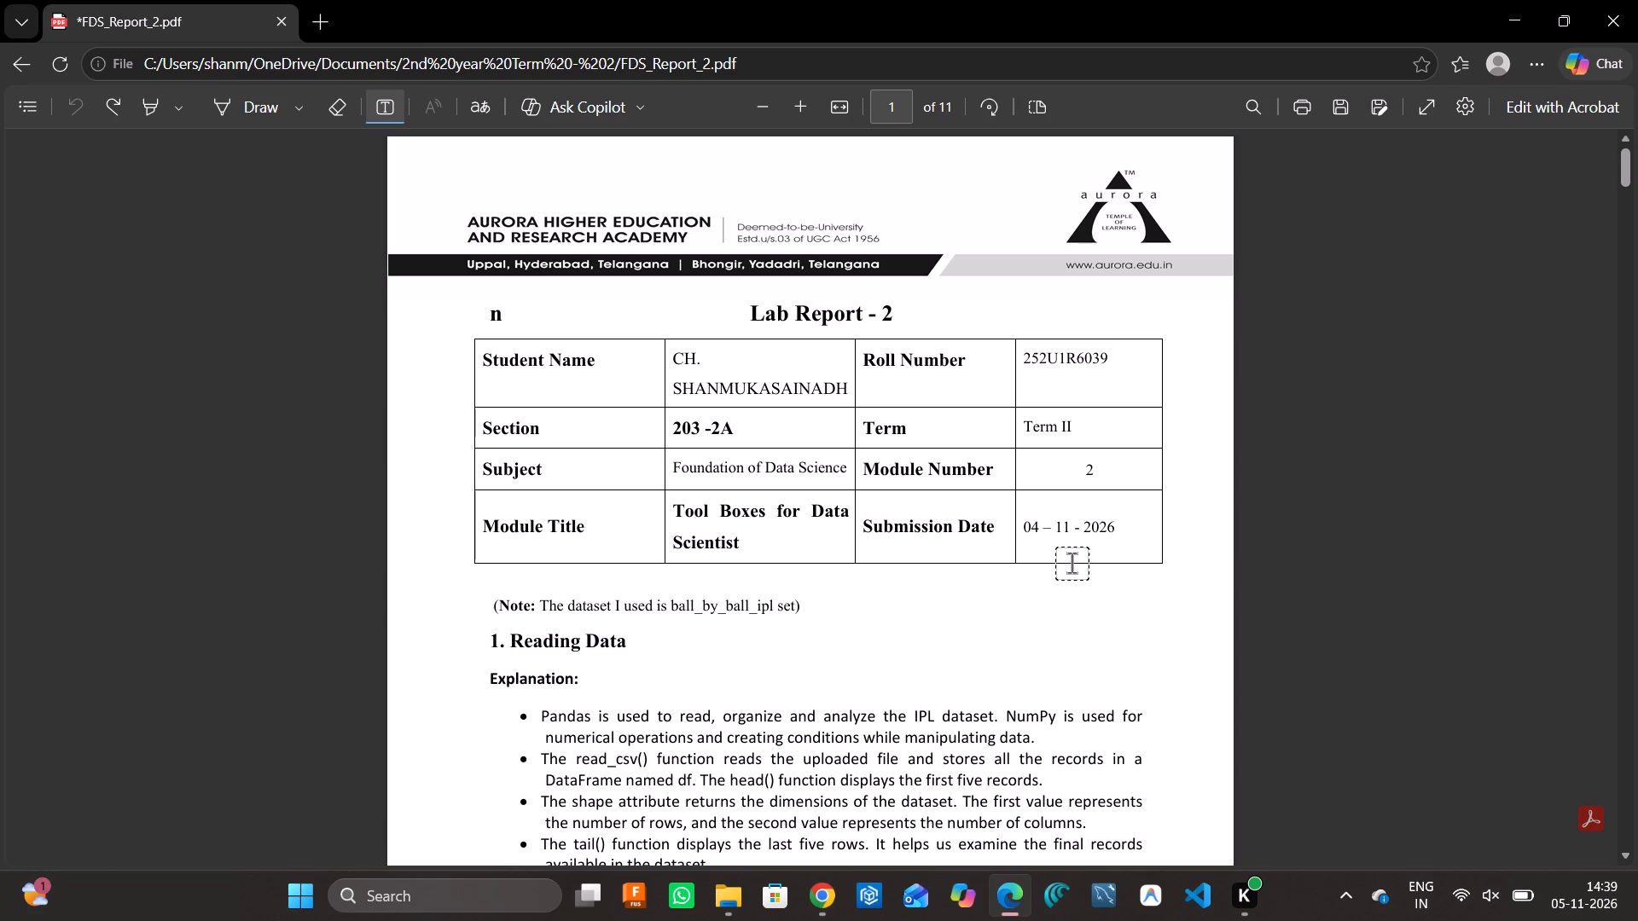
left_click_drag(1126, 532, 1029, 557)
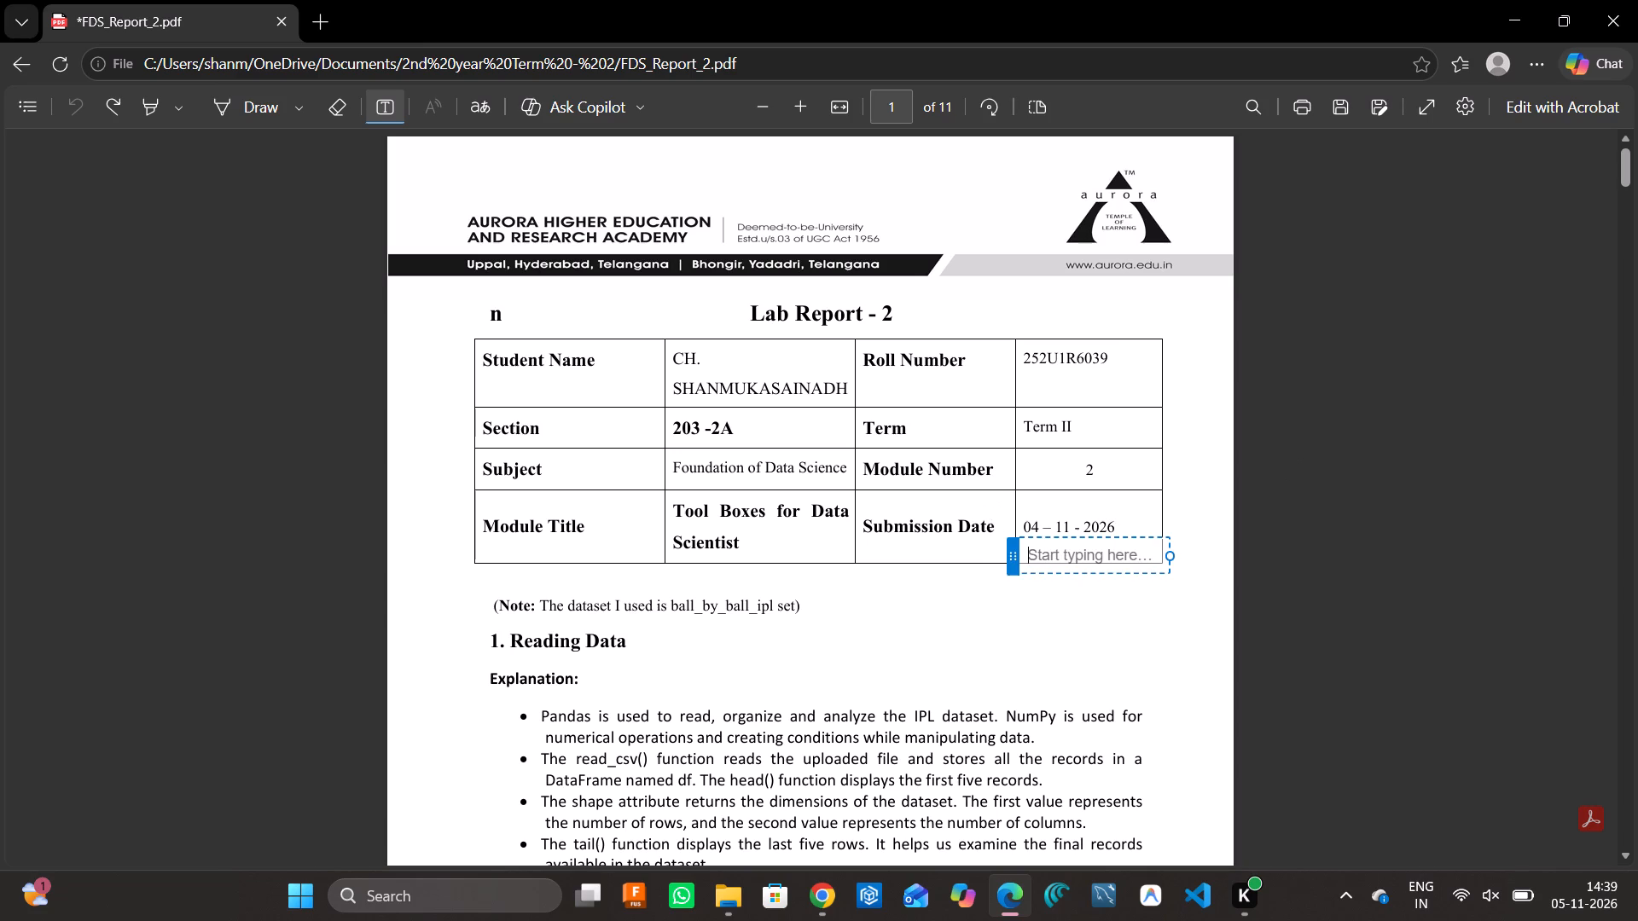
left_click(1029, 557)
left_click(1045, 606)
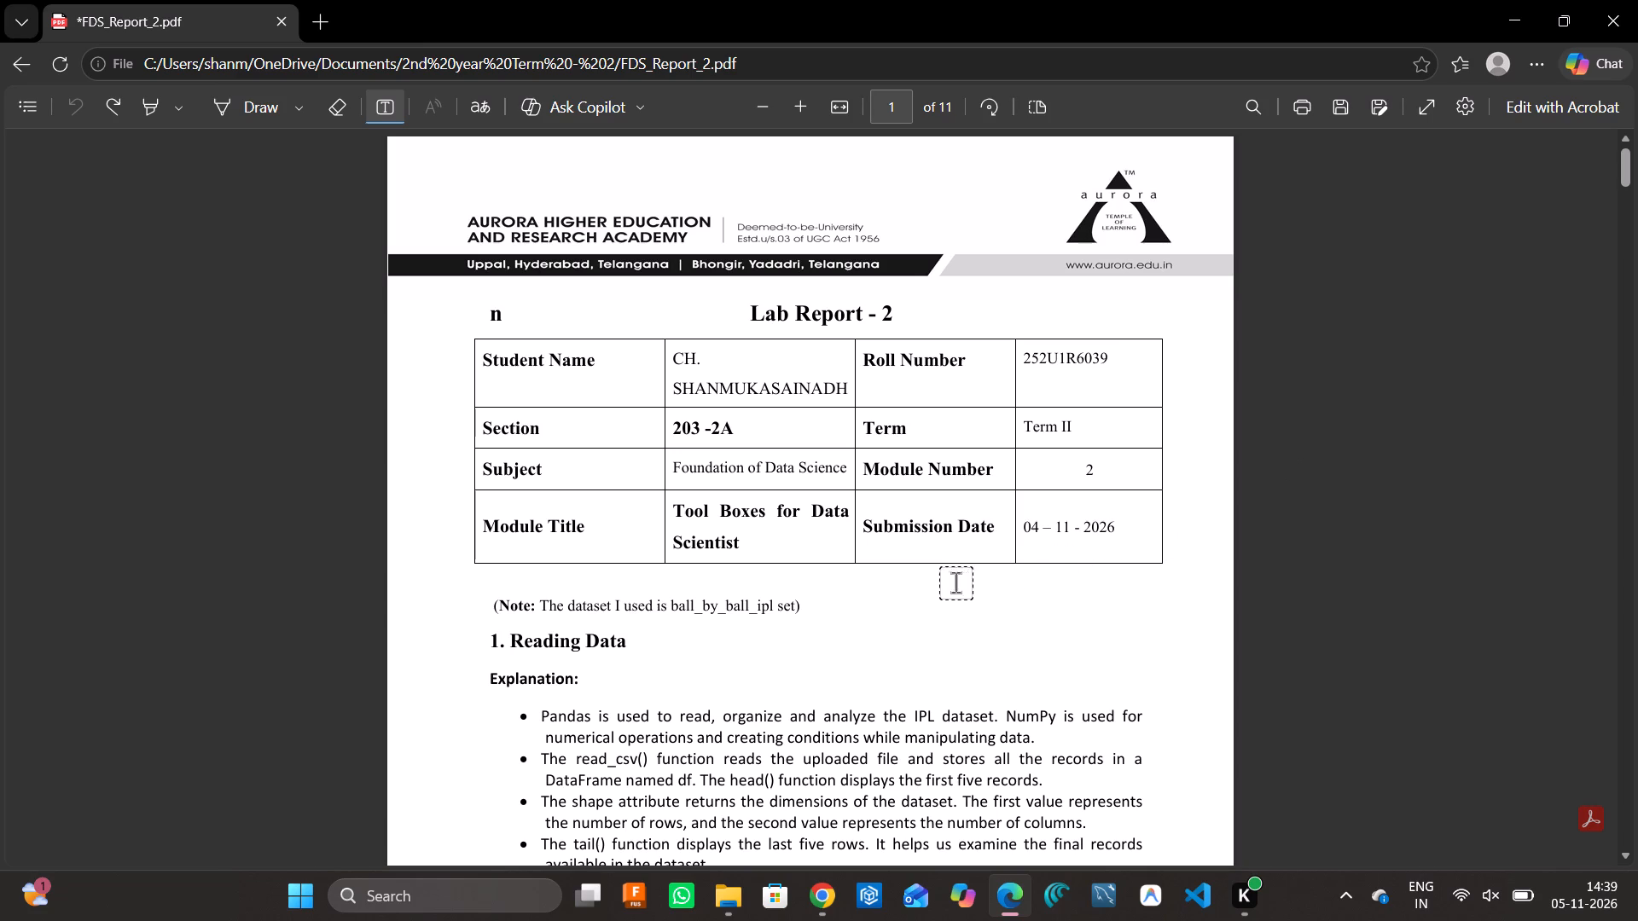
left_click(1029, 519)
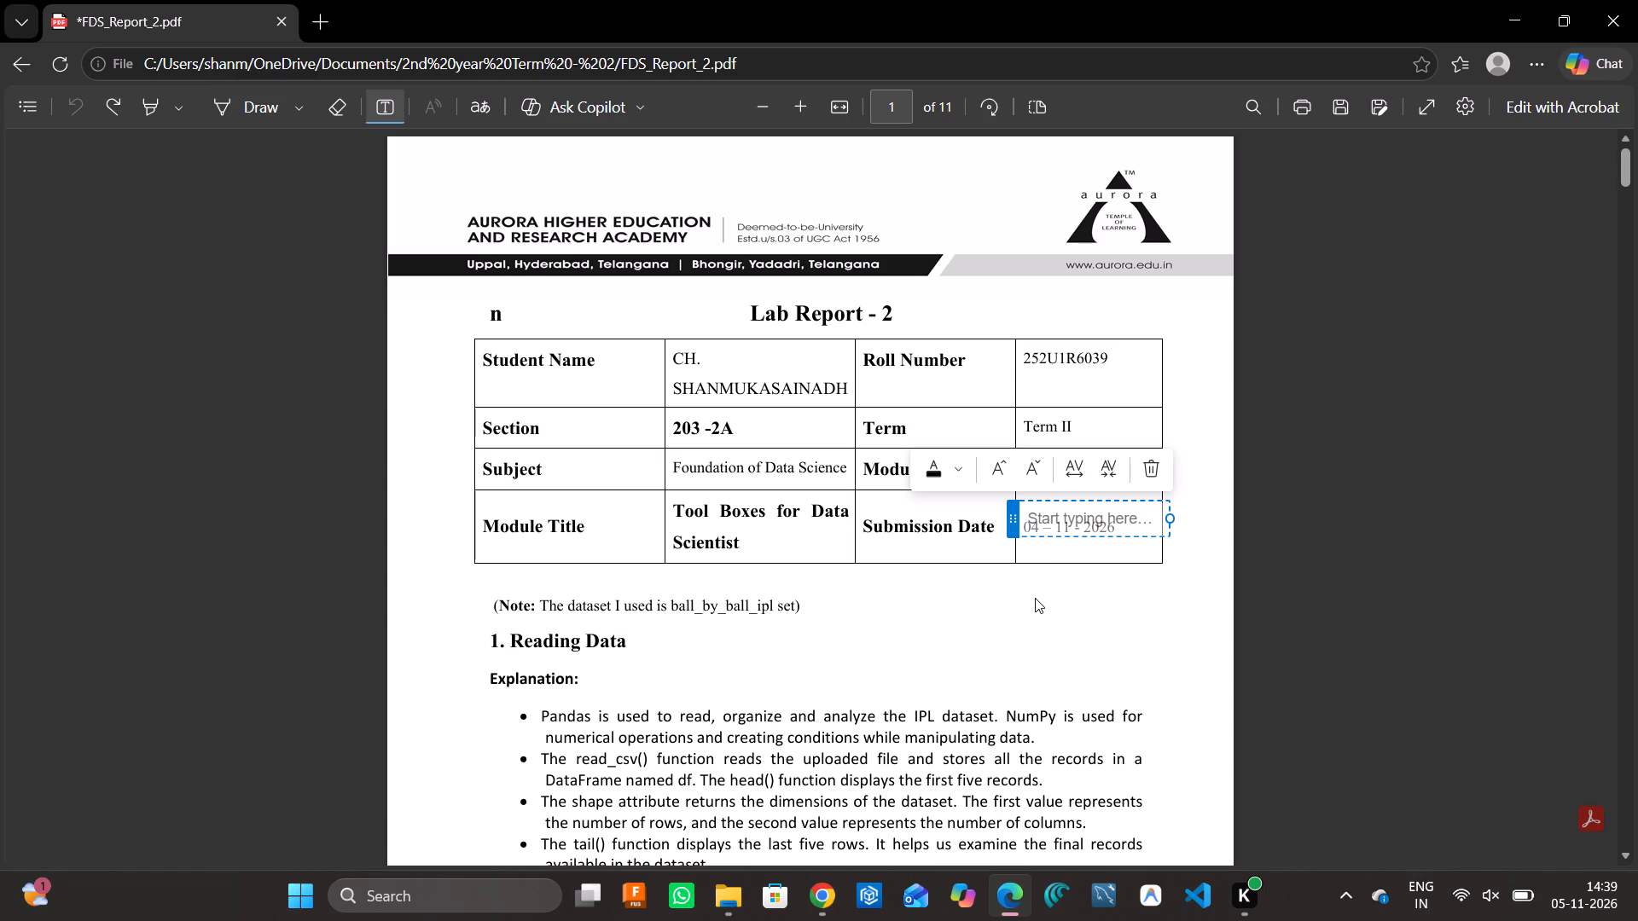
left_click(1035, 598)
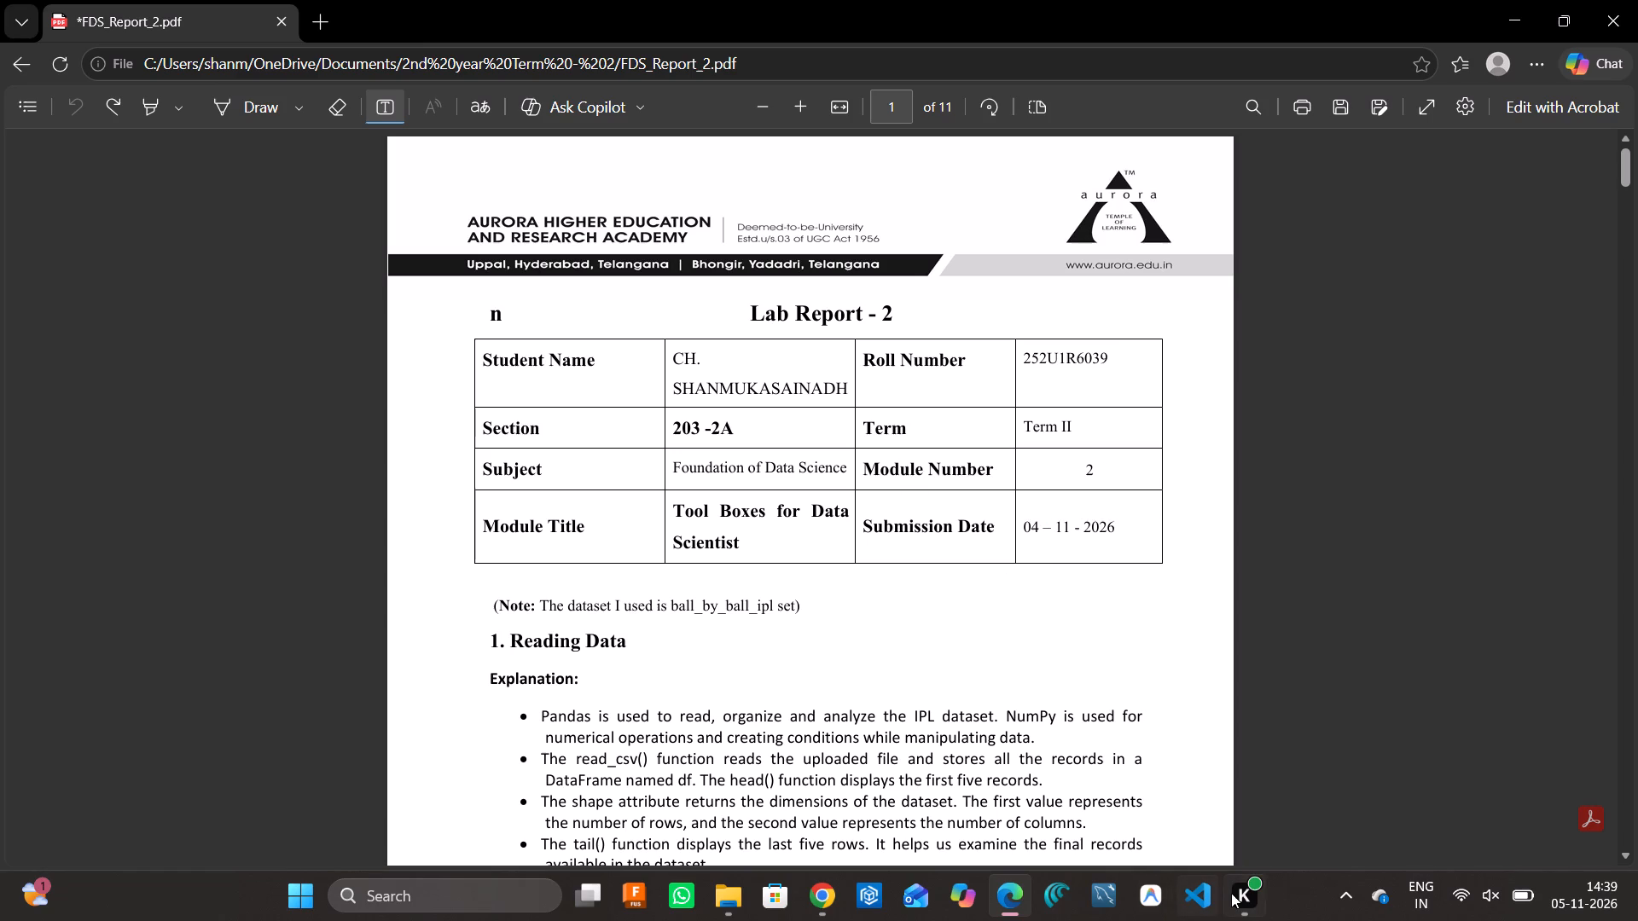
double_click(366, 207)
Leave the FDS_Report_2 PDF without saving its changes and close the browser window.
left_click(9, 61)
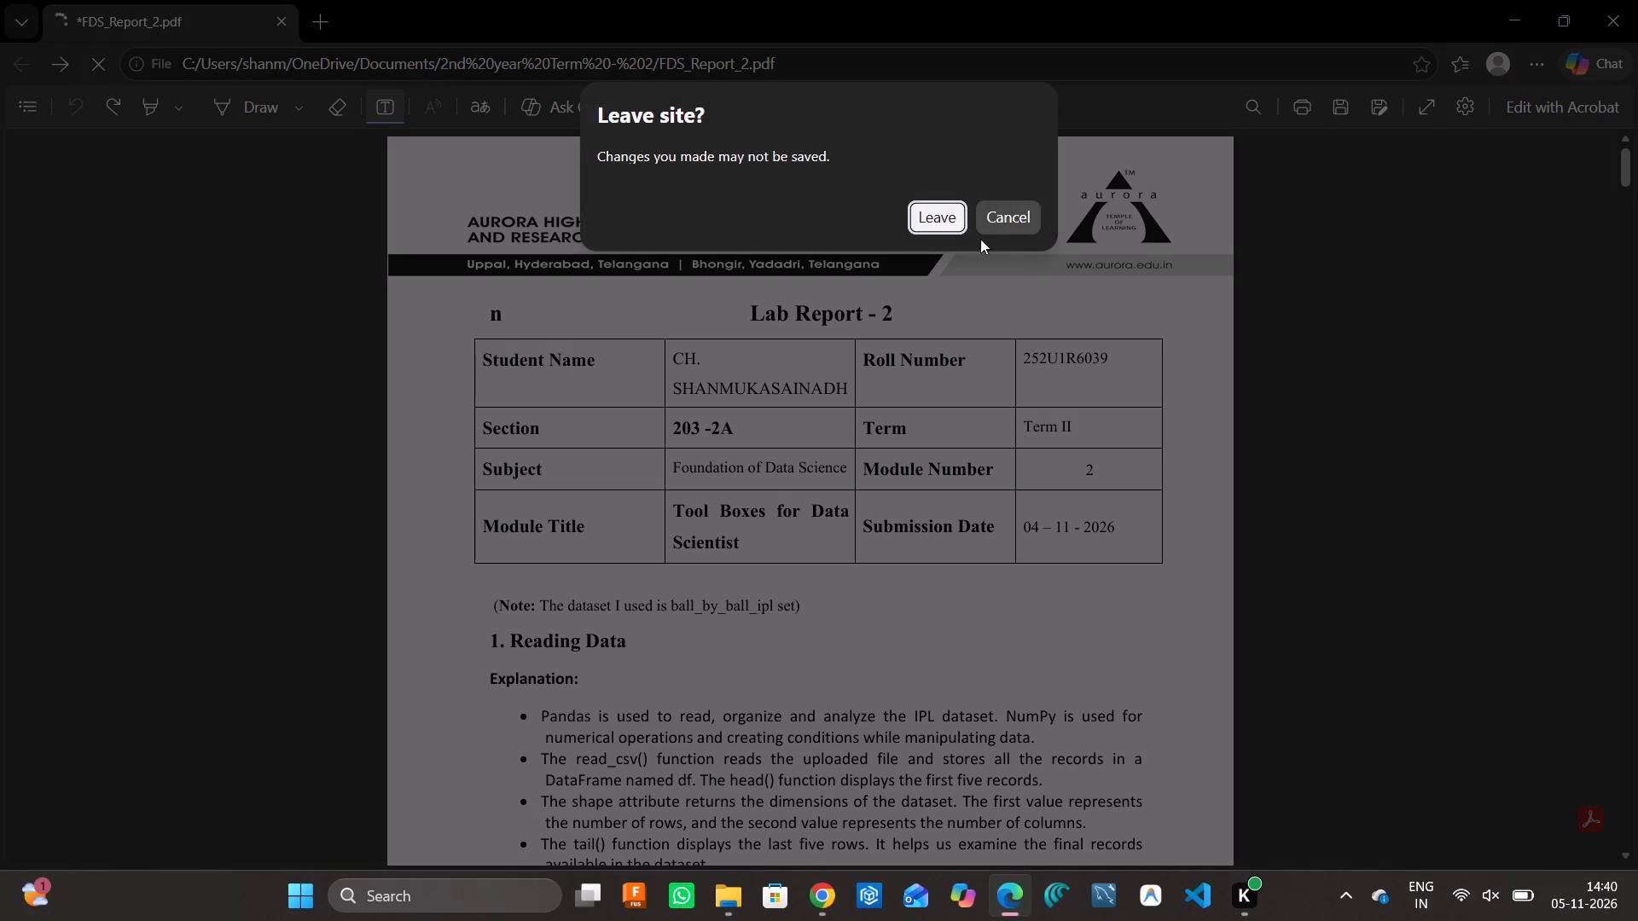
left_click(942, 218)
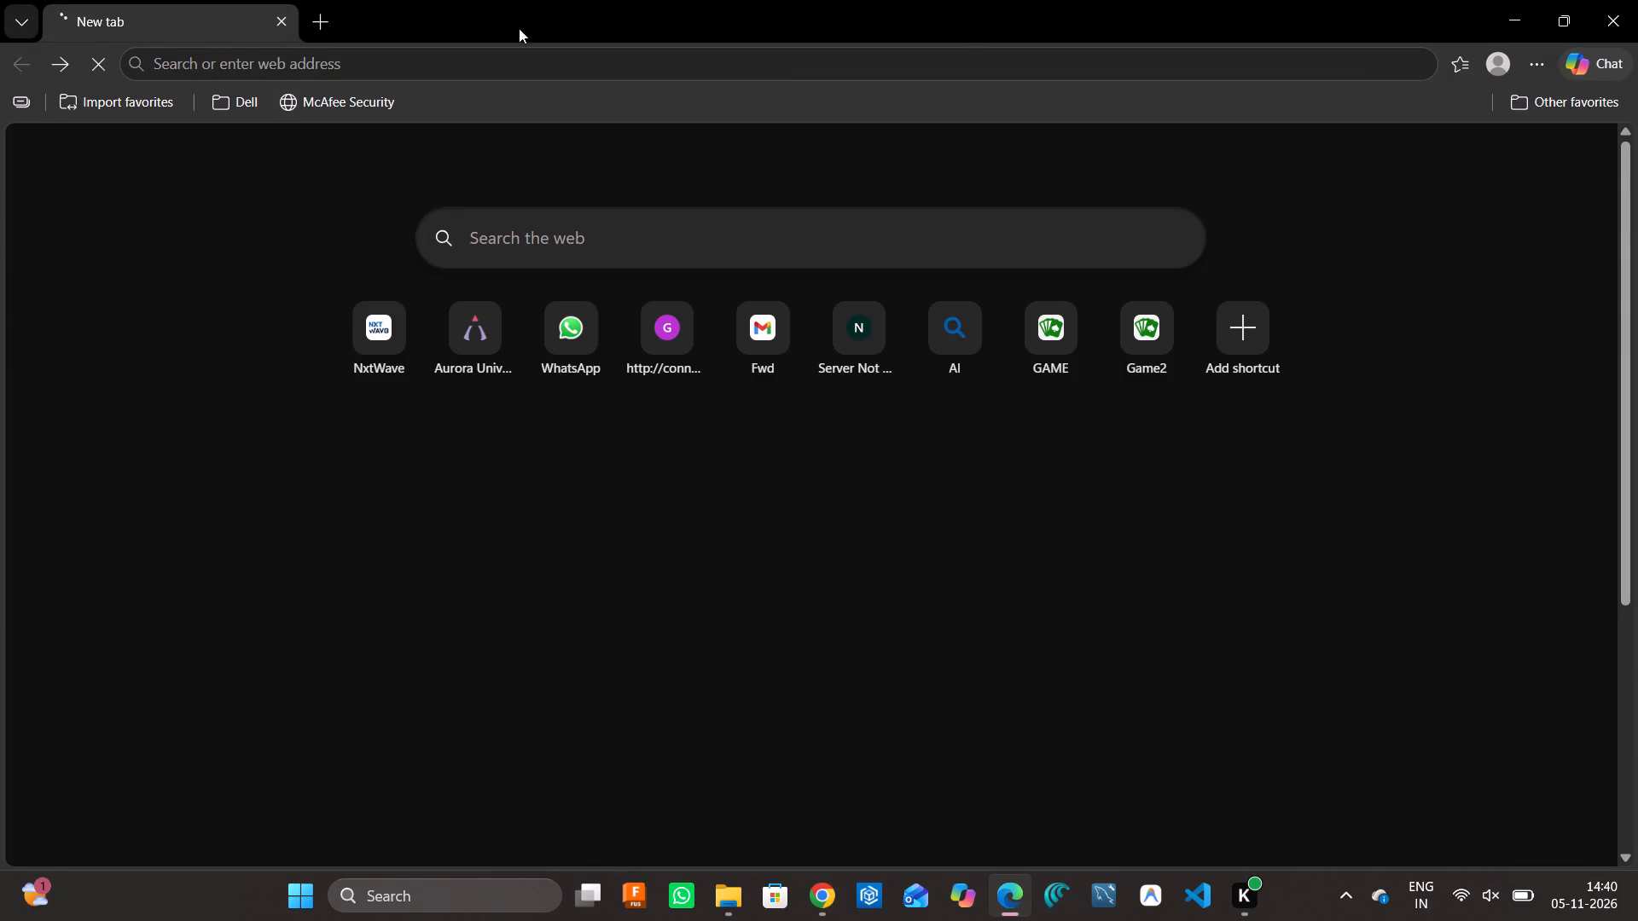
left_click(1637, 8)
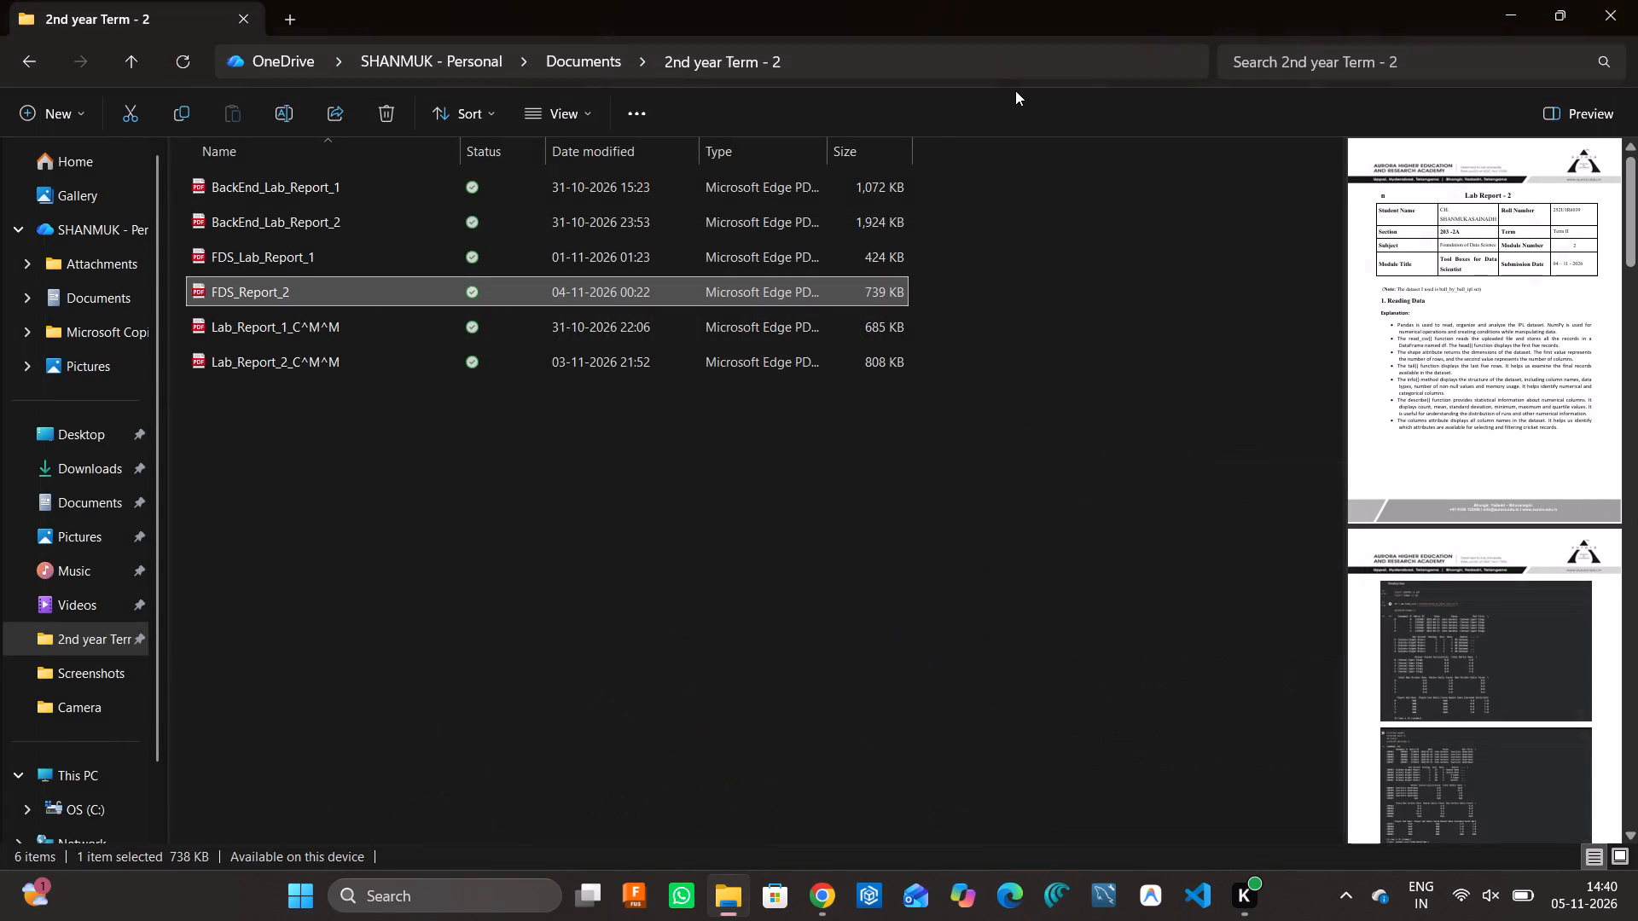
Open the FDS_Report_2 PDF from the 2nd year Term - 2 folder for editing in Notepad.
triple_click(1485, 302)
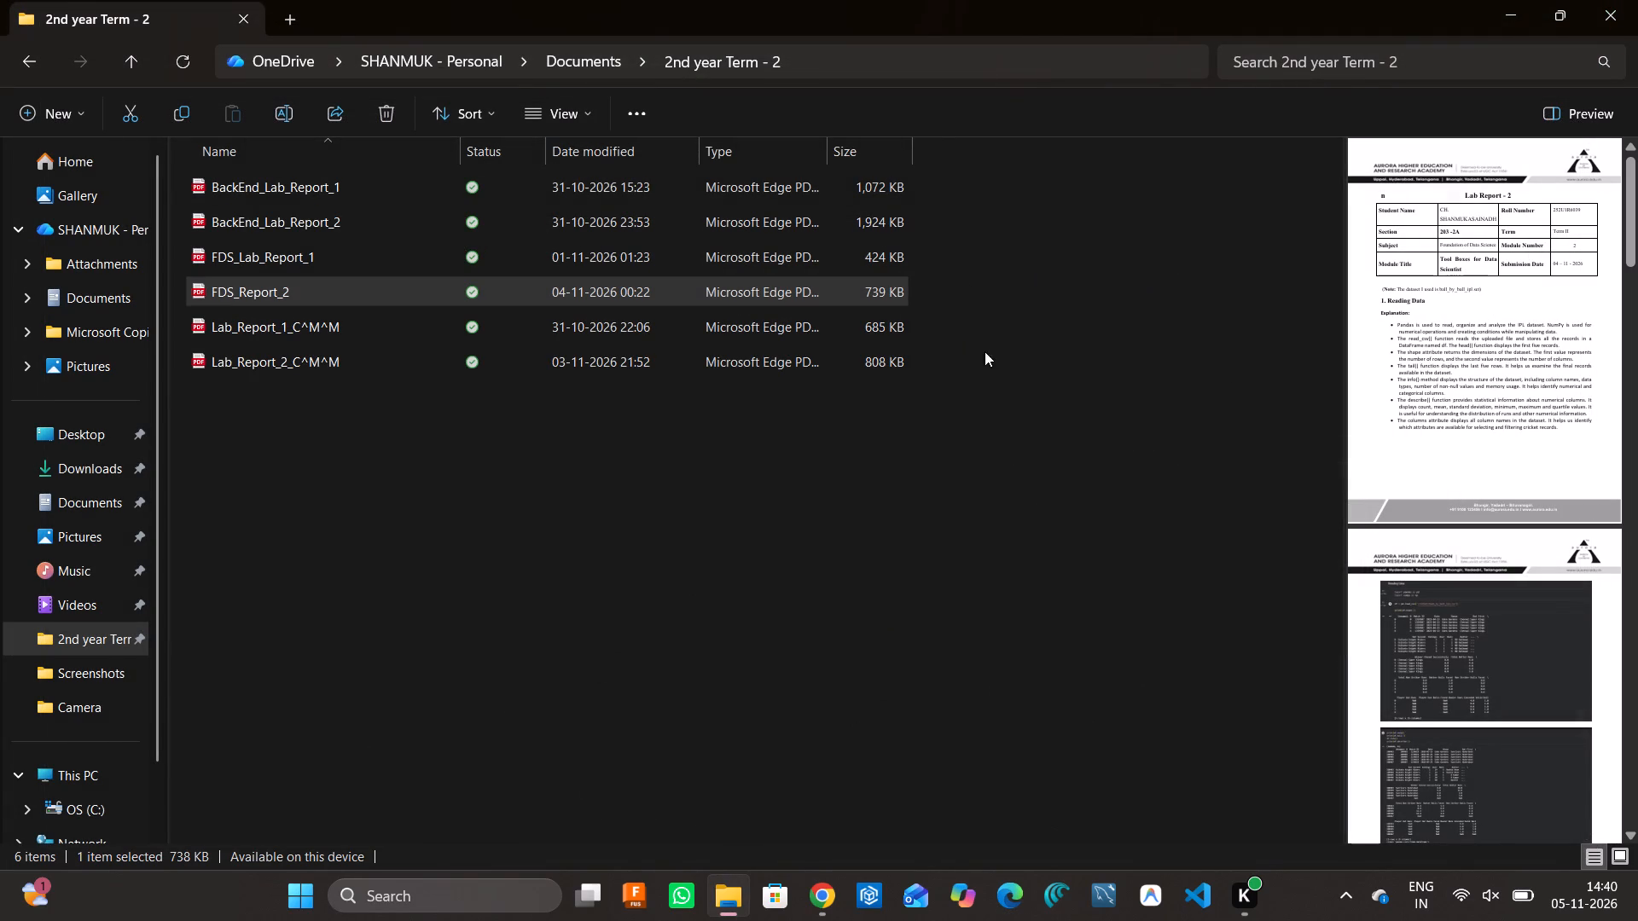
left_click(375, 279)
left_click(375, 279)
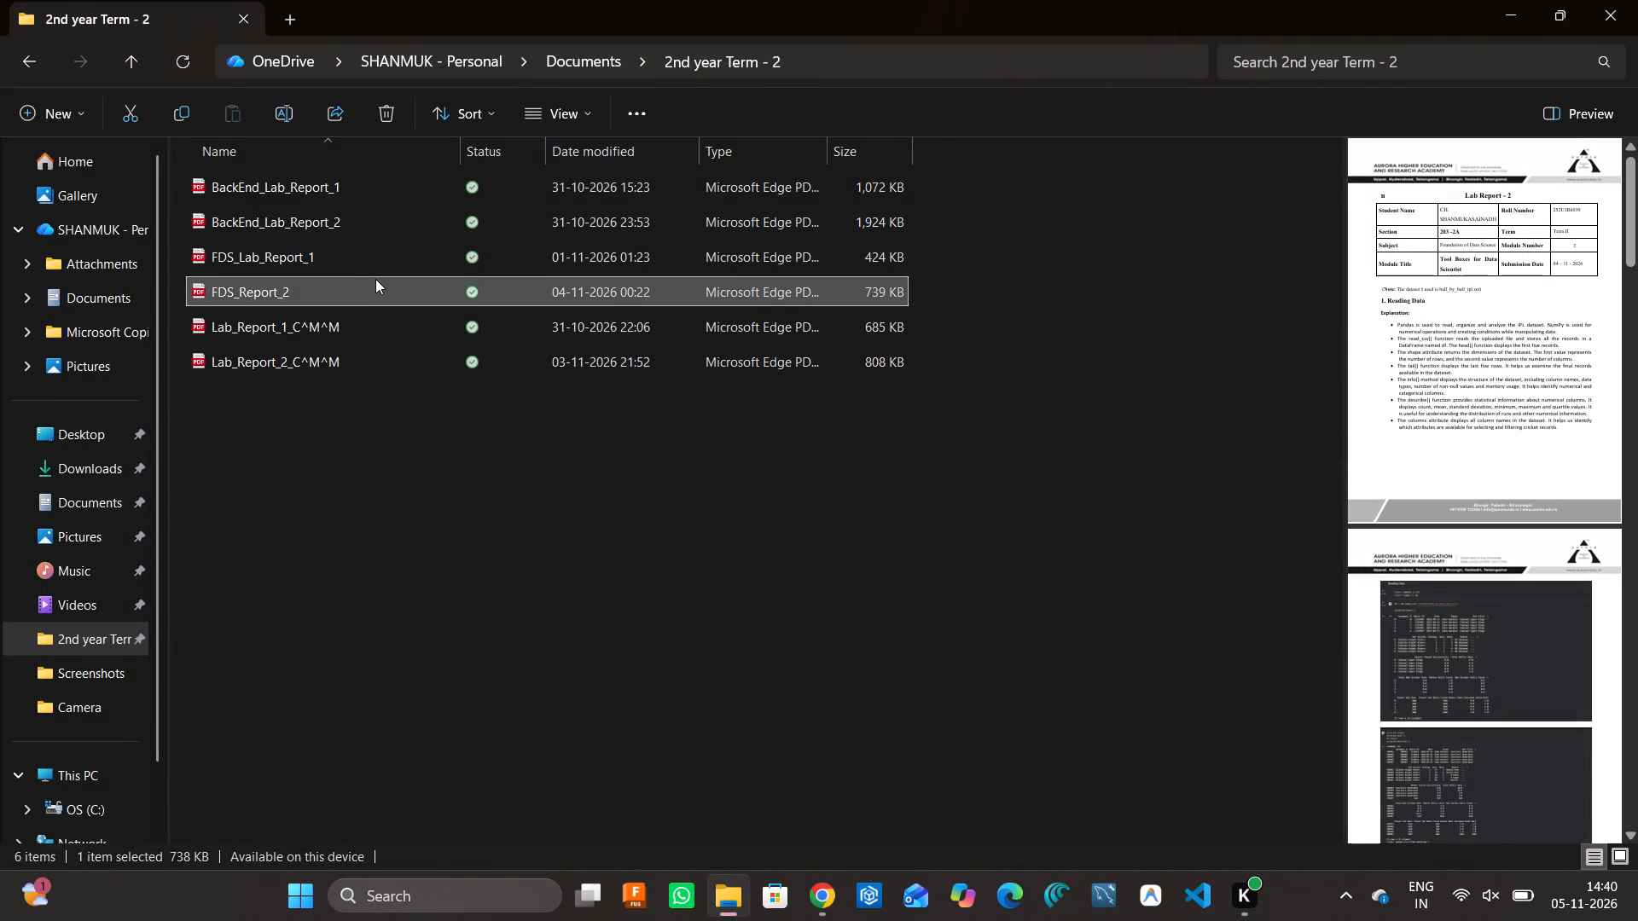
left_click(270, 284)
right_click(270, 284)
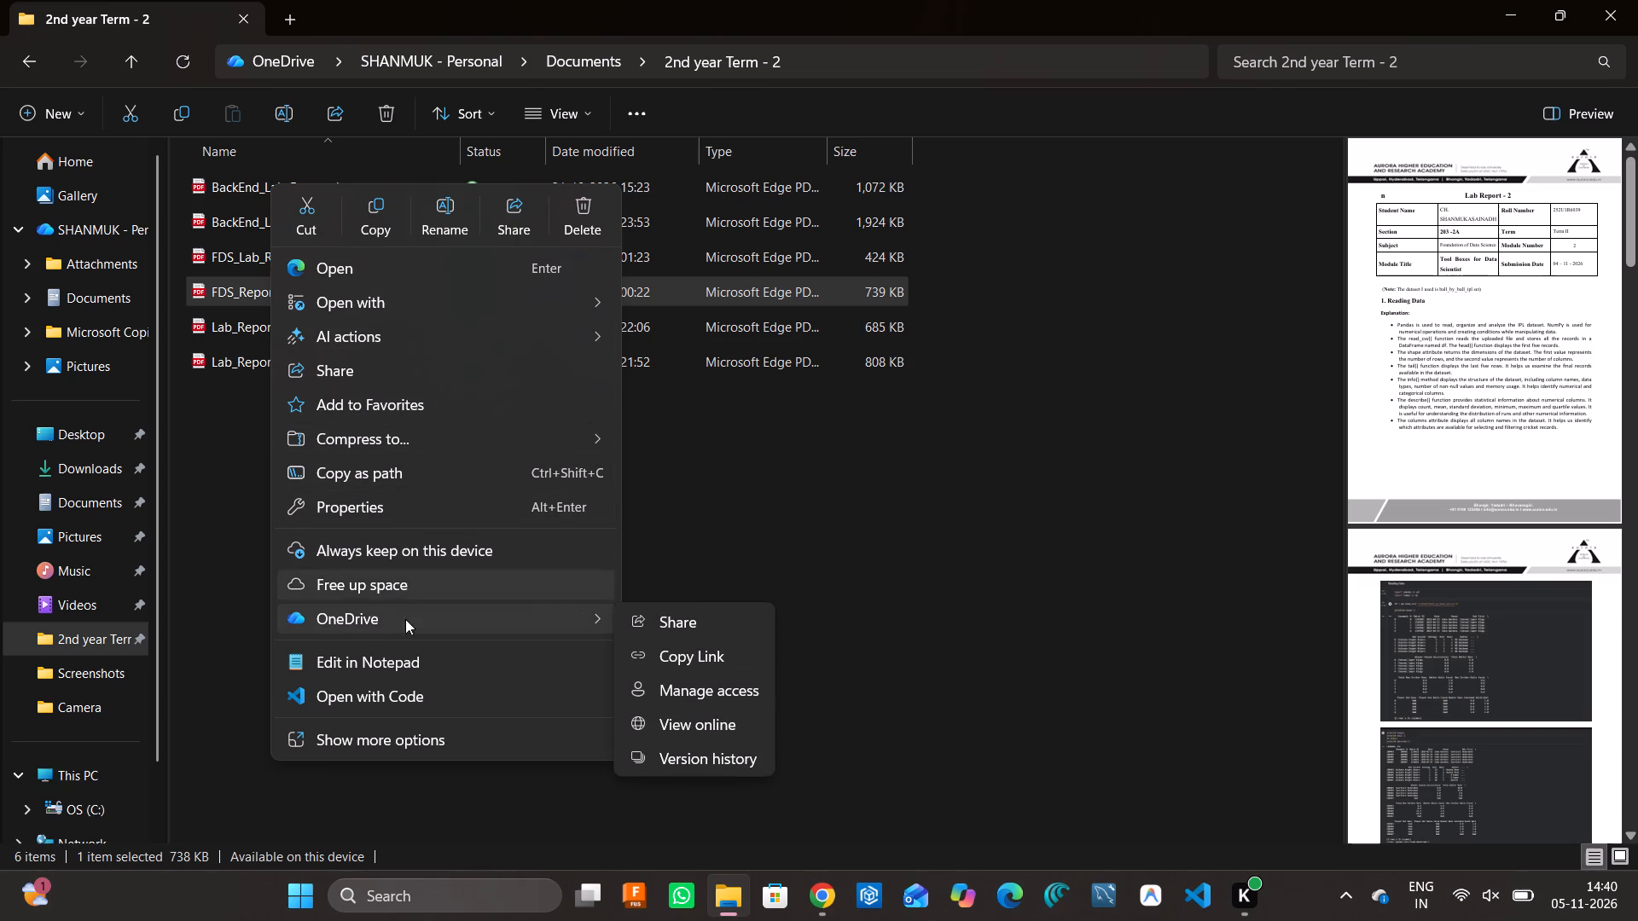
left_click(365, 668)
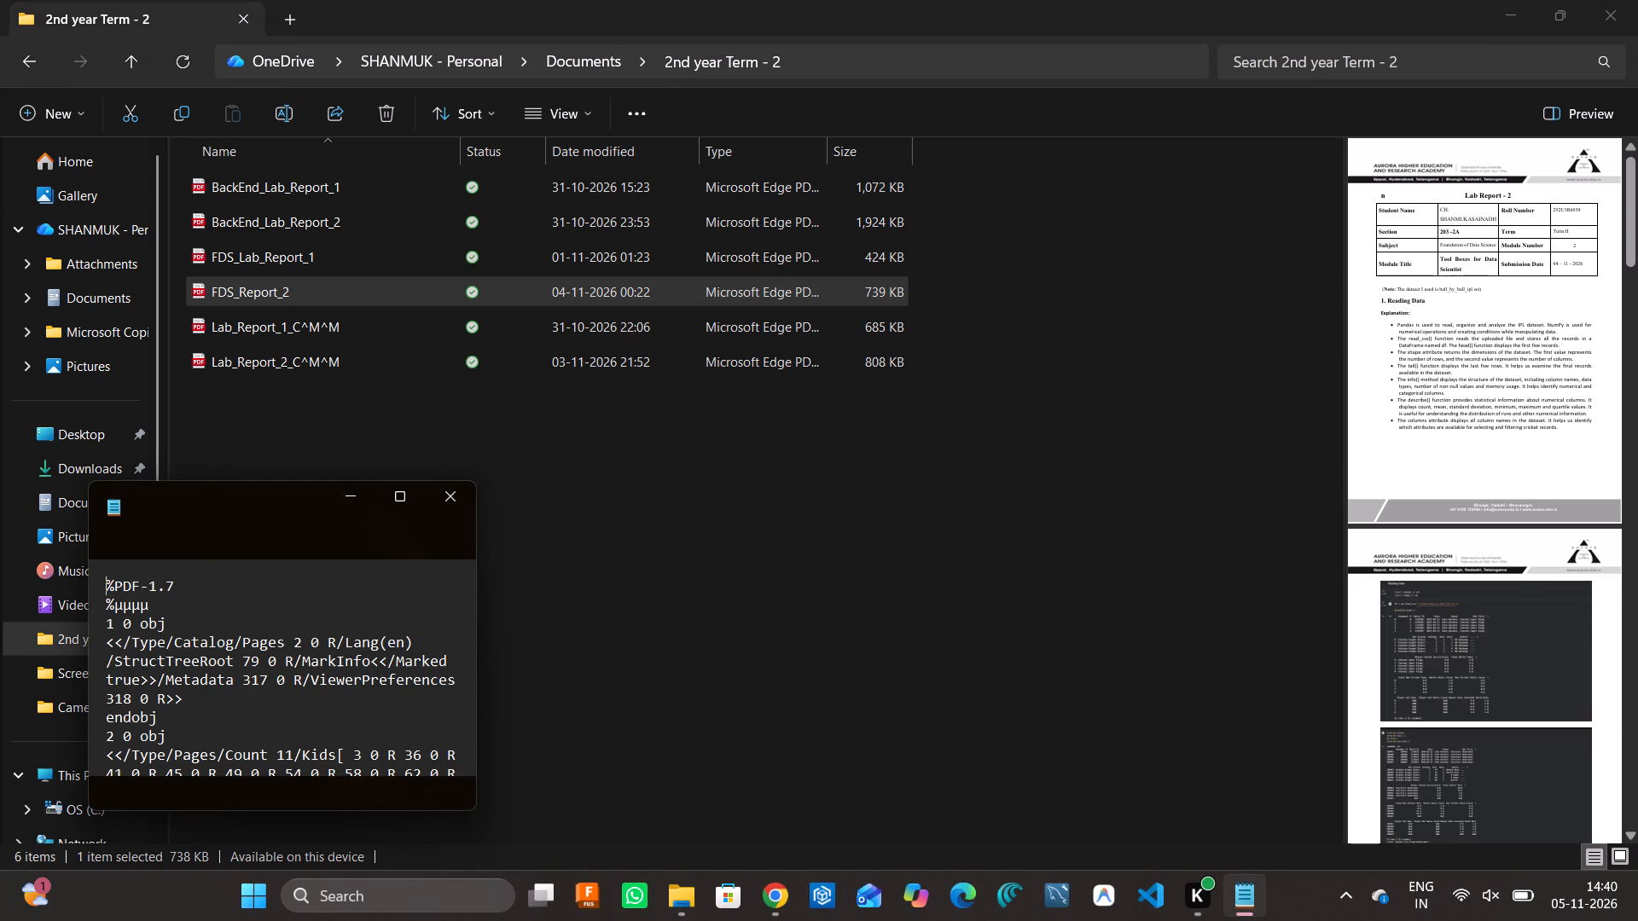
Look through the raw contents of FDS_Report_2 for editable report text, and close Notepad.
scroll(331, 657, "down", 1)
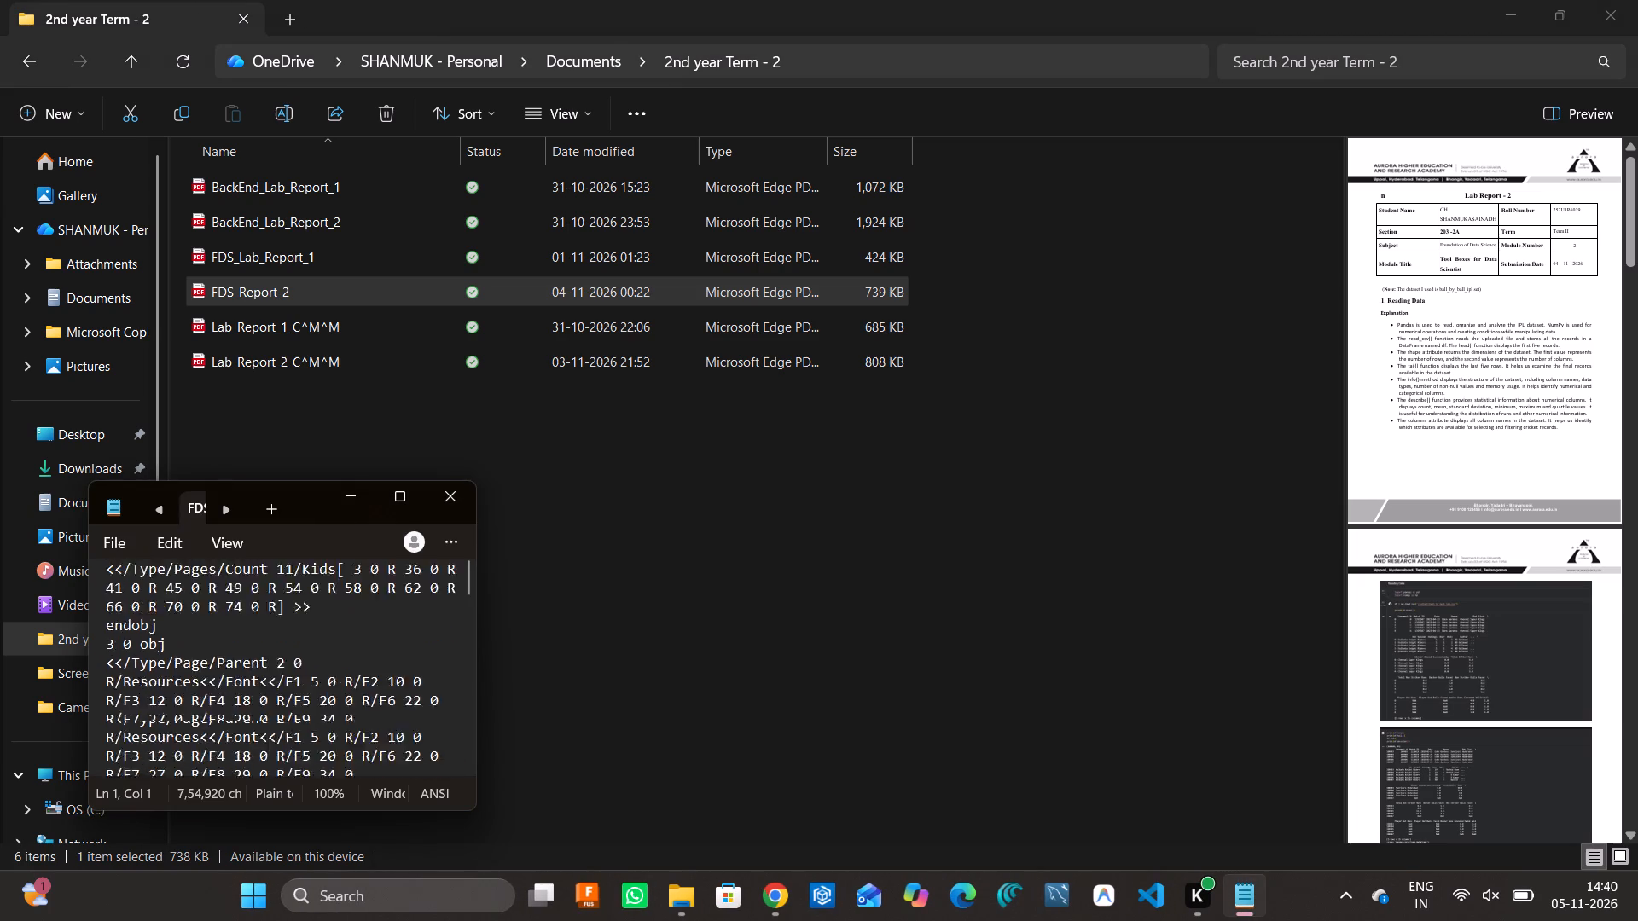
scroll(331, 657, "down", 1)
scroll(331, 657, "up", 1)
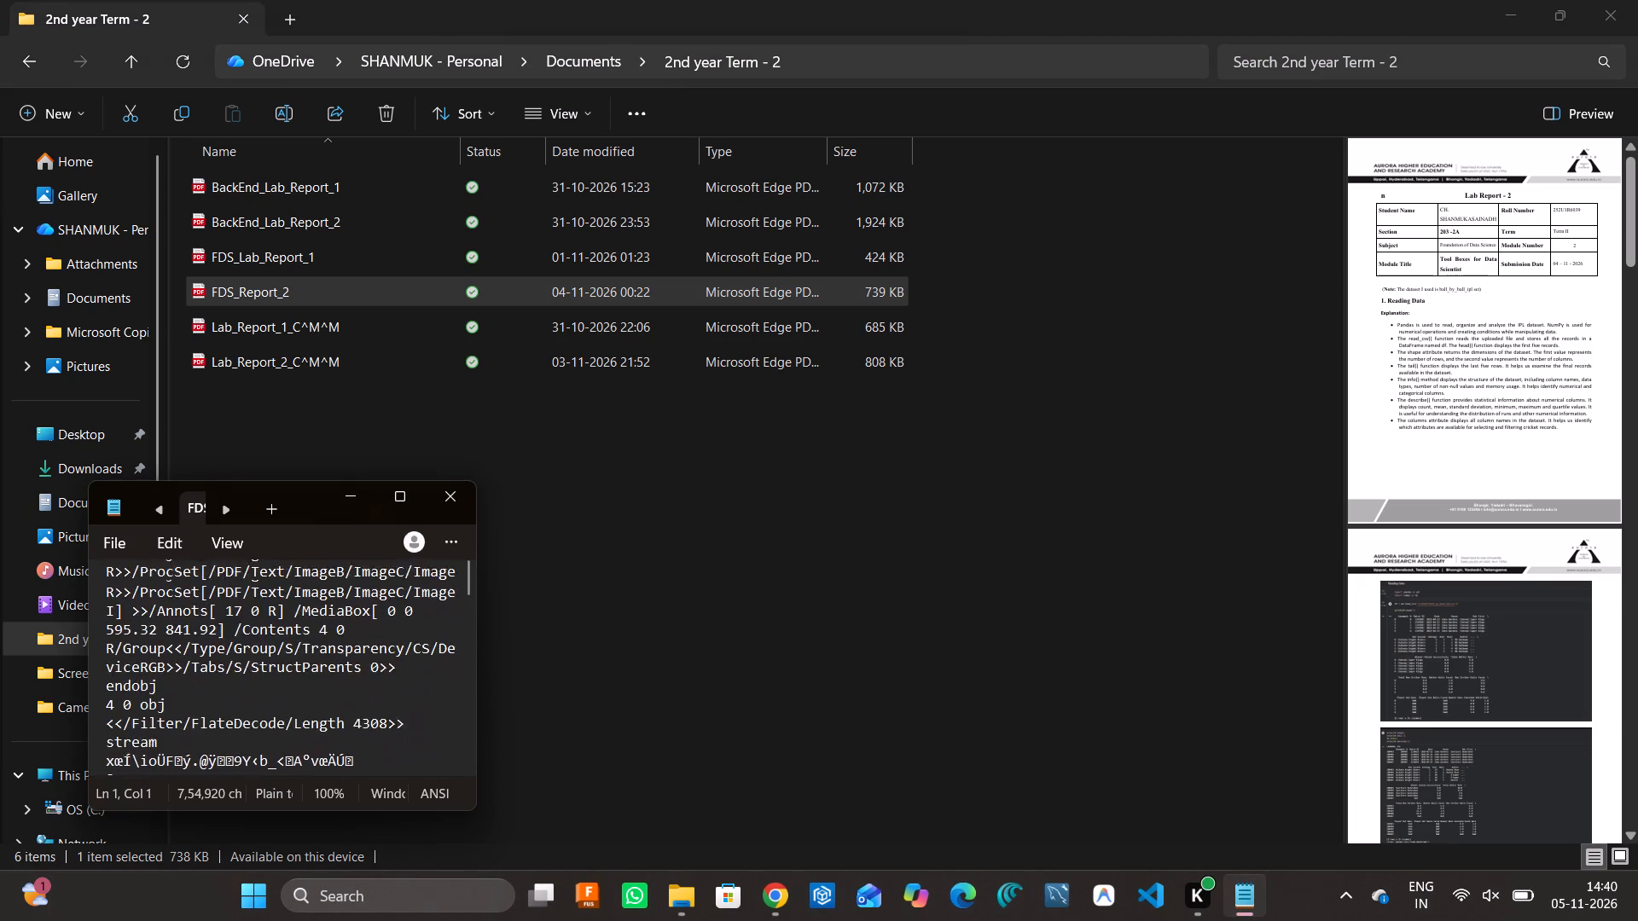
scroll(331, 657, "up", 4)
scroll(331, 657, "down", 3)
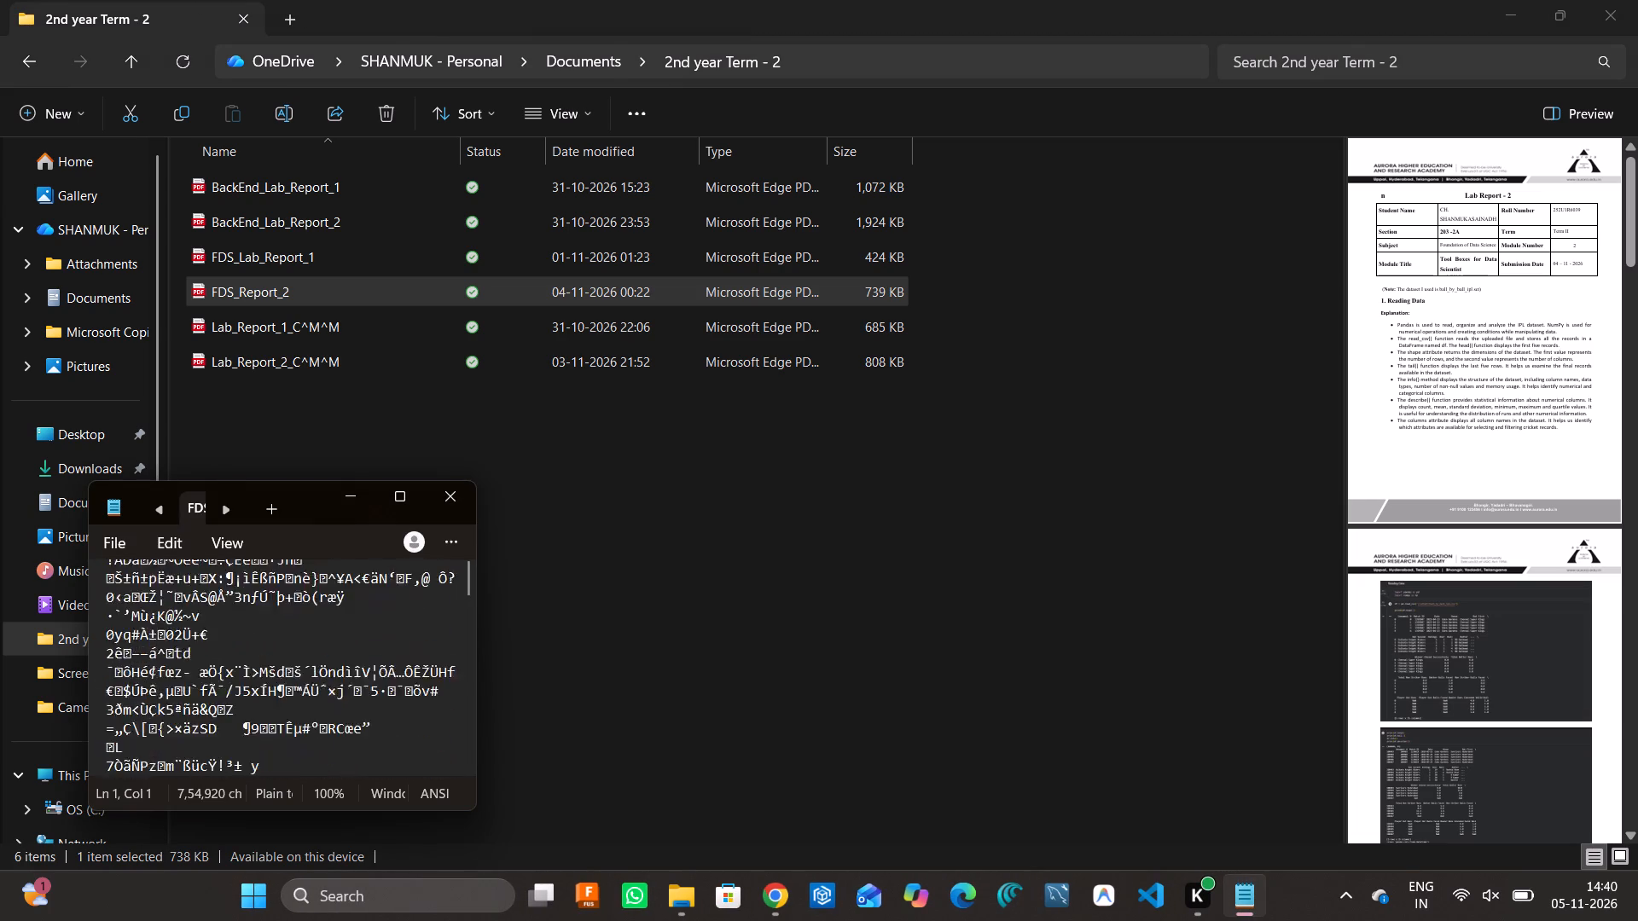
scroll(331, 657, "up", 4)
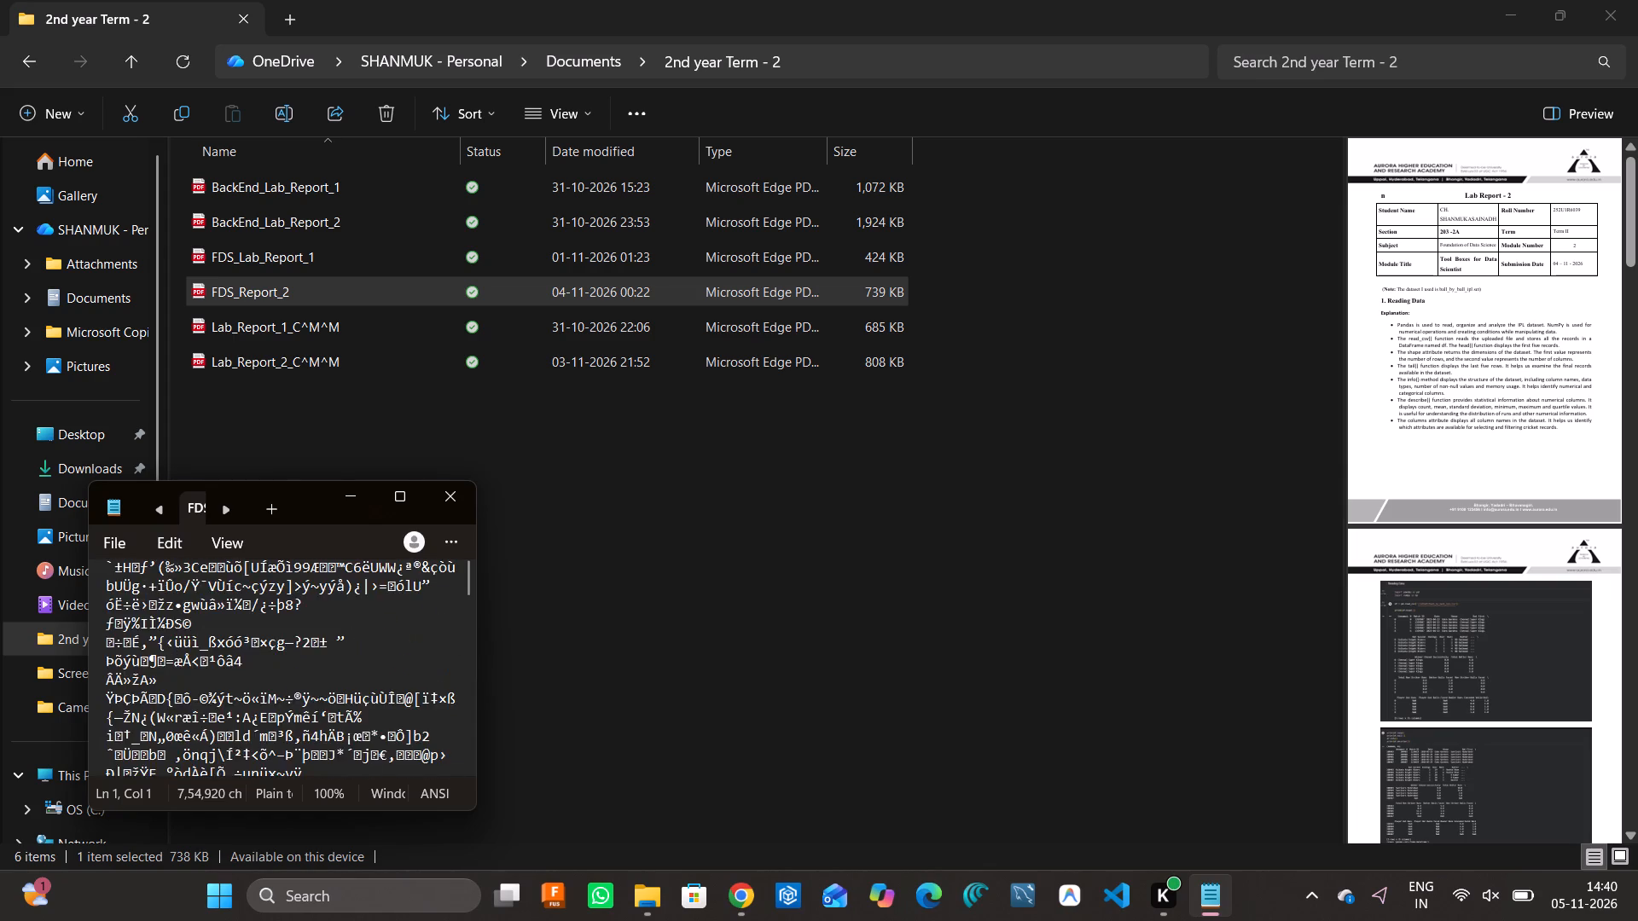
scroll(331, 657, "up", 3)
scroll(331, 657, "down", 1)
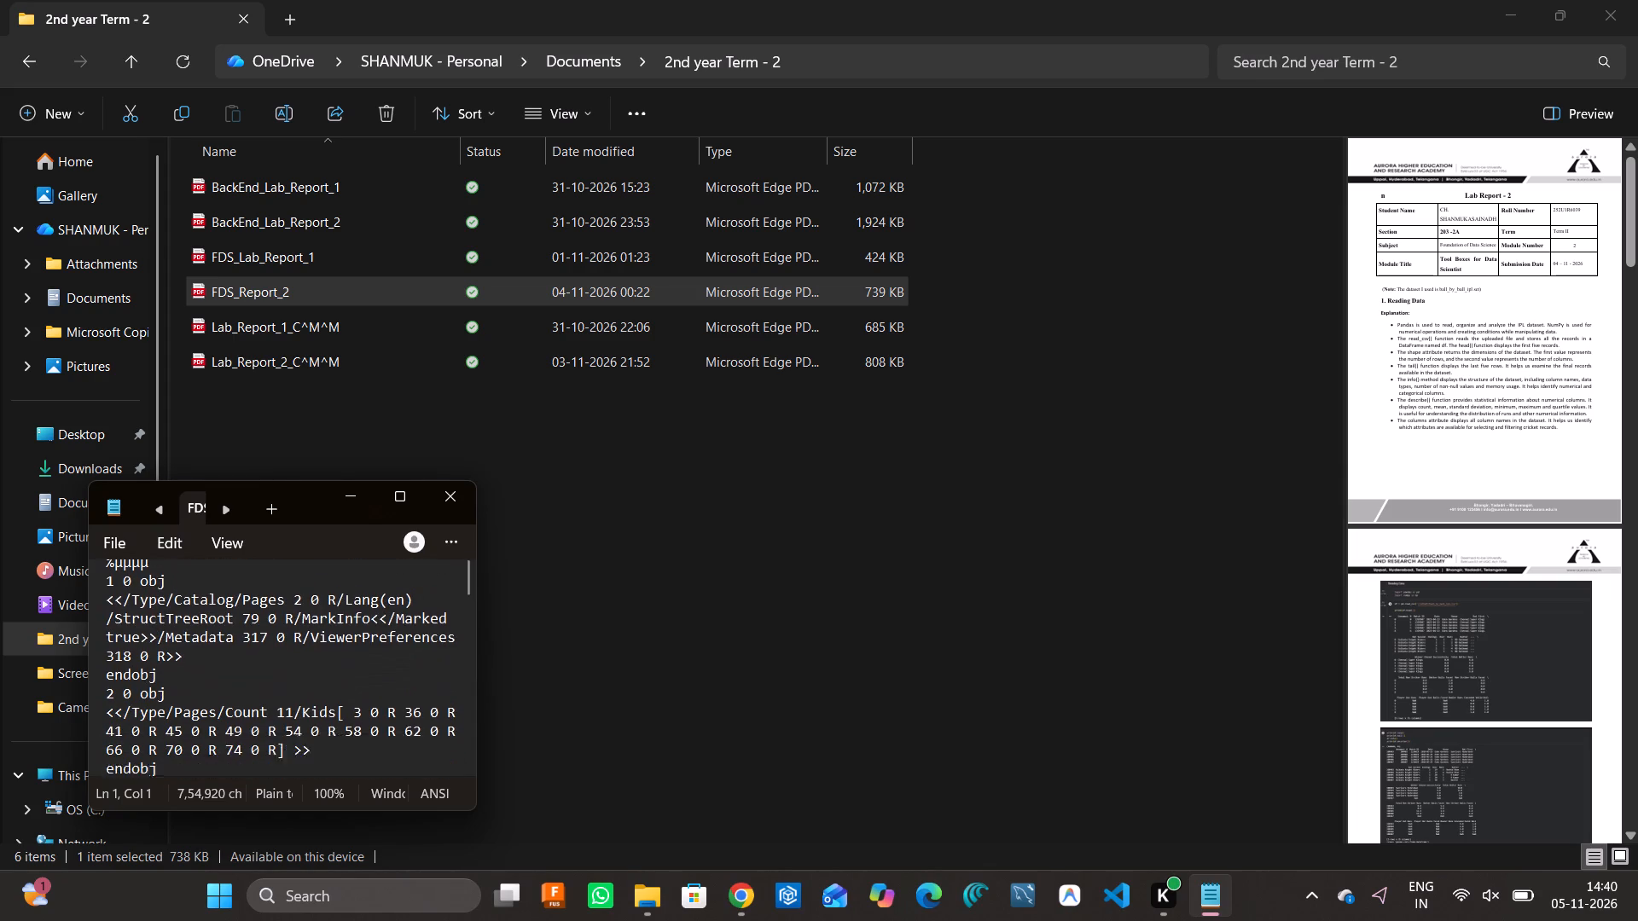
scroll(331, 657, "down", 2)
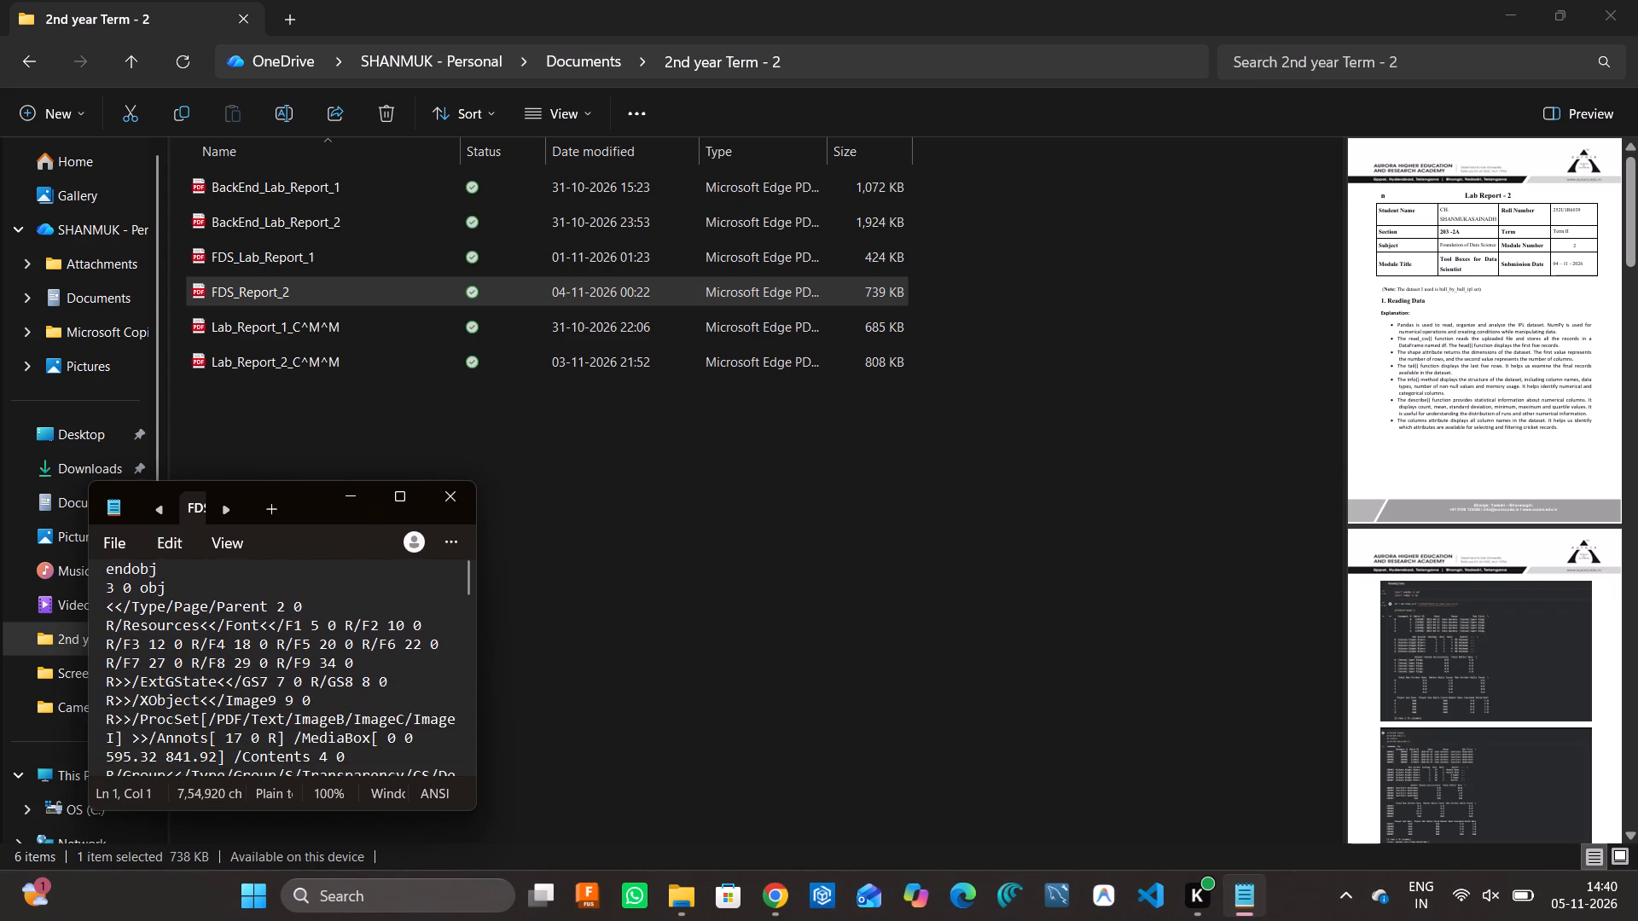
scroll(331, 657, "down", 3)
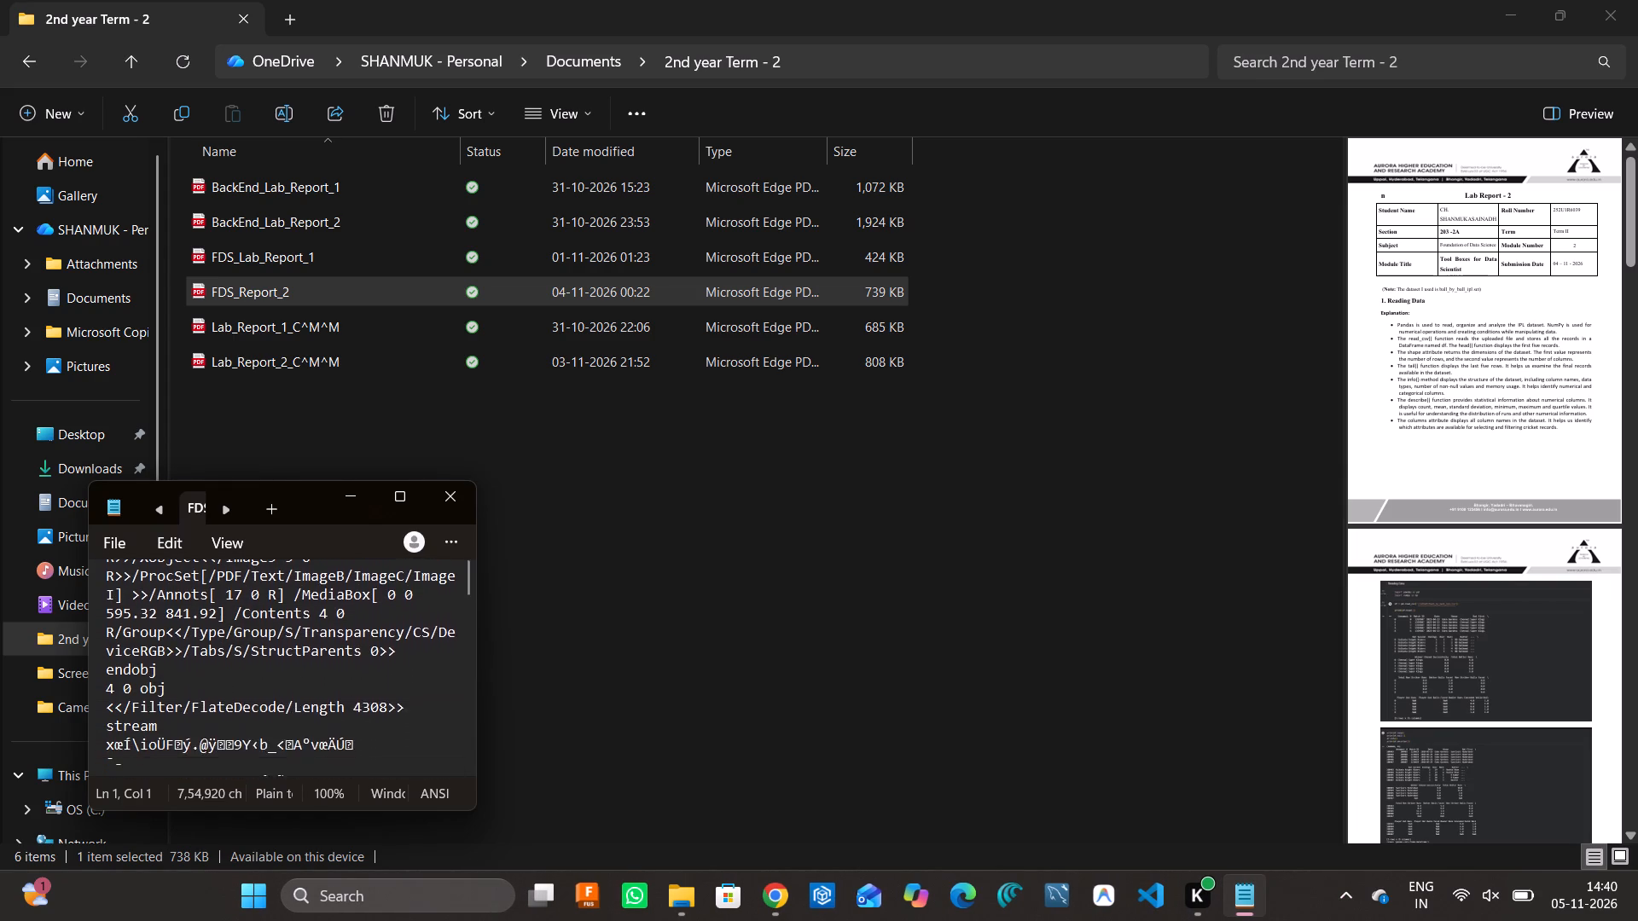
scroll(331, 657, "down", 1)
scroll(331, 657, "up", 5)
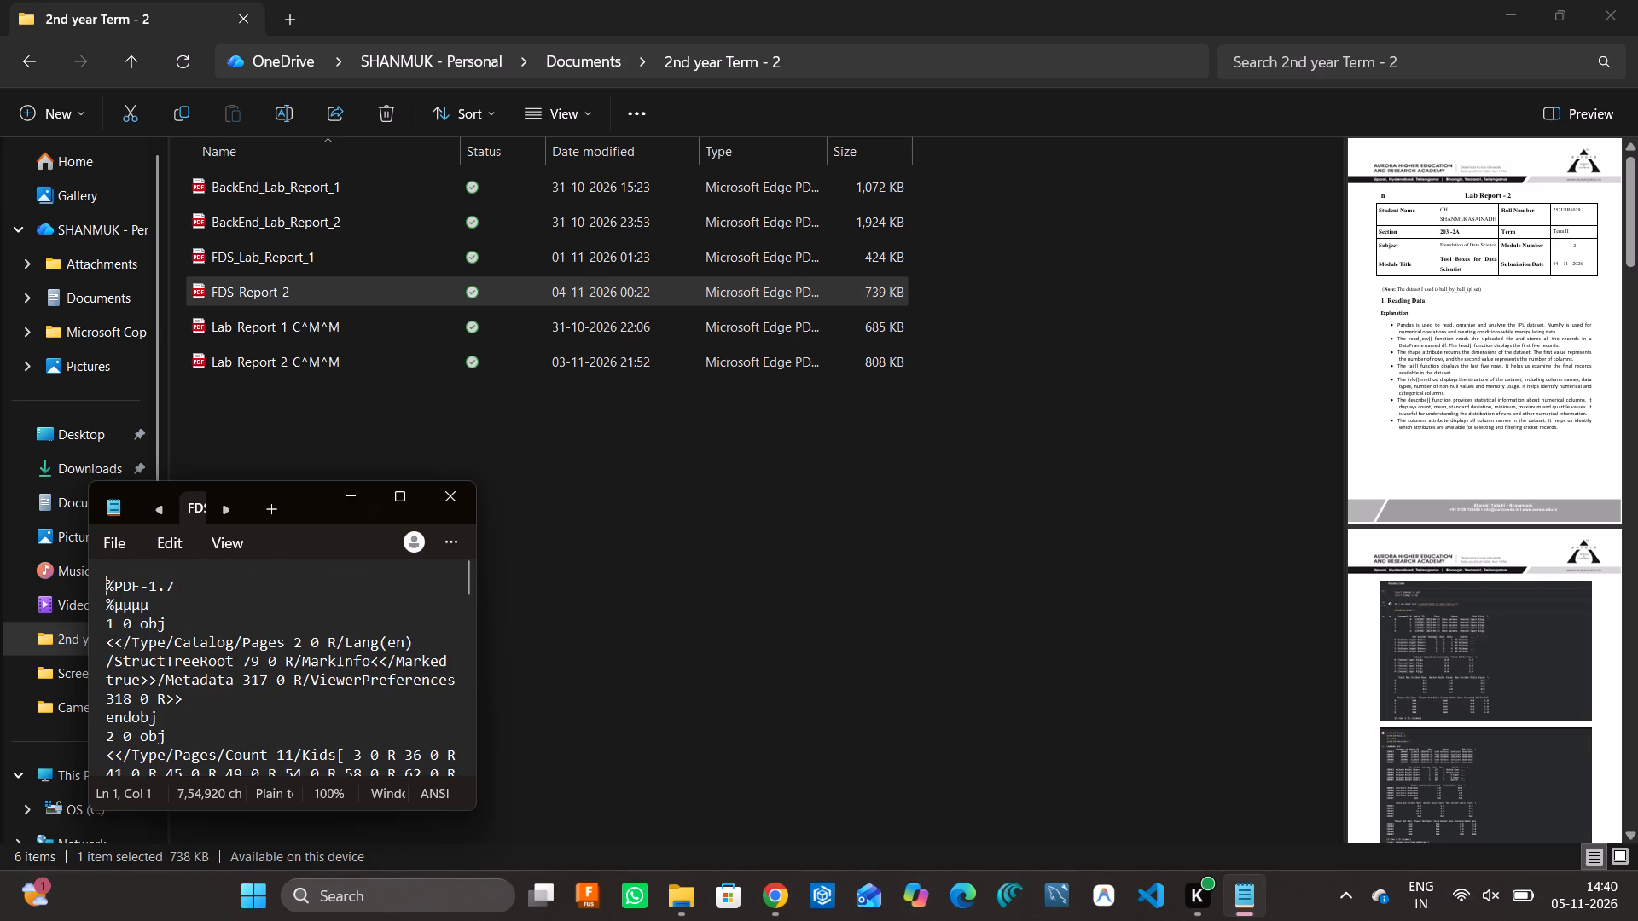
scroll(331, 657, "up", 3)
scroll(225, 615, "right", 1)
scroll(231, 598, "down", 1)
scroll(247, 718, "down", 1)
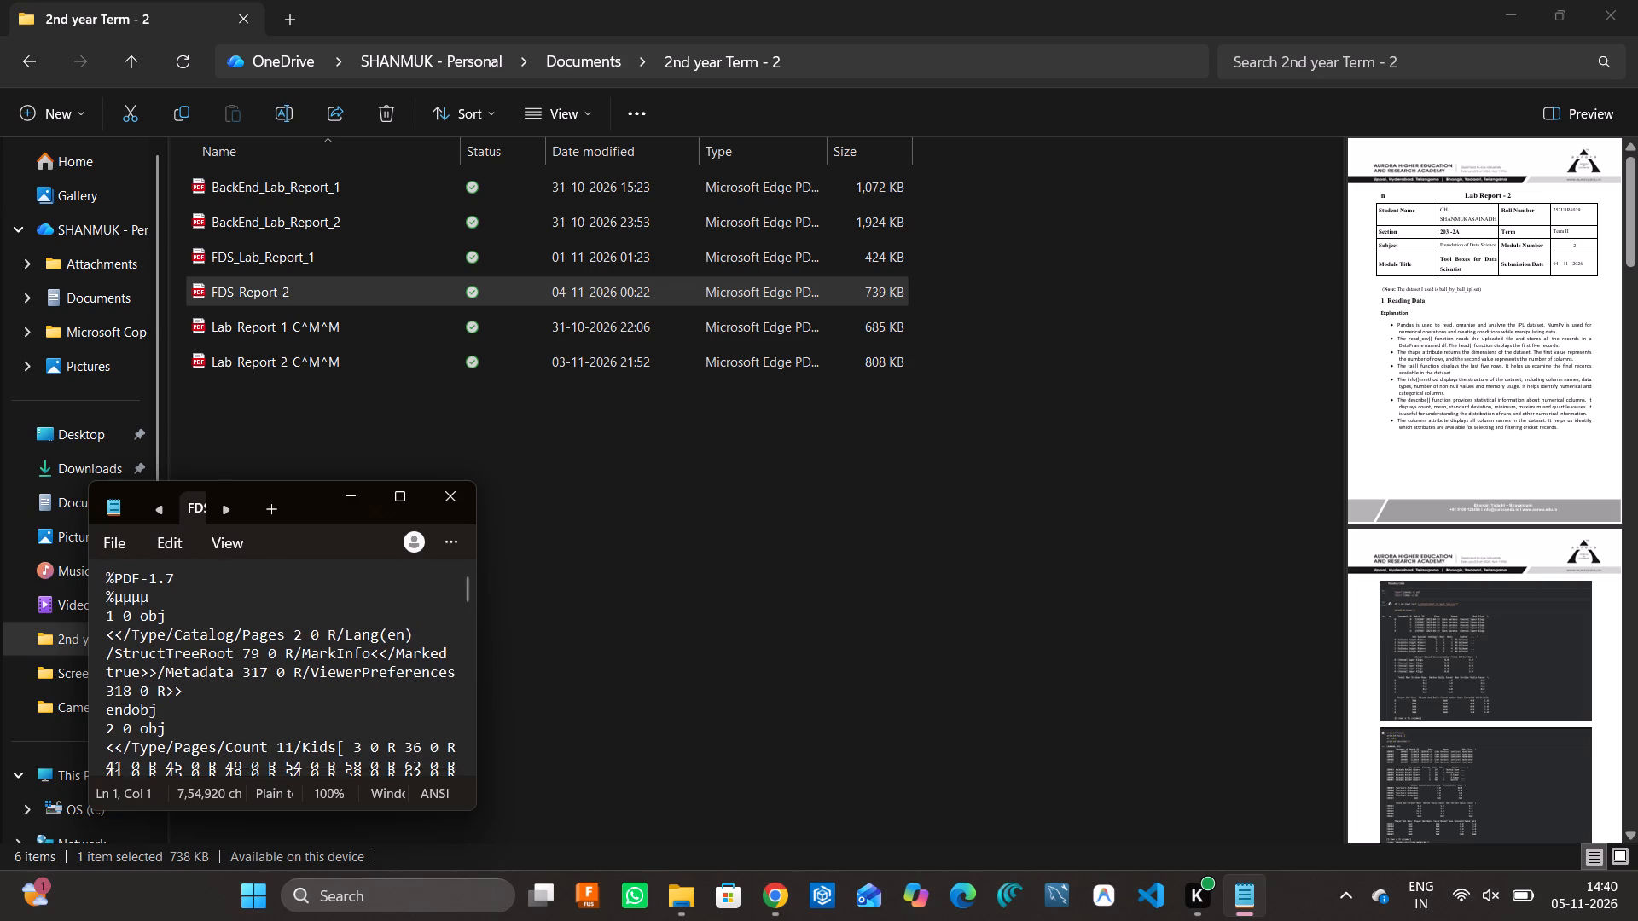
scroll(247, 718, "down", 3)
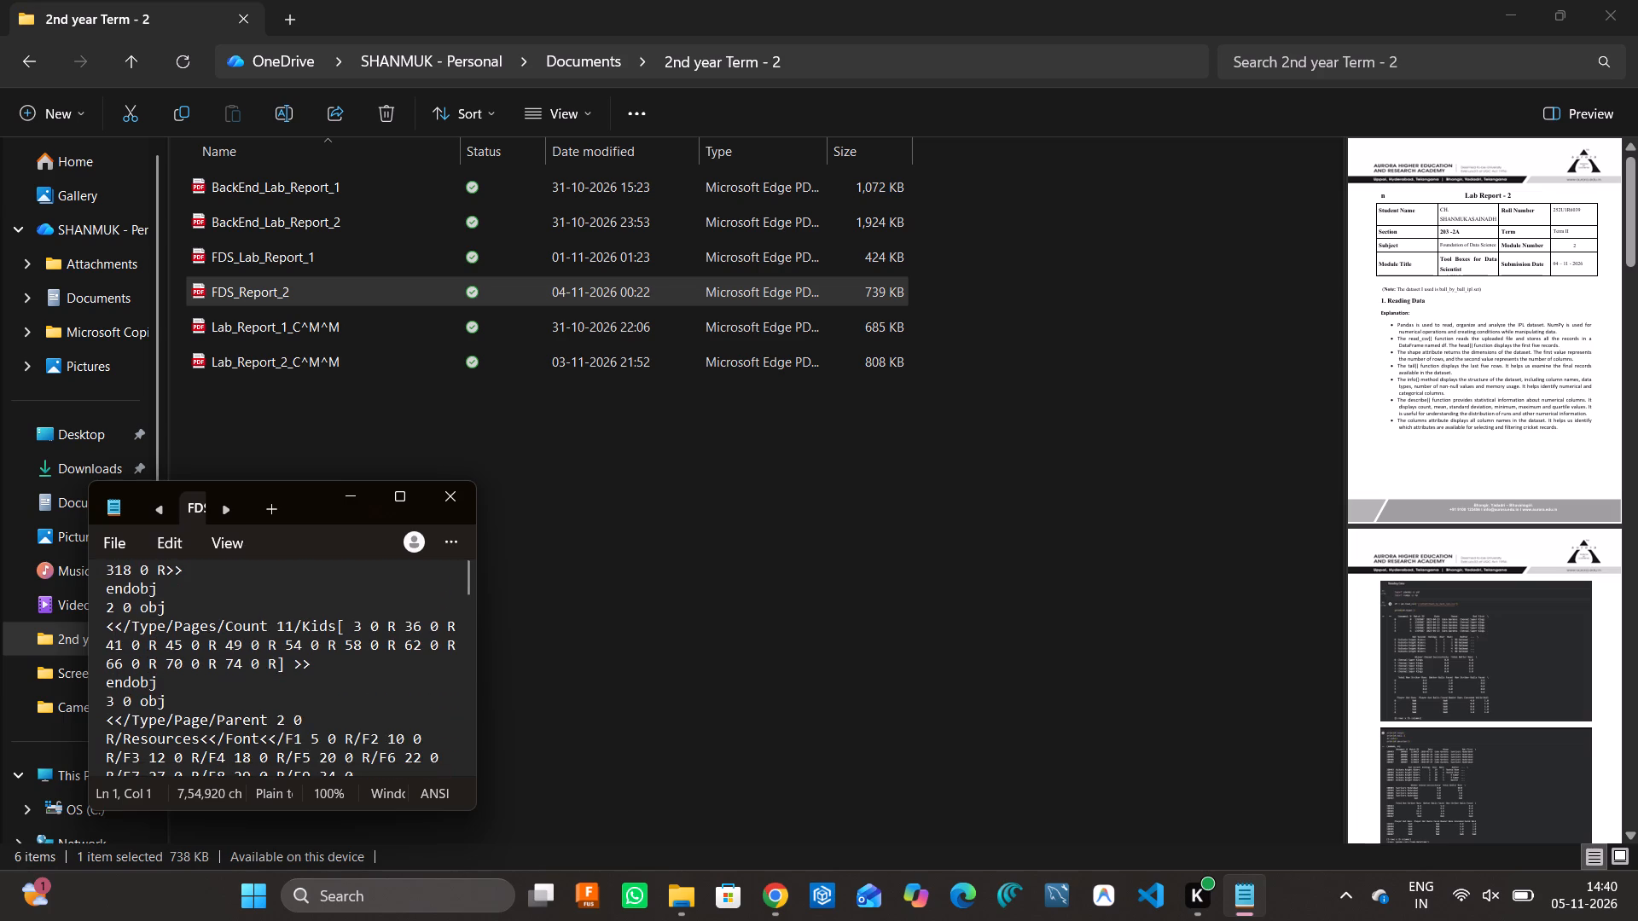
scroll(247, 718, "down", 1)
scroll(247, 718, "left", 1)
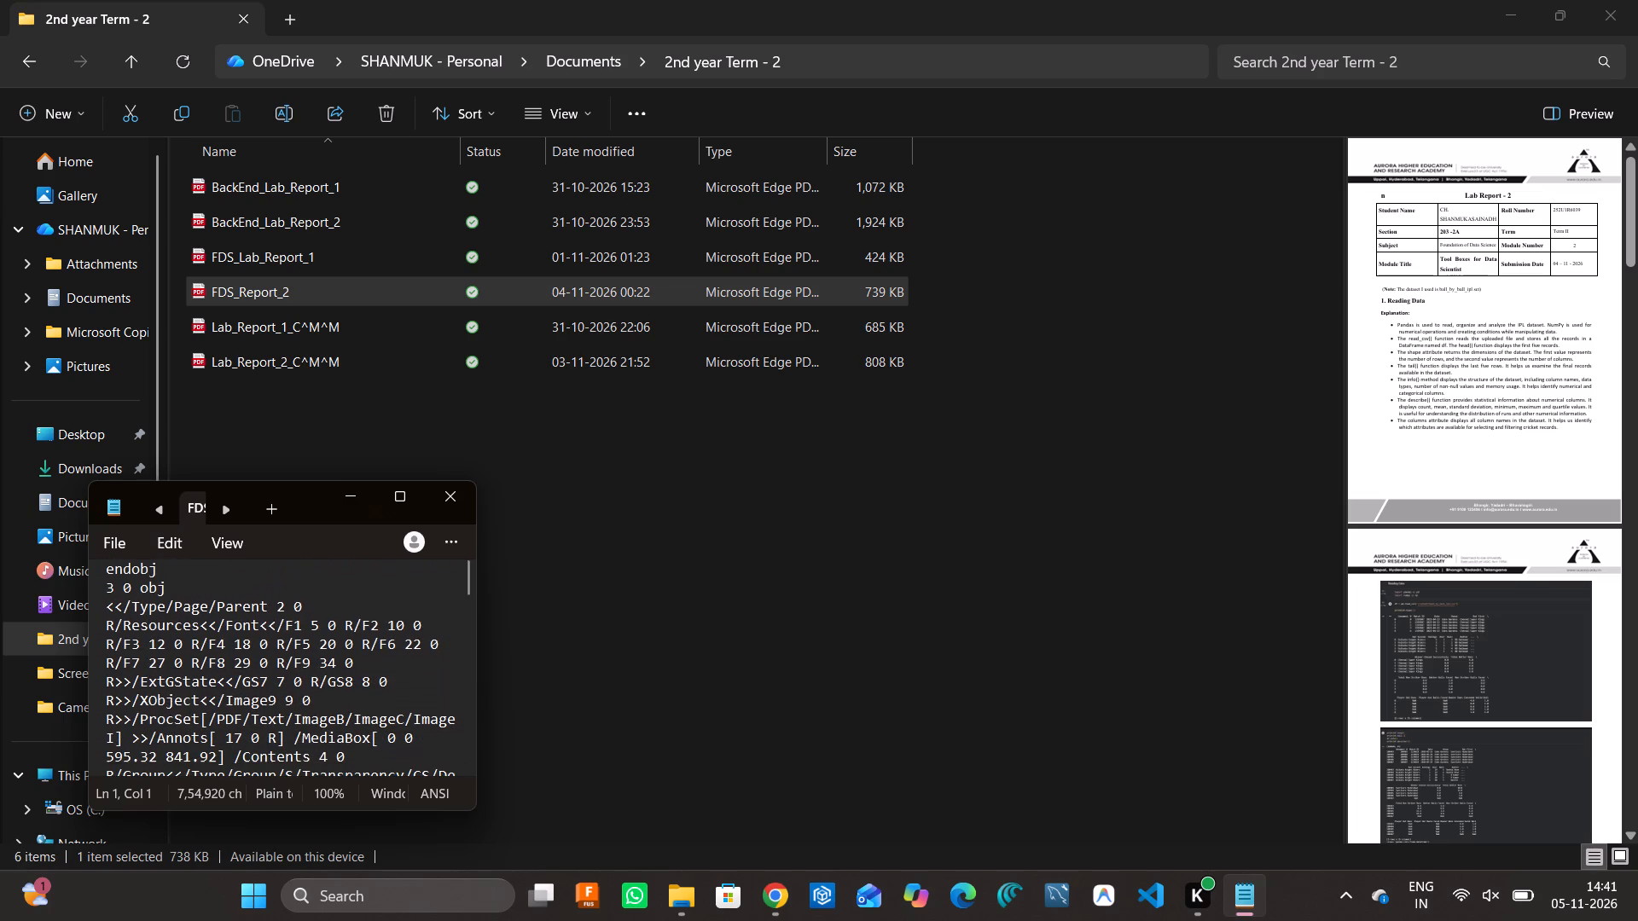
scroll(247, 718, "left", 1)
scroll(242, 704, "down", 1)
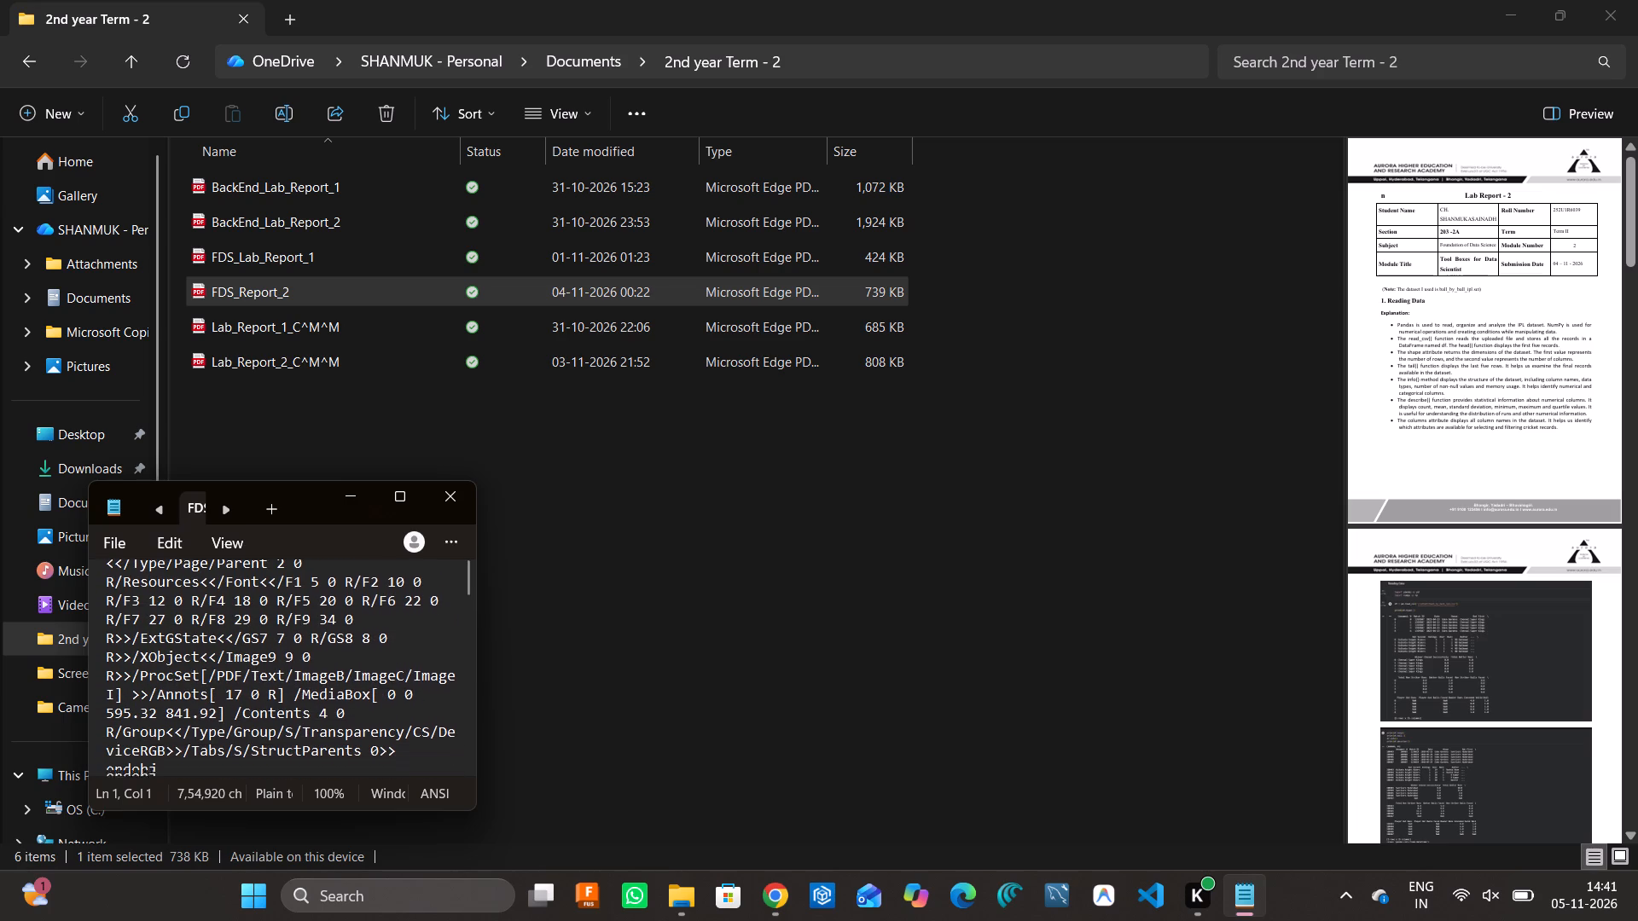
scroll(242, 704, "down", 3)
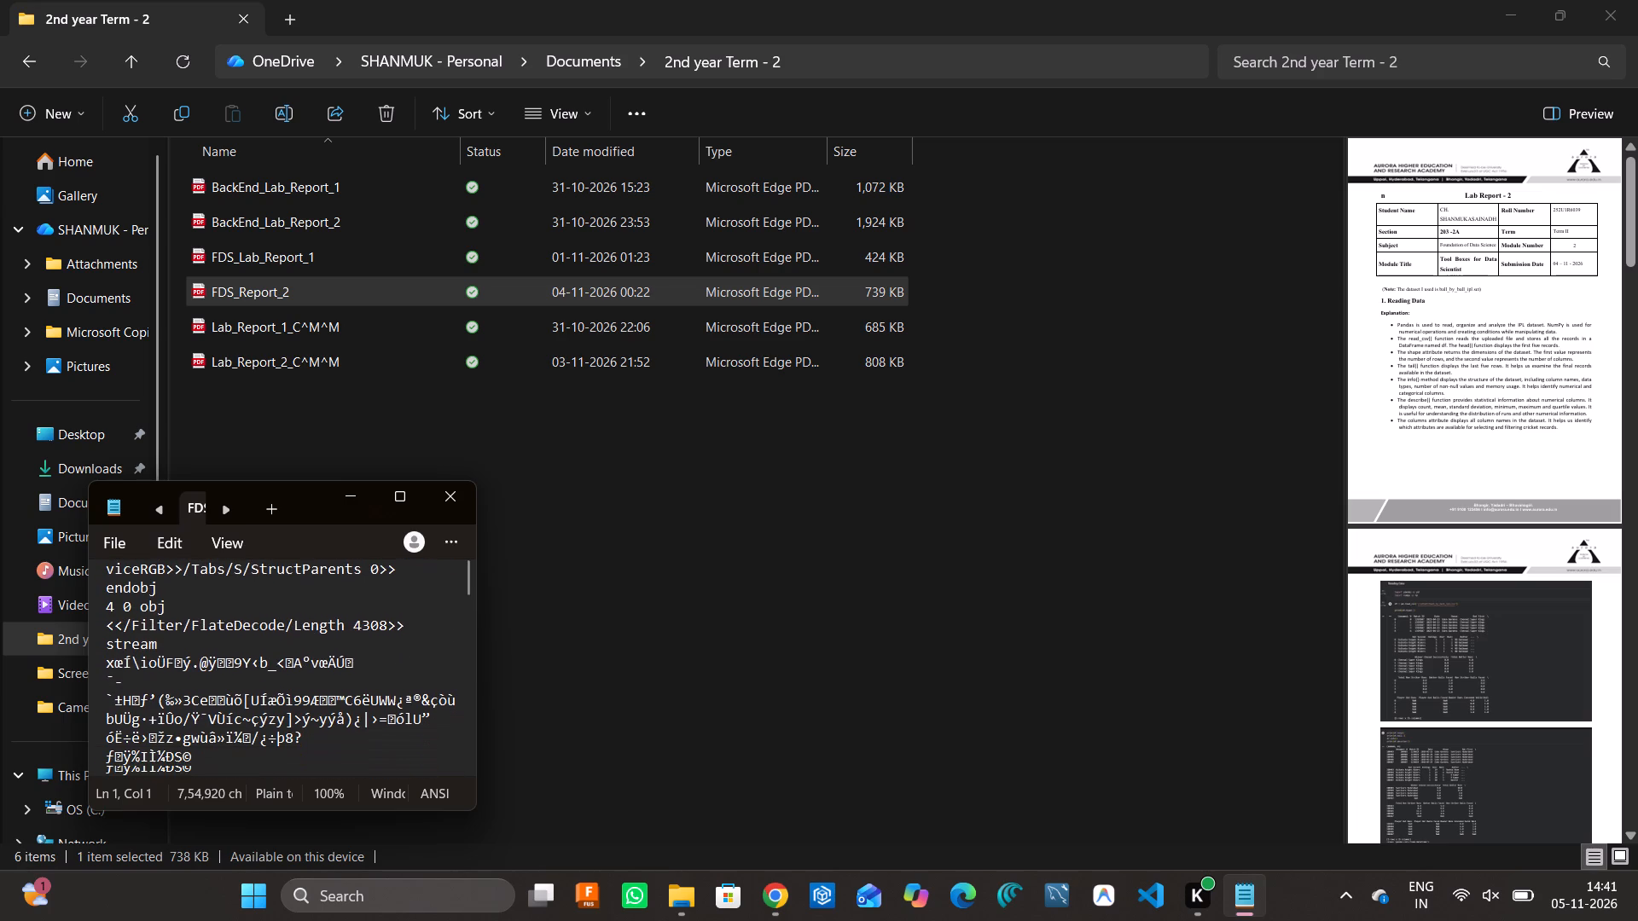
scroll(242, 704, "down", 1)
scroll(242, 704, "right", 1)
scroll(242, 704, "down", 1)
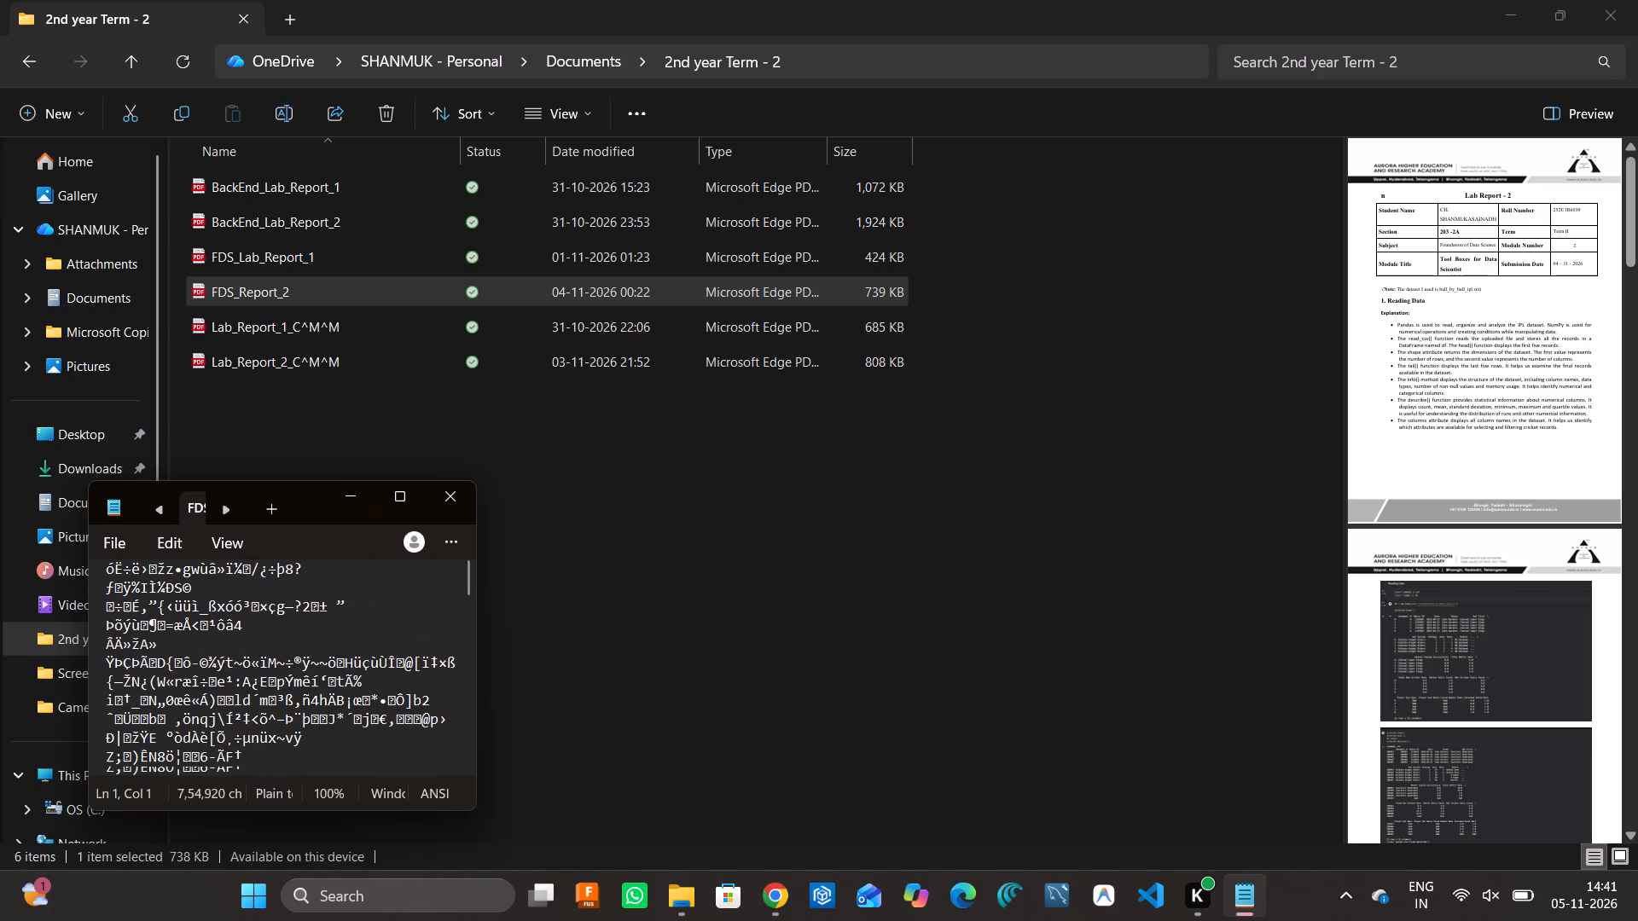
scroll(242, 704, "down", 3)
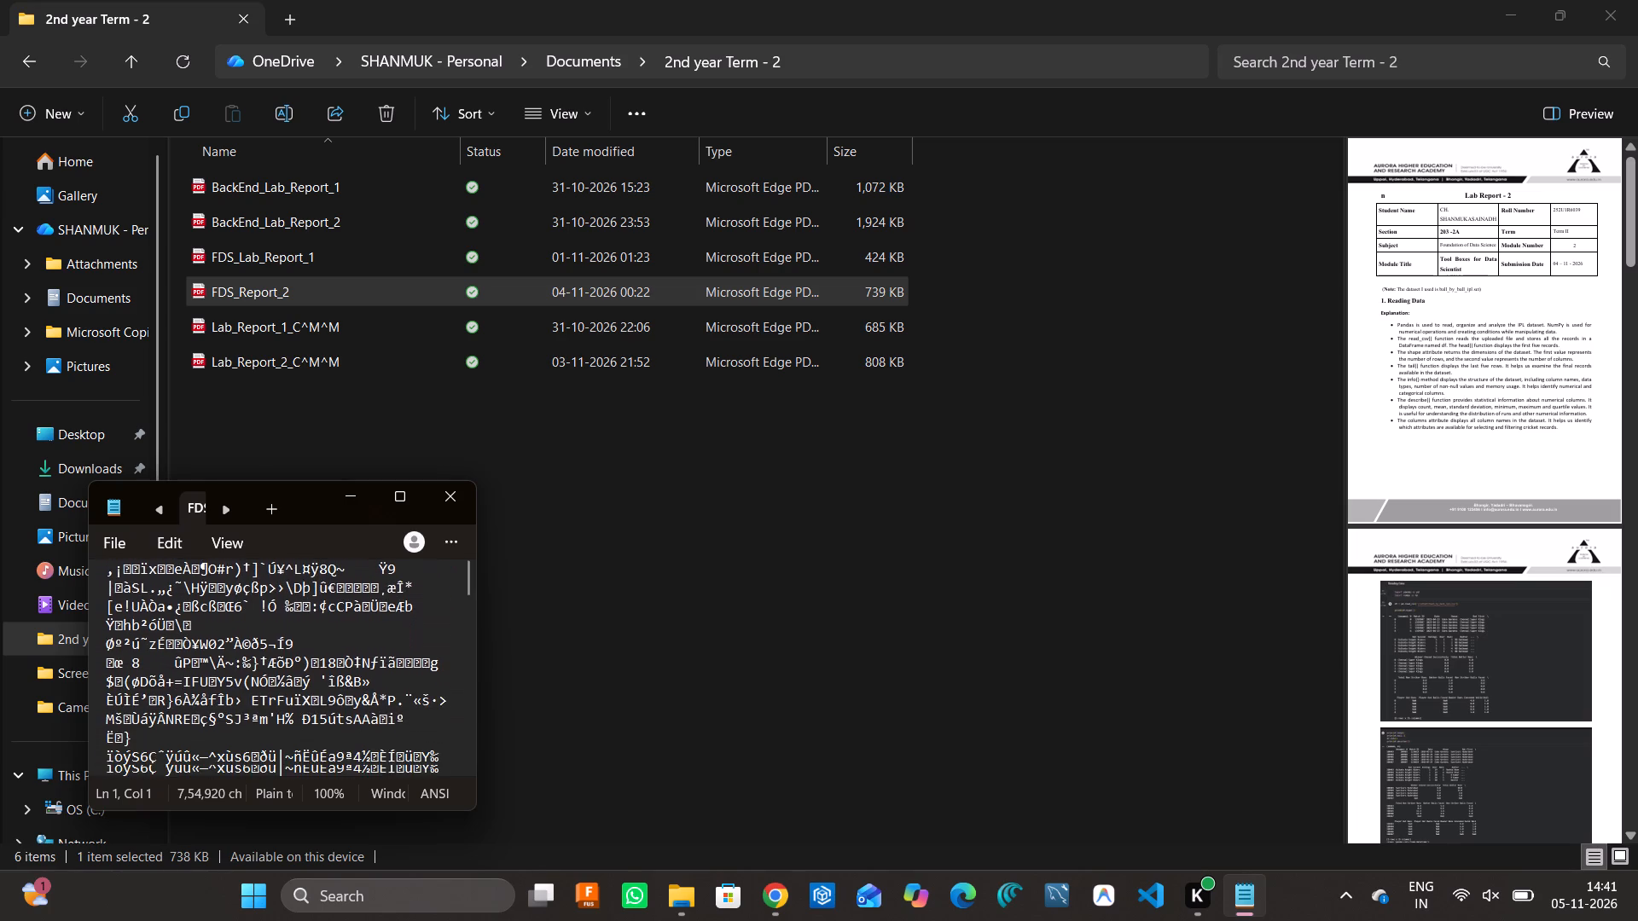
scroll(242, 704, "down", 3)
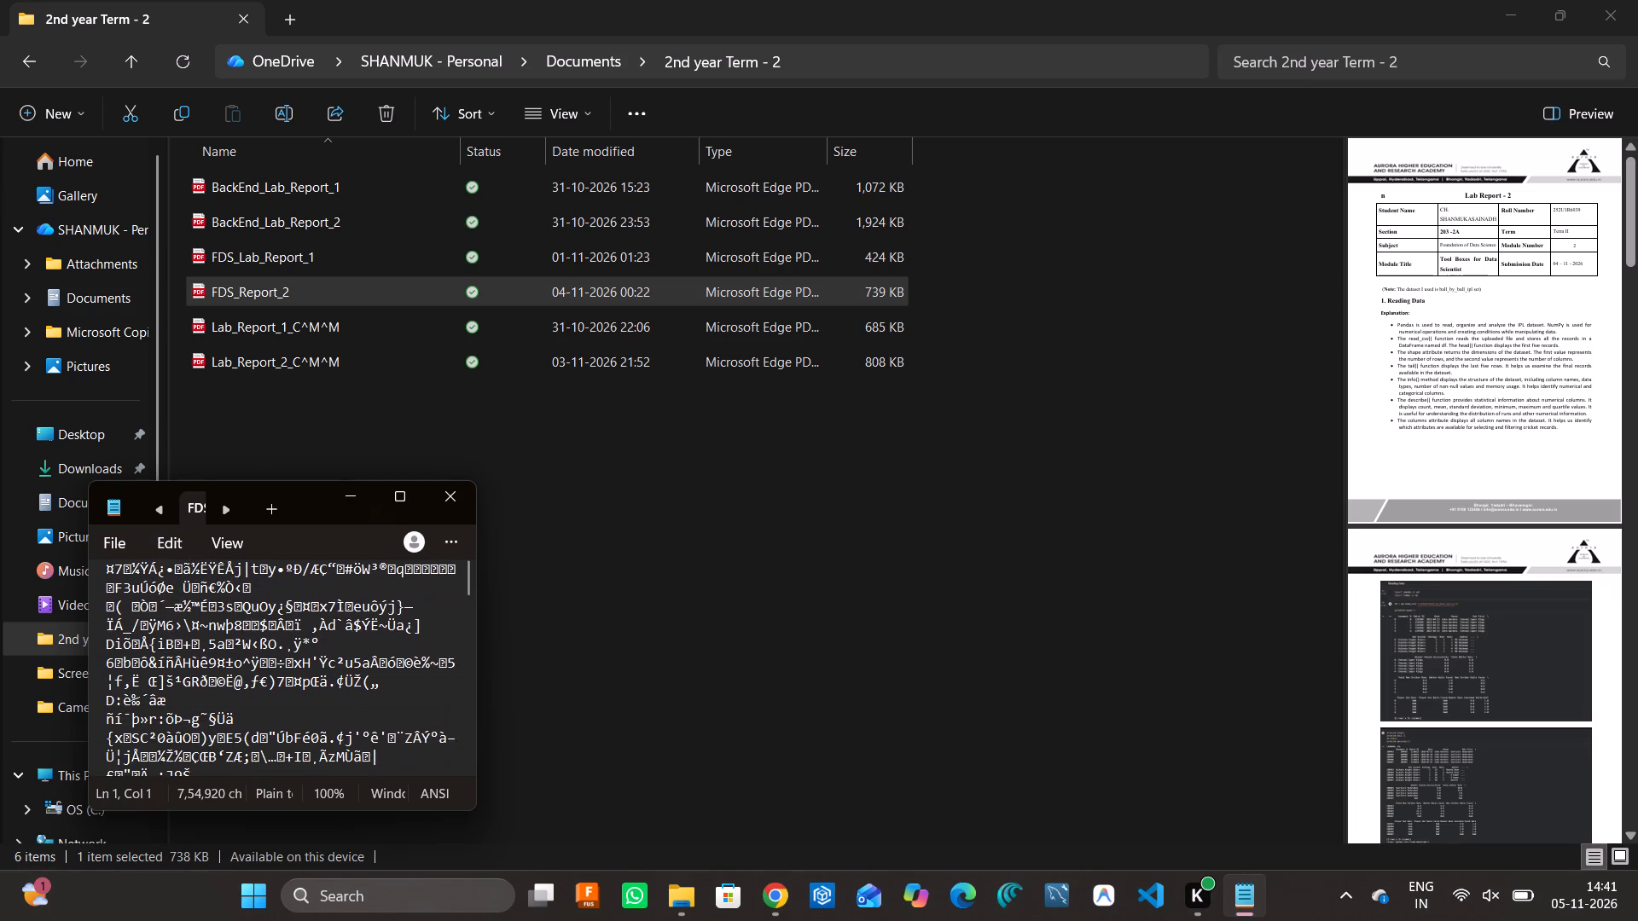
scroll(242, 704, "down", 2)
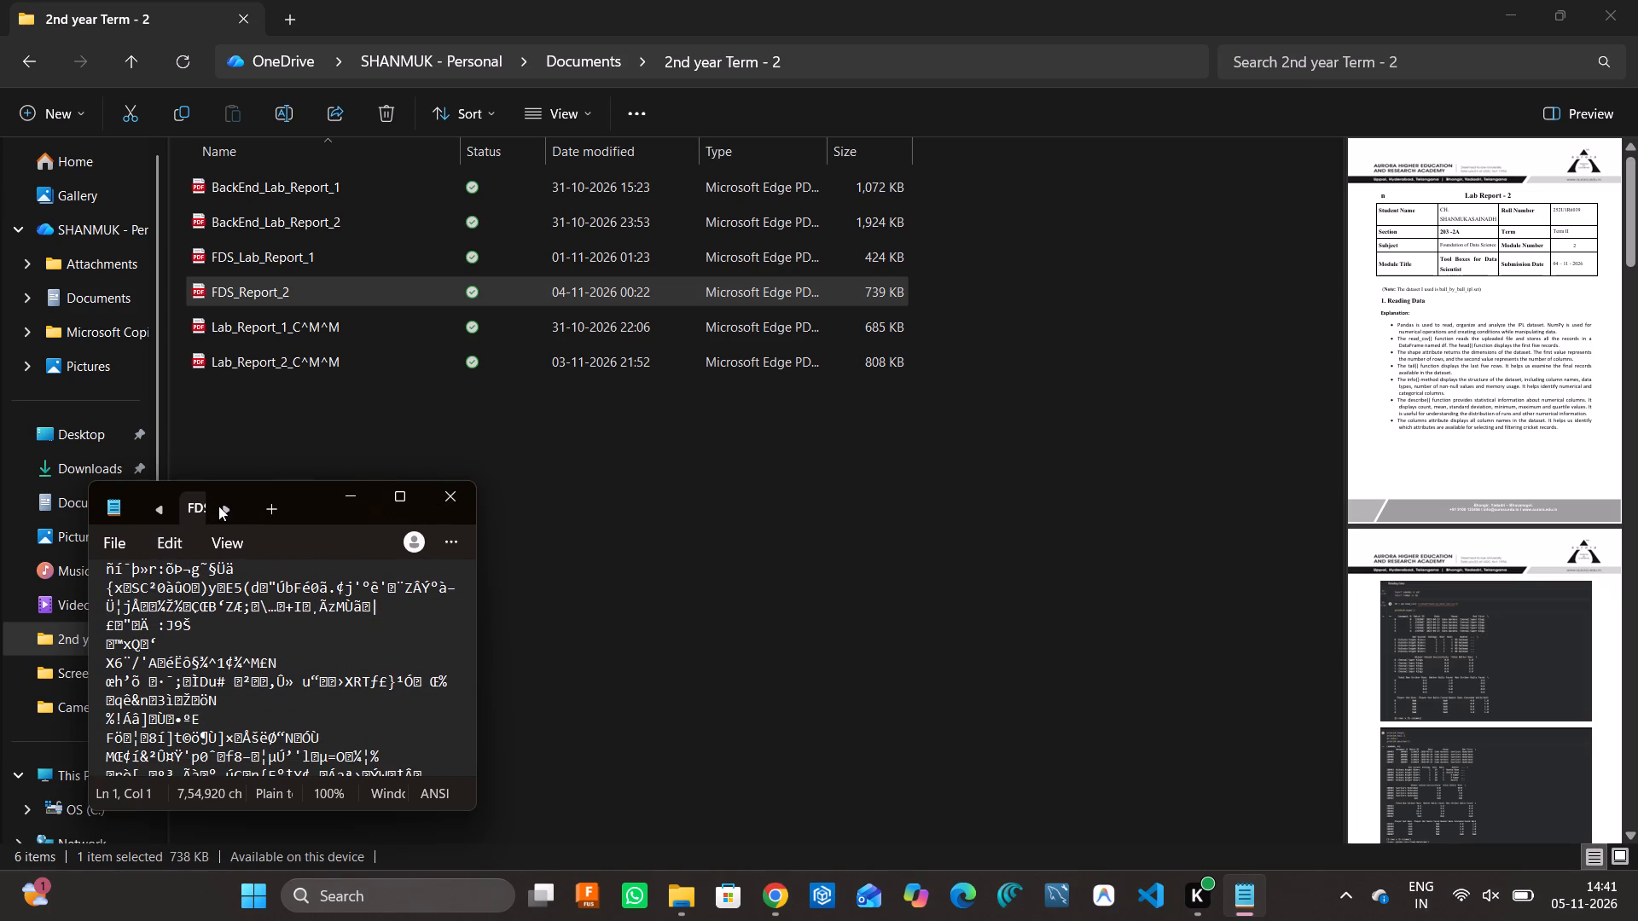
left_click_drag(224, 508, 194, 518)
left_click_drag(194, 518, 185, 503)
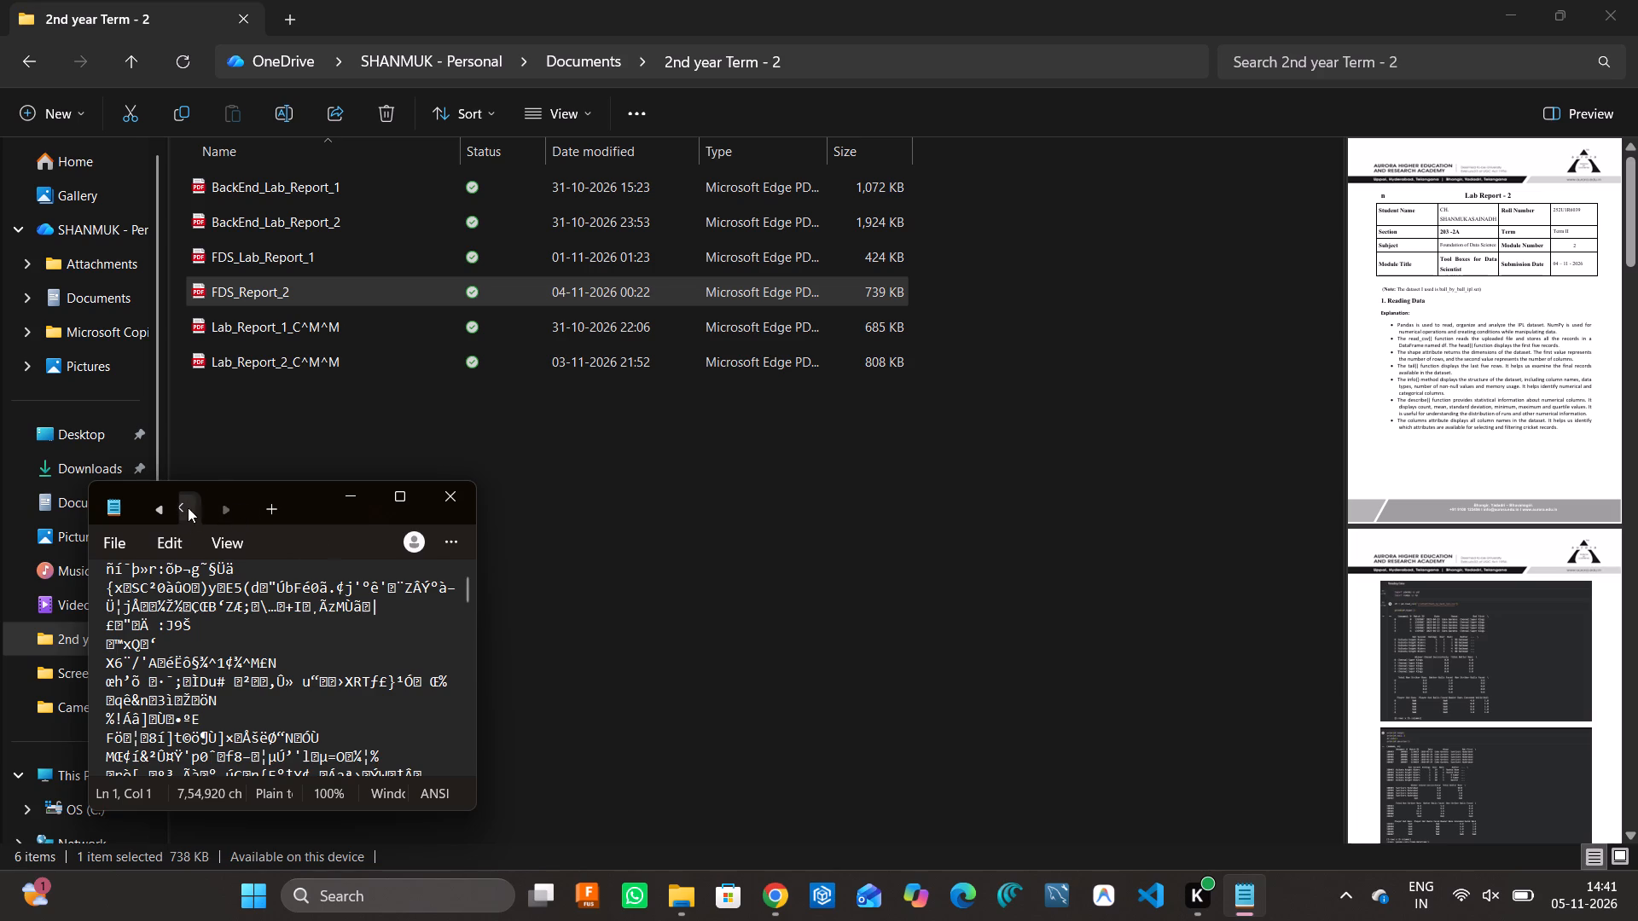
left_click(449, 495)
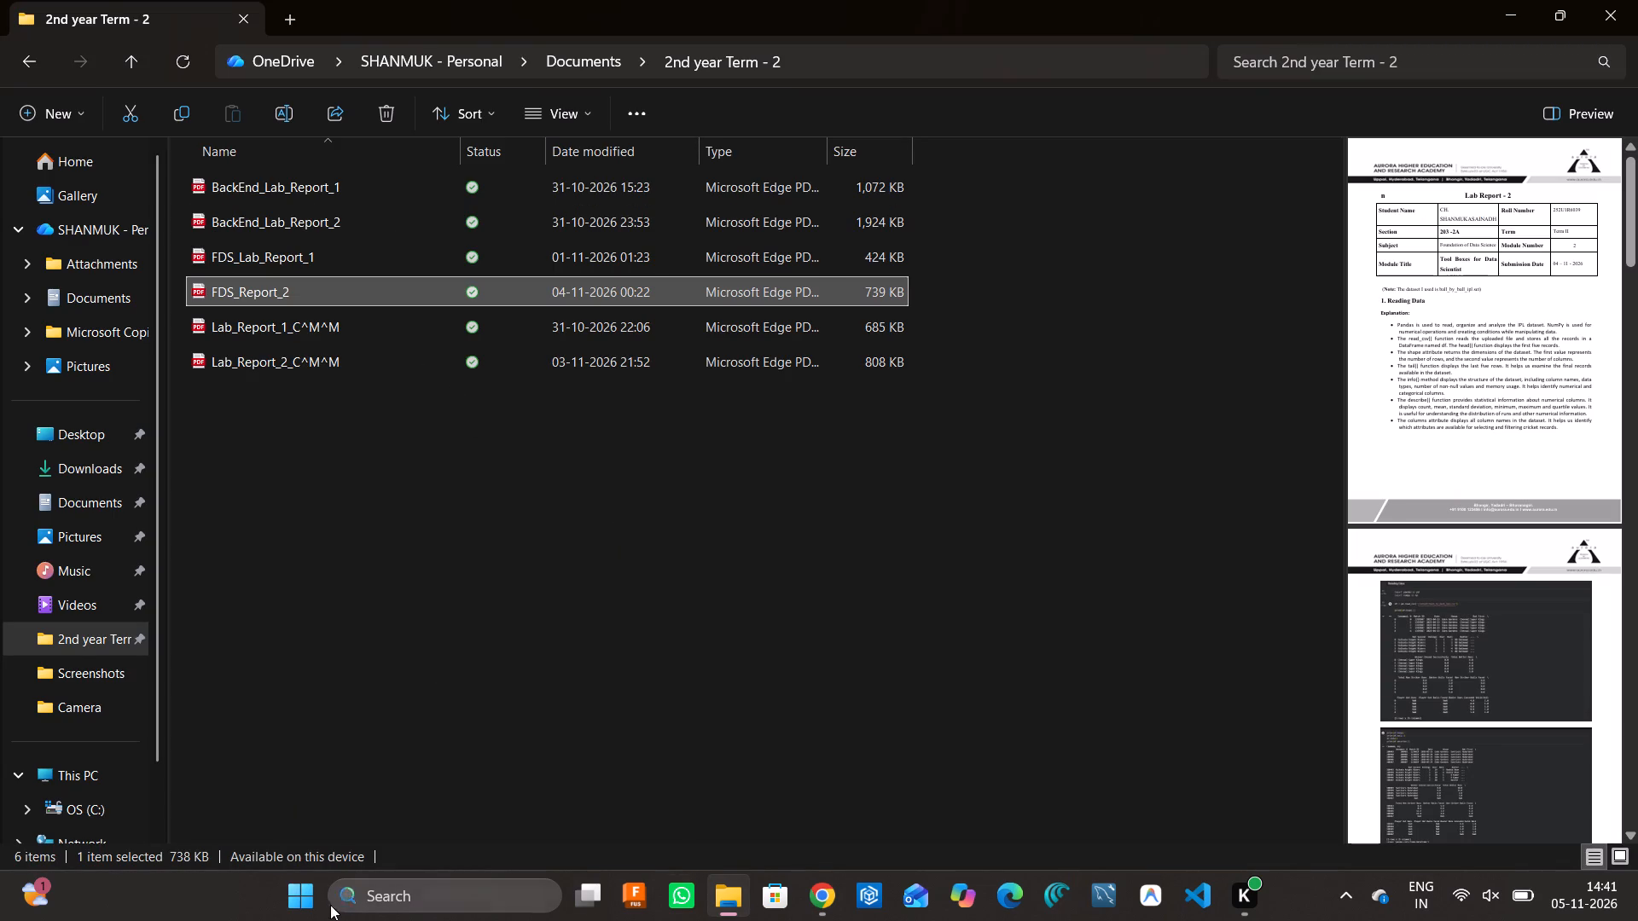
Launch Word to its list of recent documents.
left_click(299, 899)
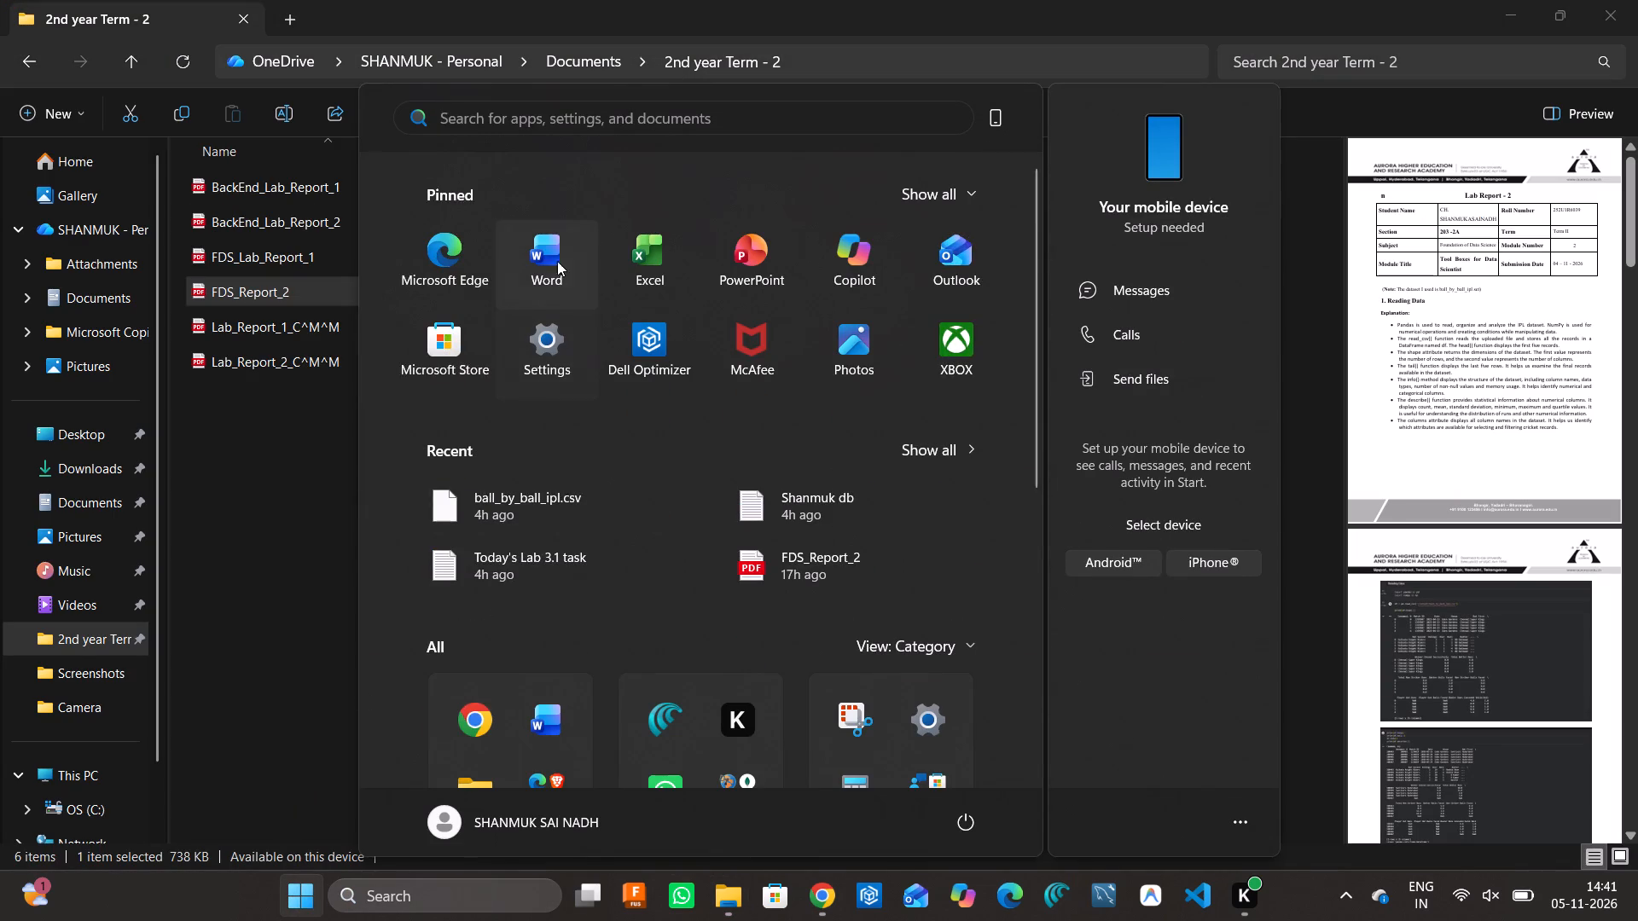
left_click(552, 247)
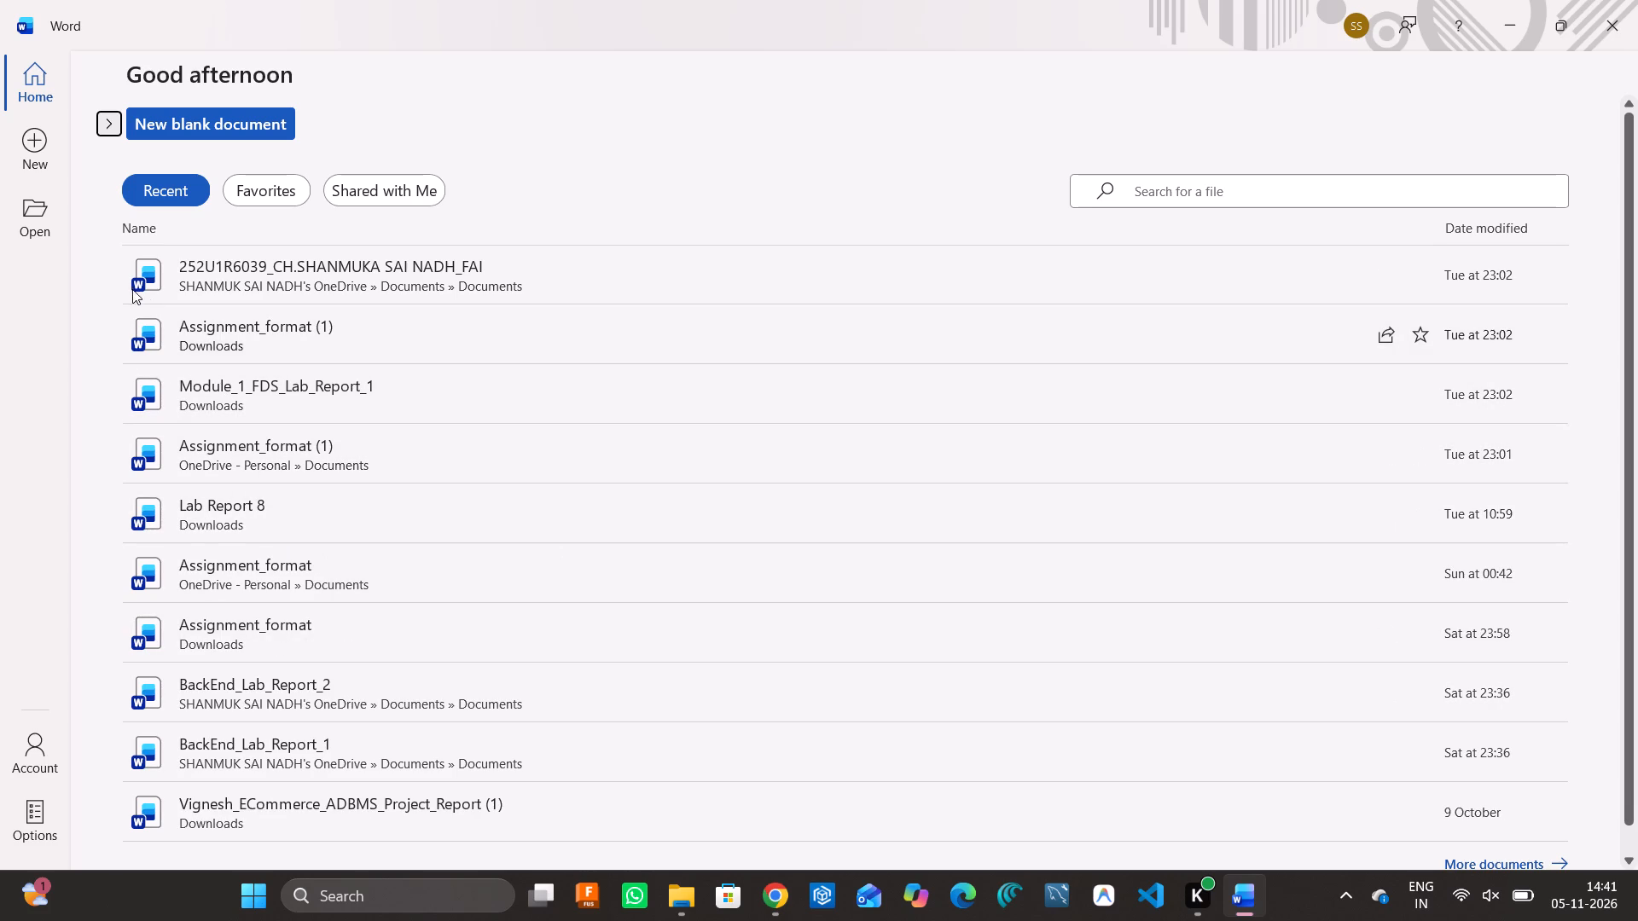
Look through Word's recent documents for the source file of the Foundations of Data Science lab report.
left_click(33, 215)
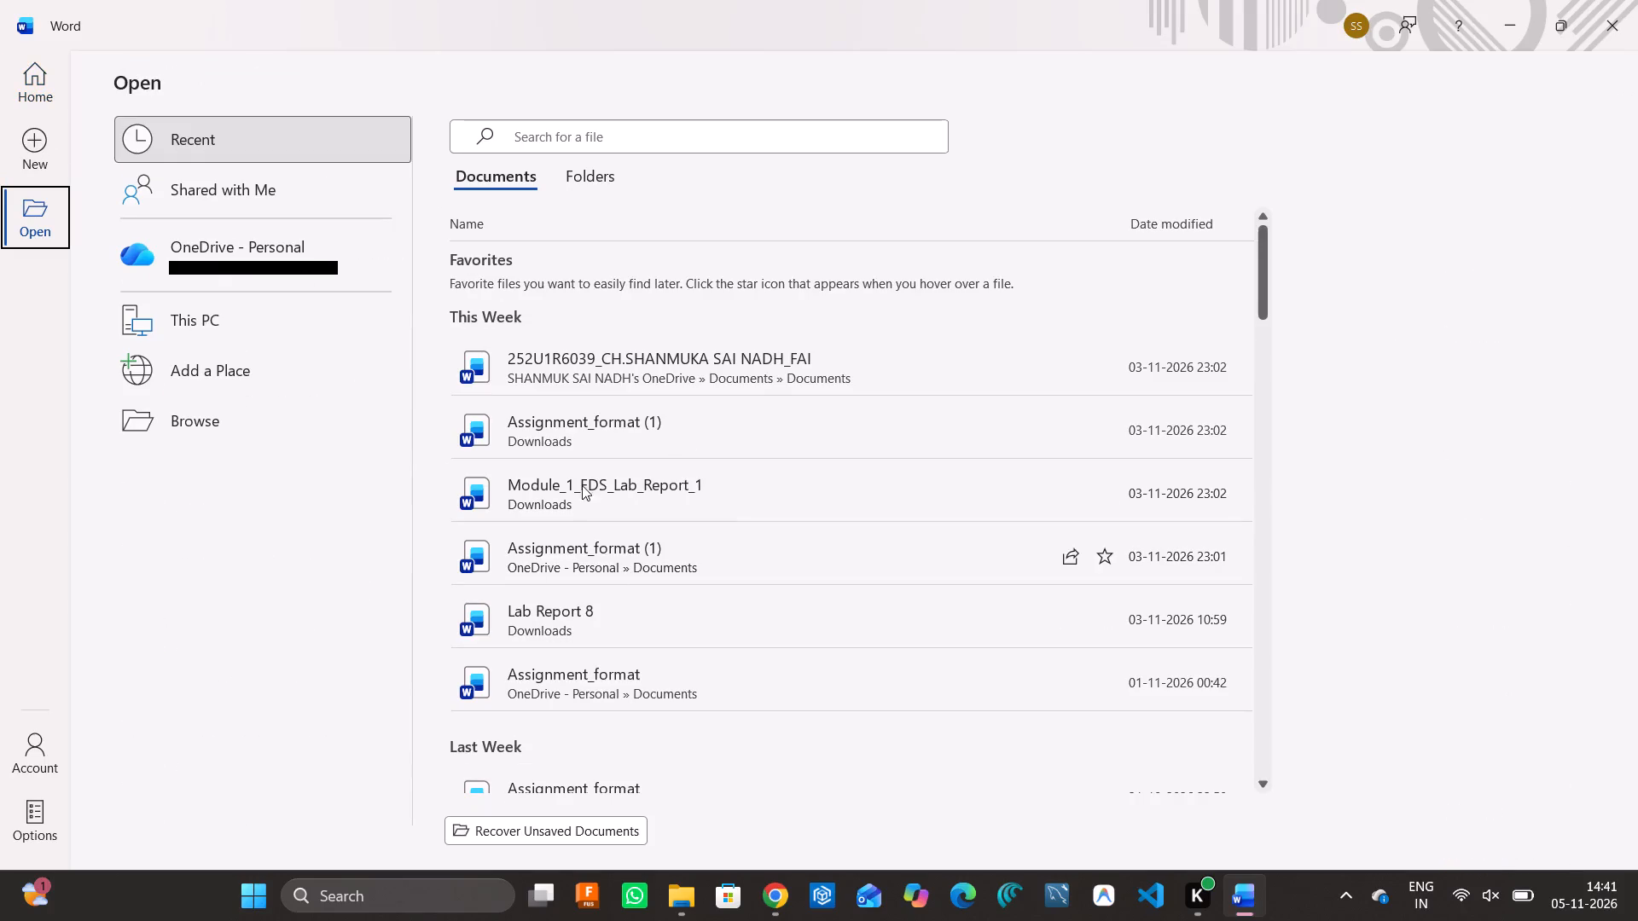
scroll(680, 557, "down", 1)
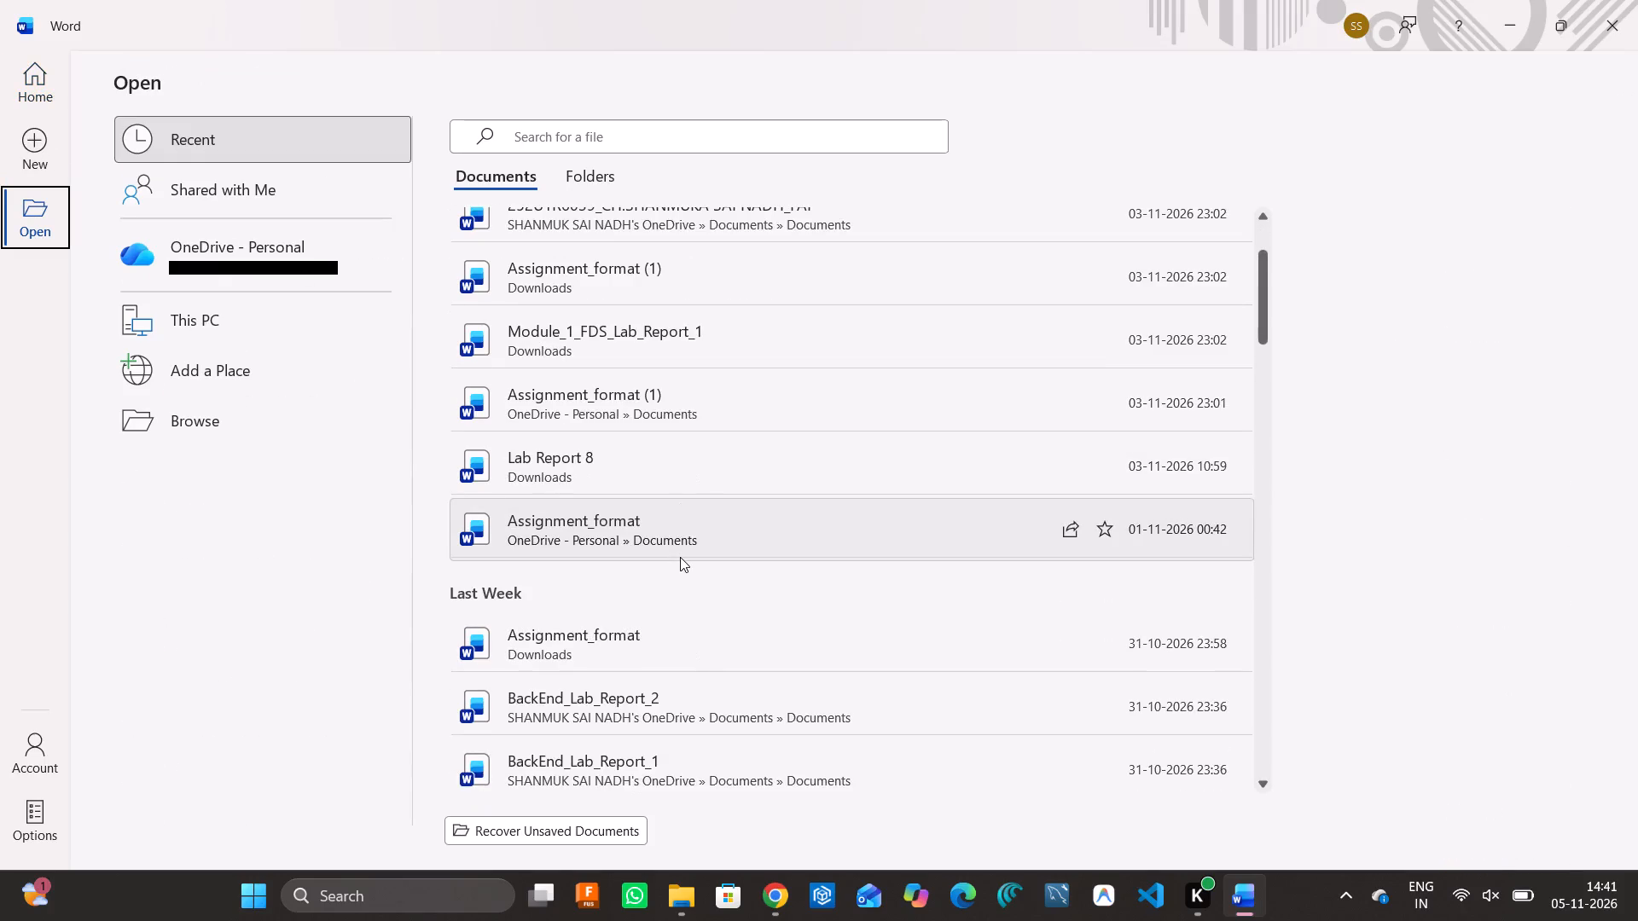
scroll(680, 557, "down", 4)
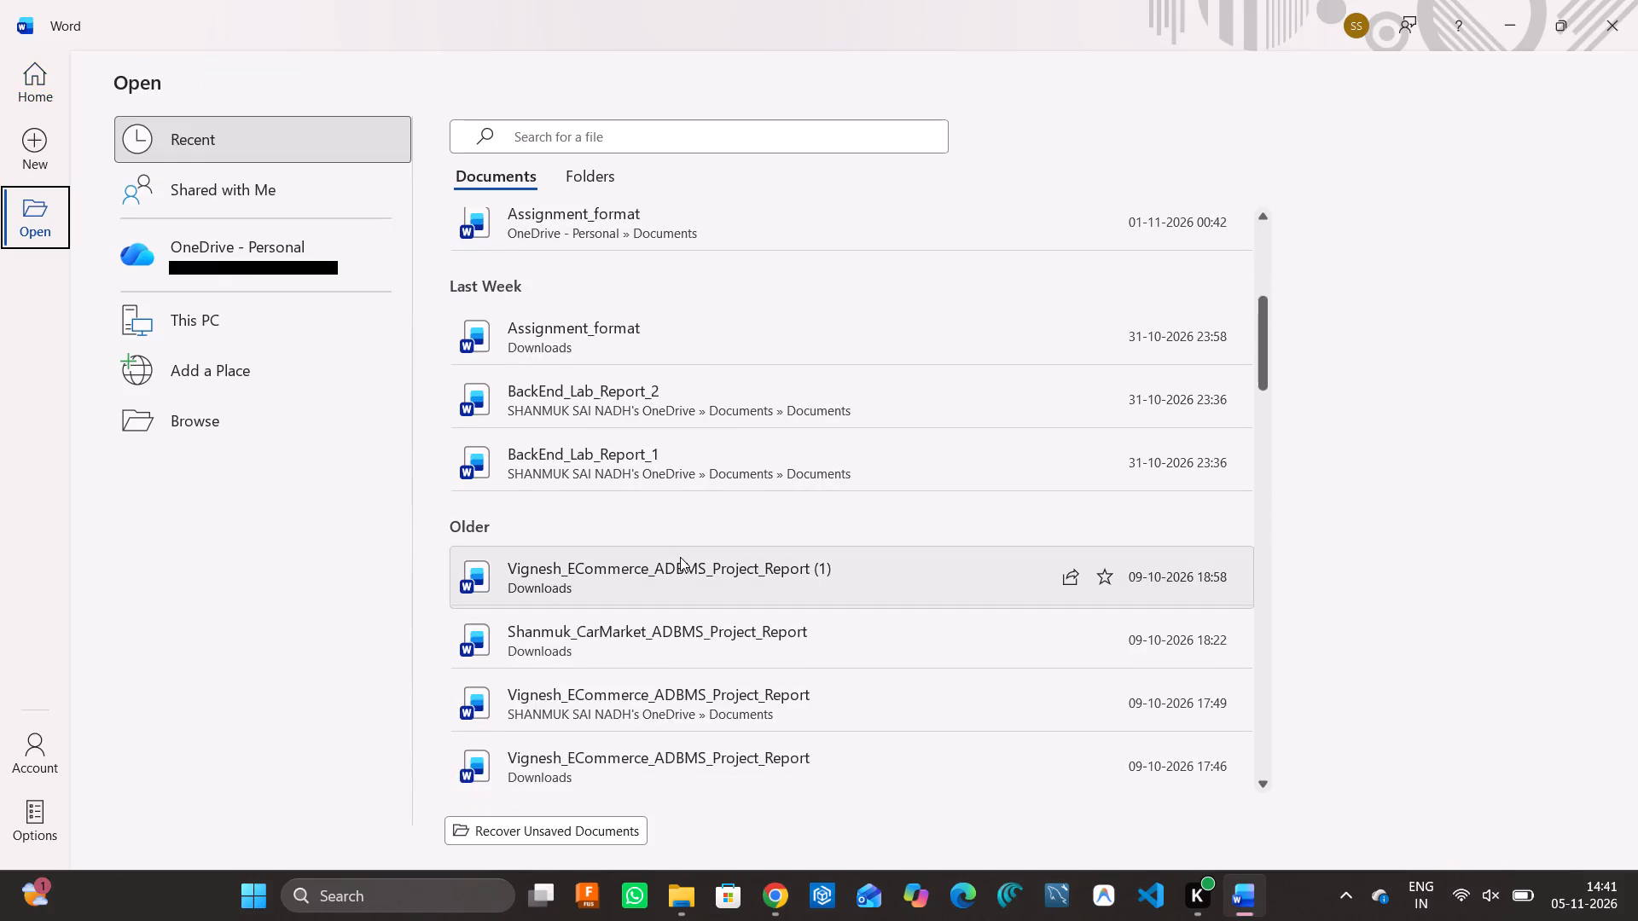
scroll(680, 557, "up", 3)
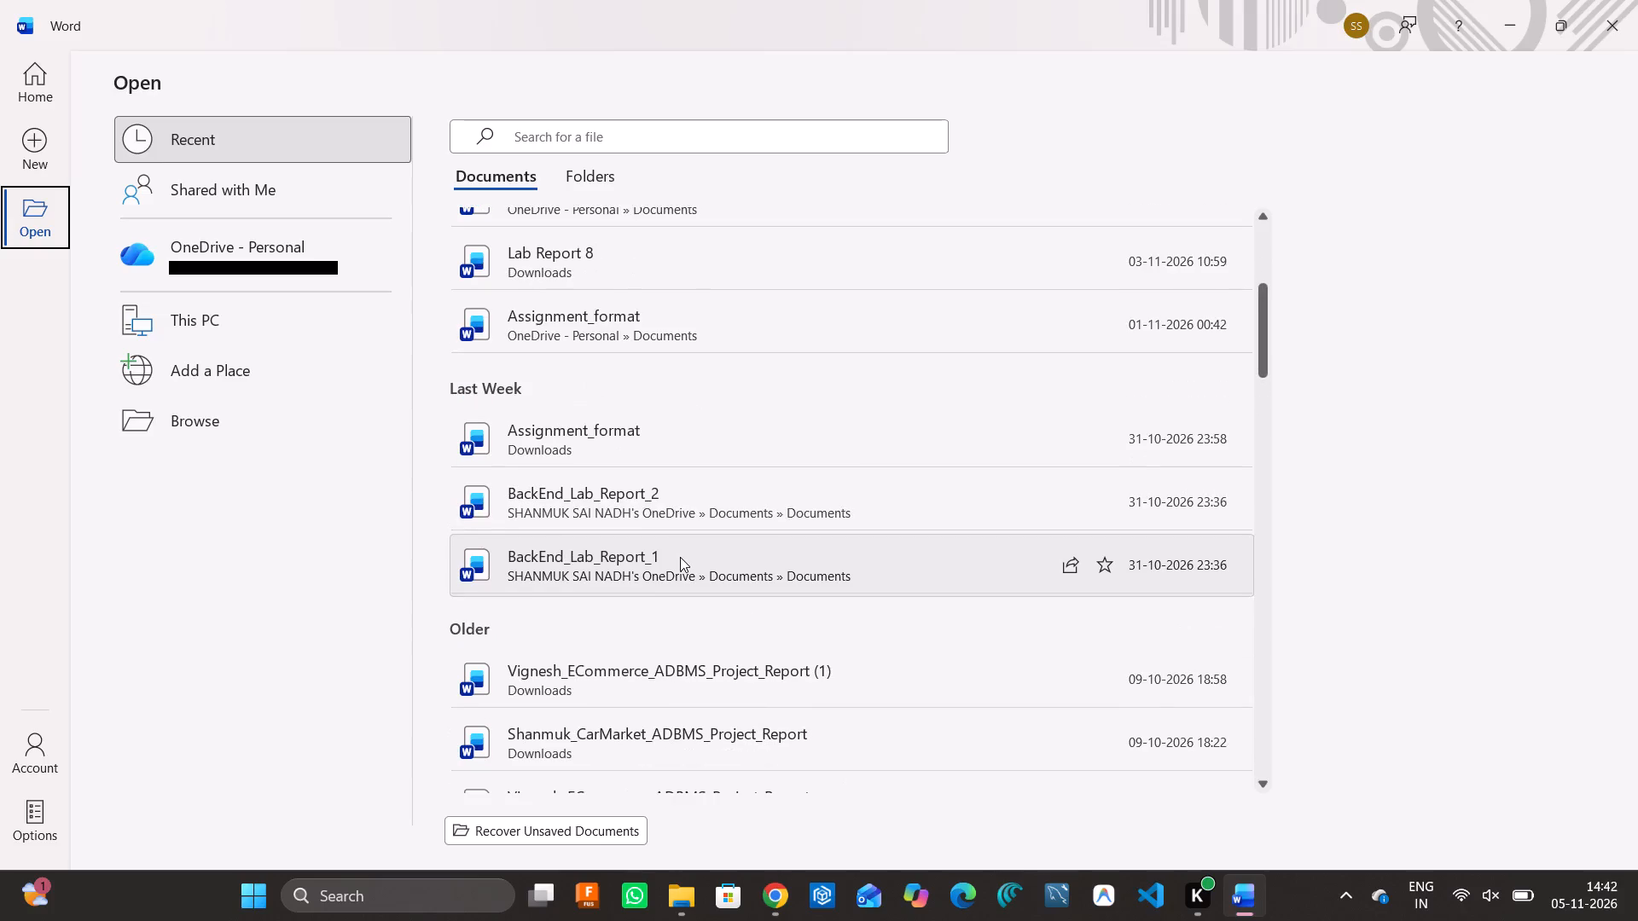
scroll(680, 557, "up", 1)
scroll(680, 557, "up", 1, "ctrl")
scroll(680, 557, "up", 1)
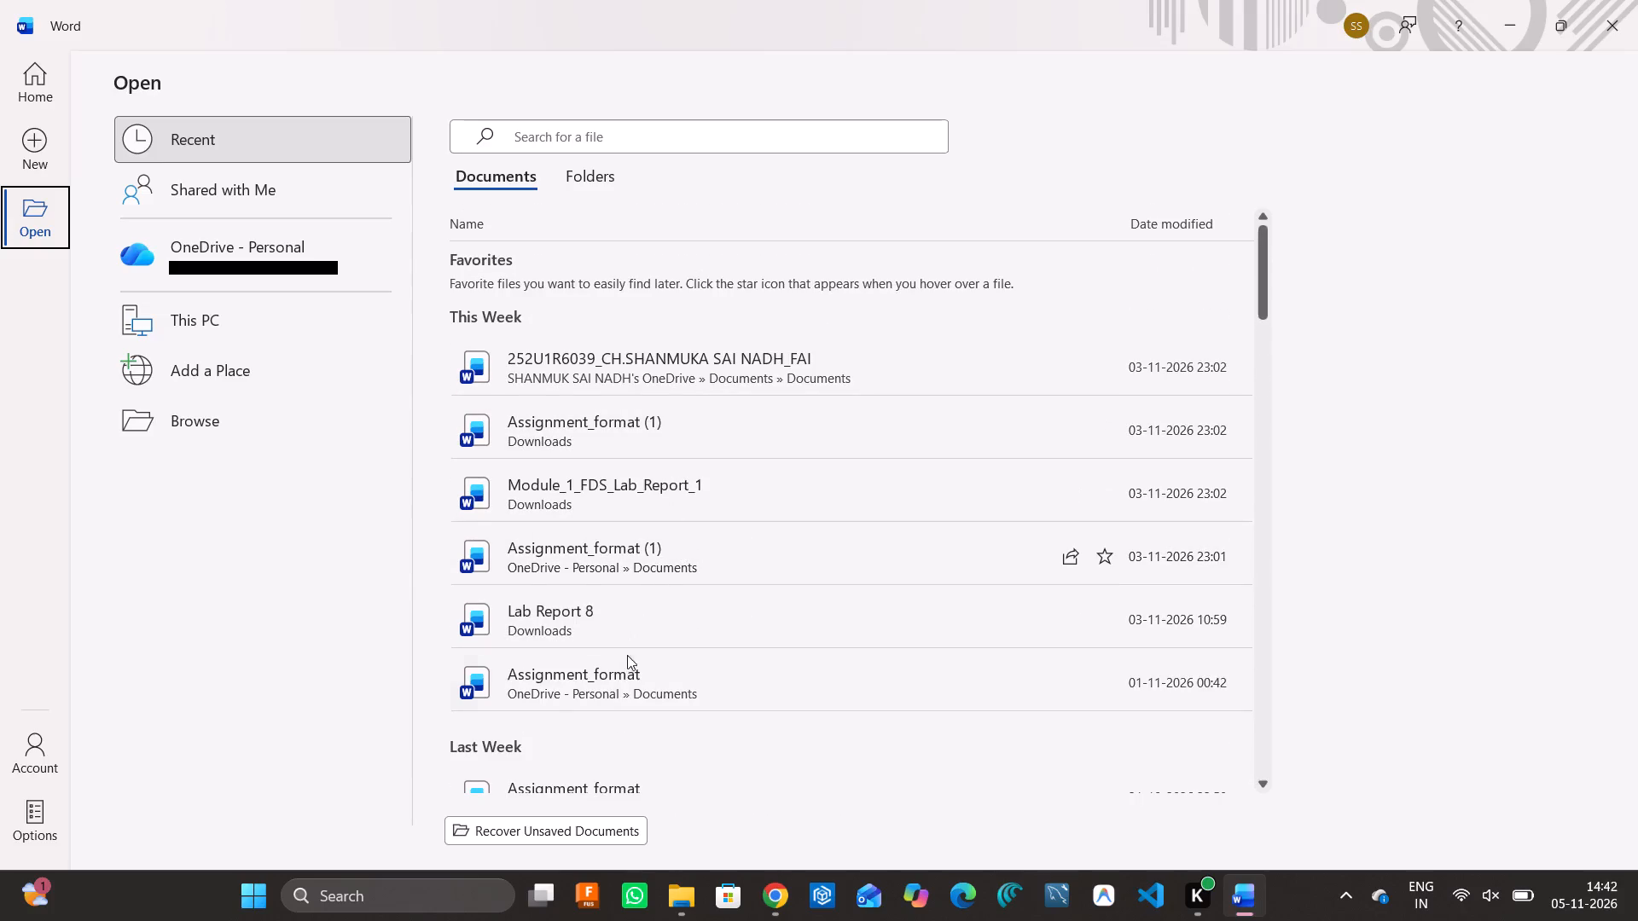
scroll(627, 659, "down", 1)
scroll(627, 659, "up", 1)
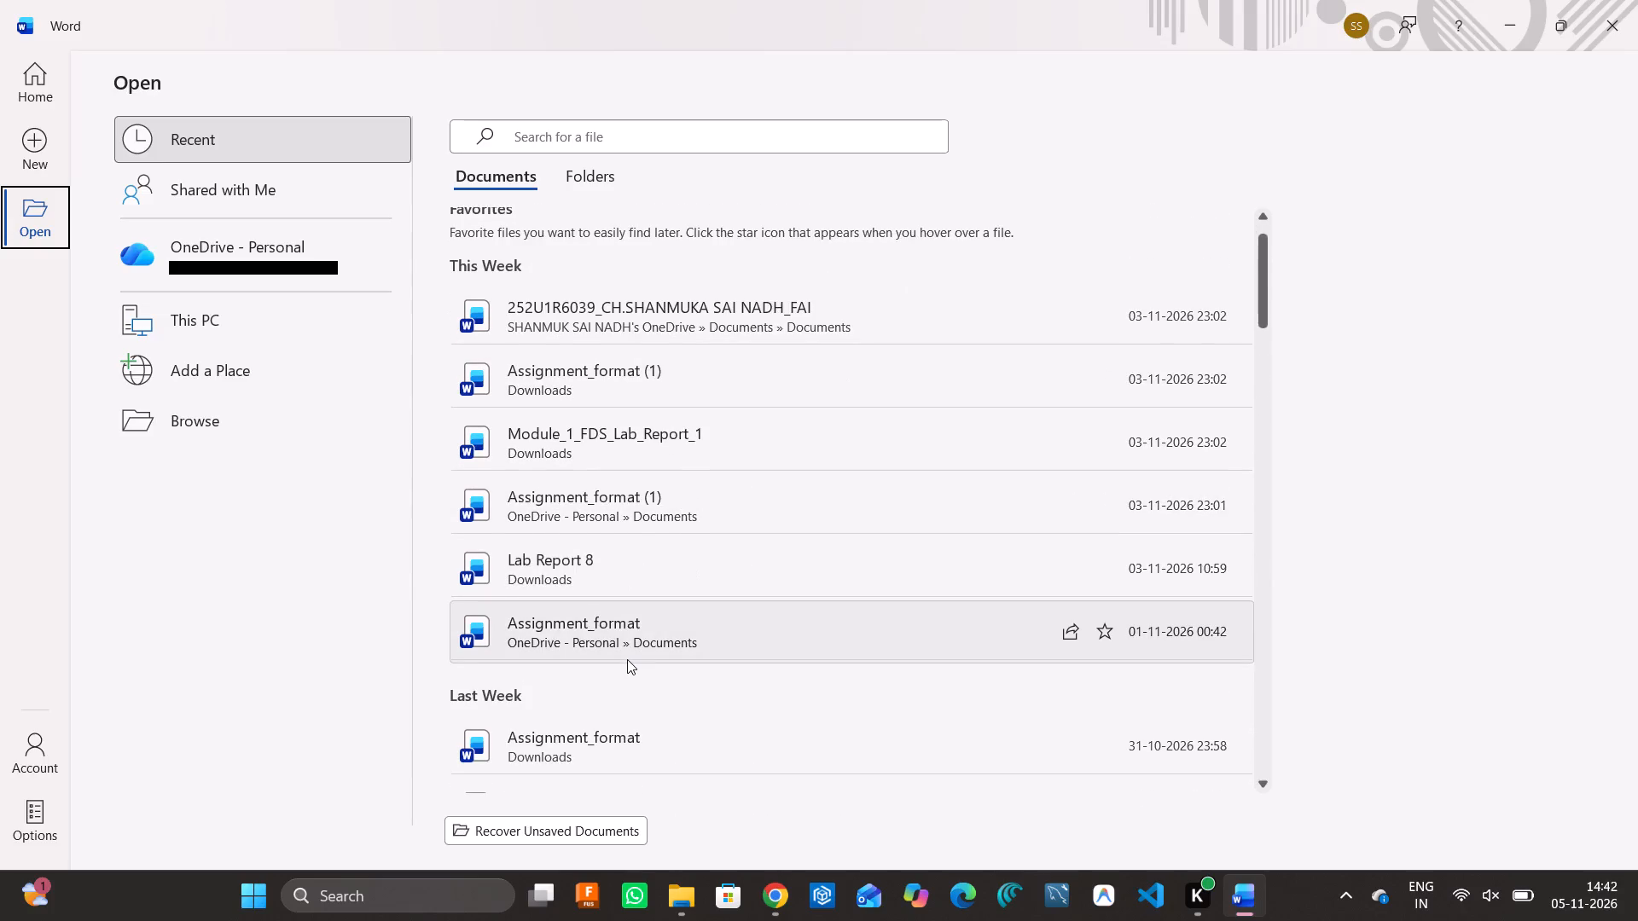
scroll(627, 659, "up", 1)
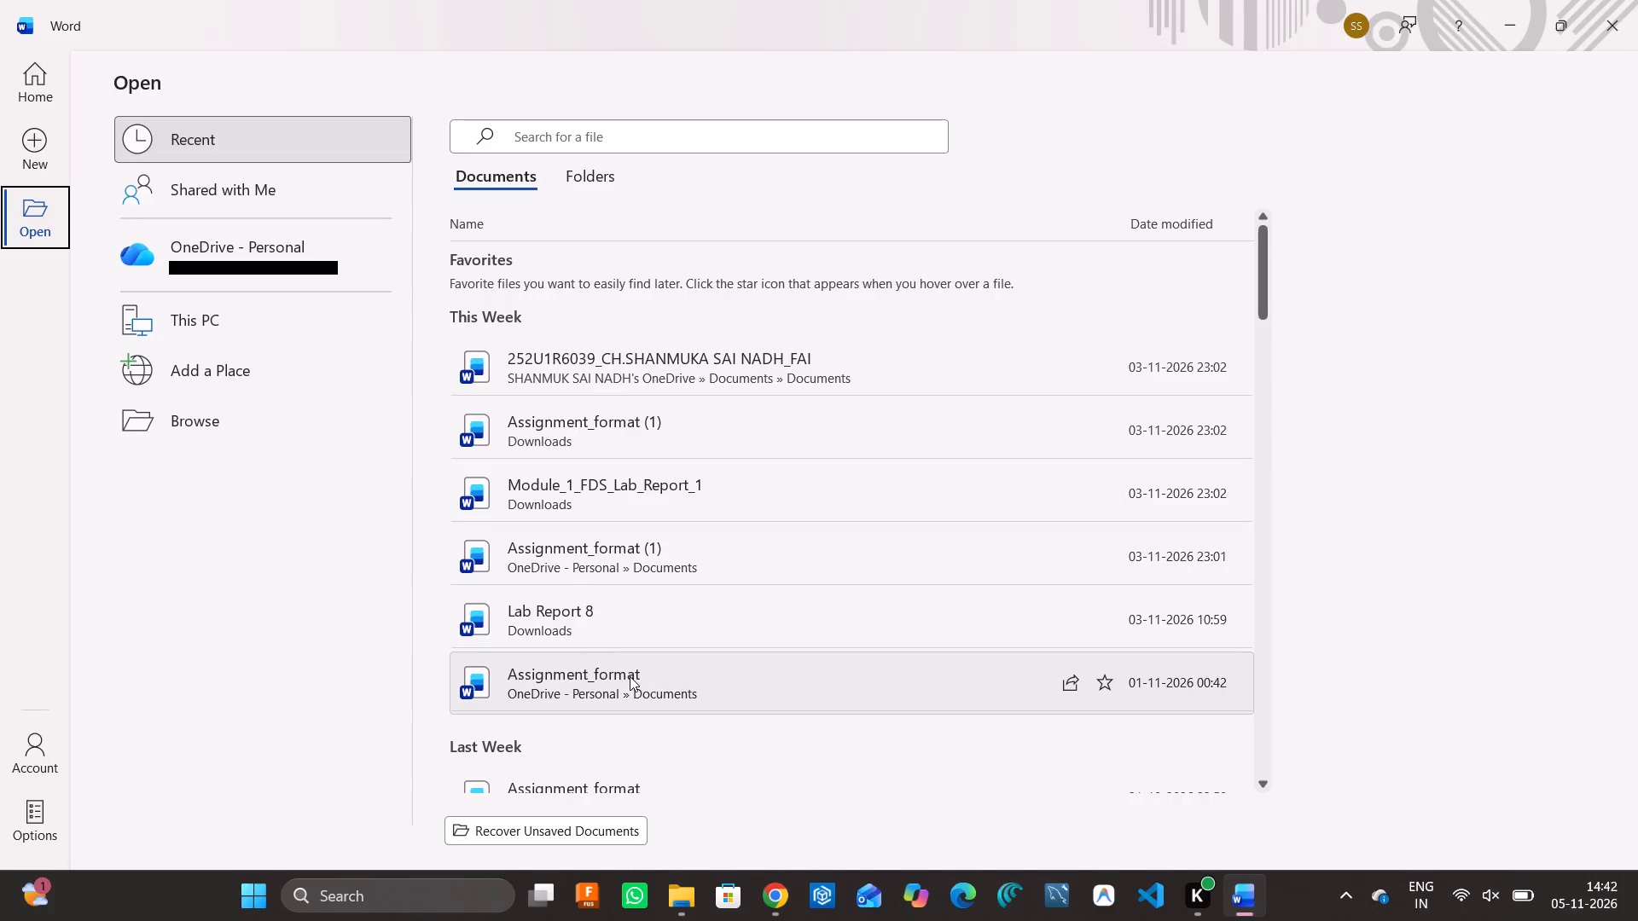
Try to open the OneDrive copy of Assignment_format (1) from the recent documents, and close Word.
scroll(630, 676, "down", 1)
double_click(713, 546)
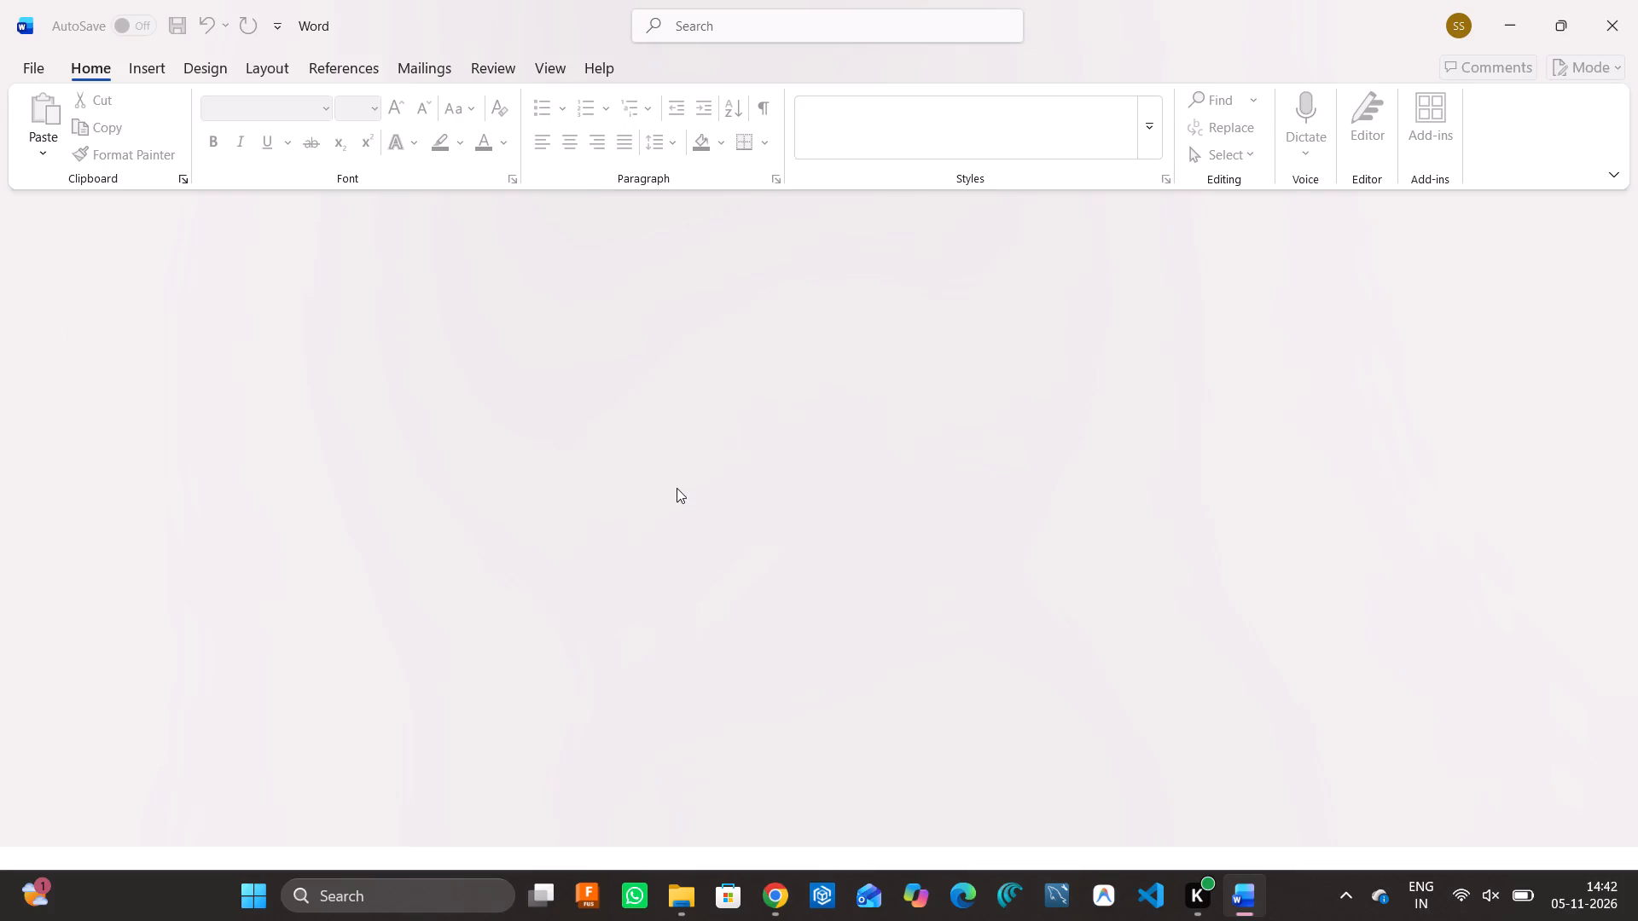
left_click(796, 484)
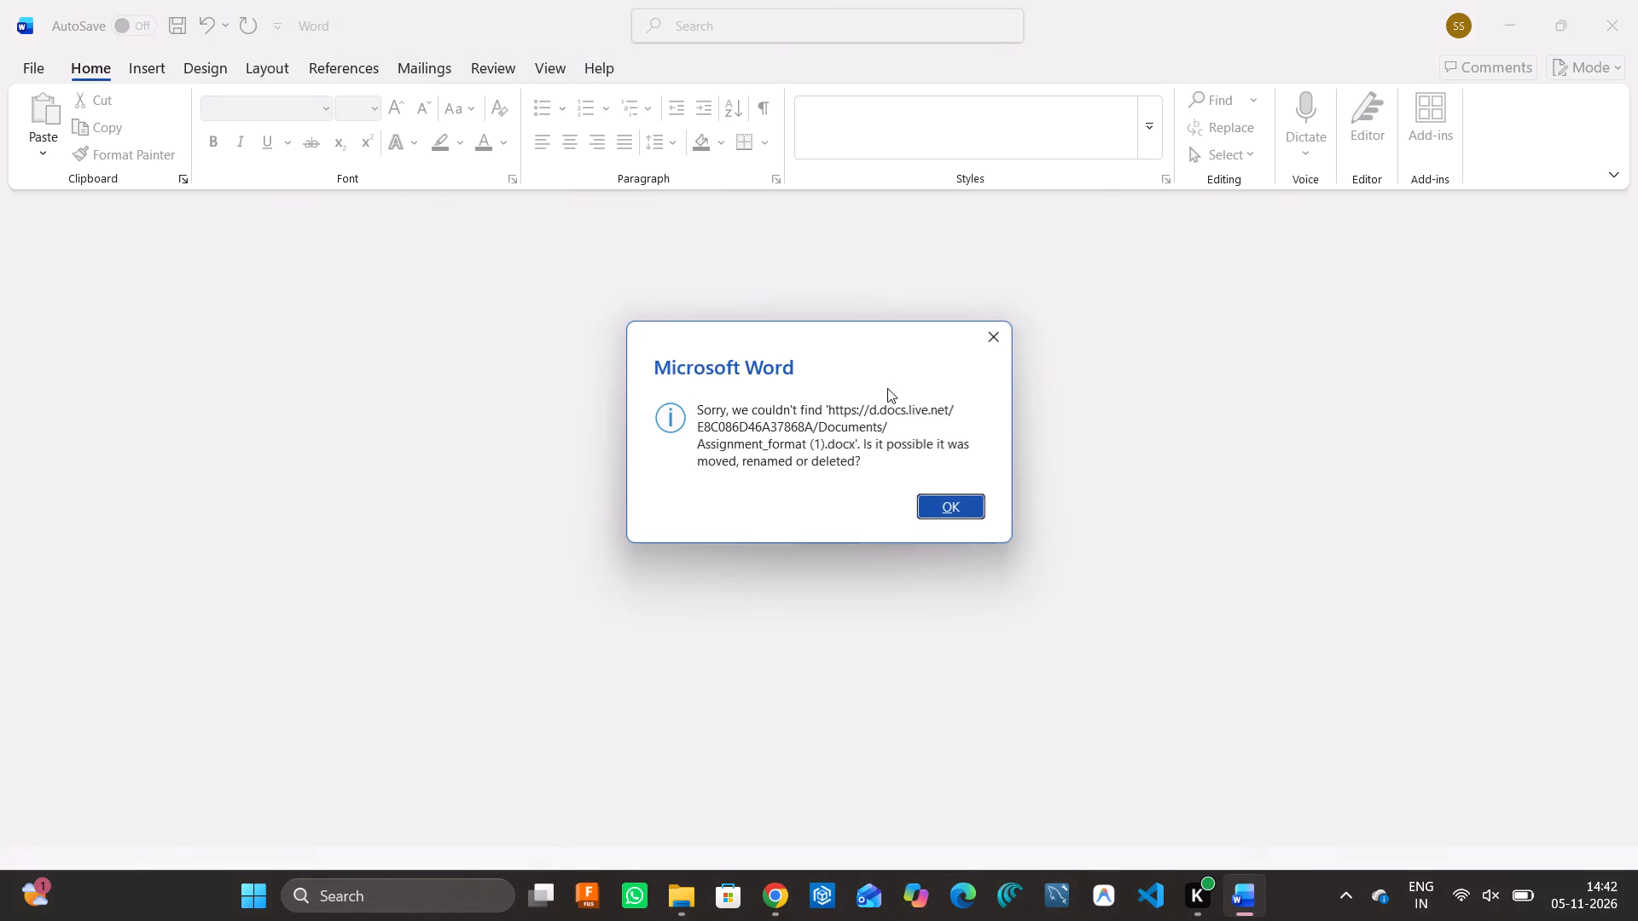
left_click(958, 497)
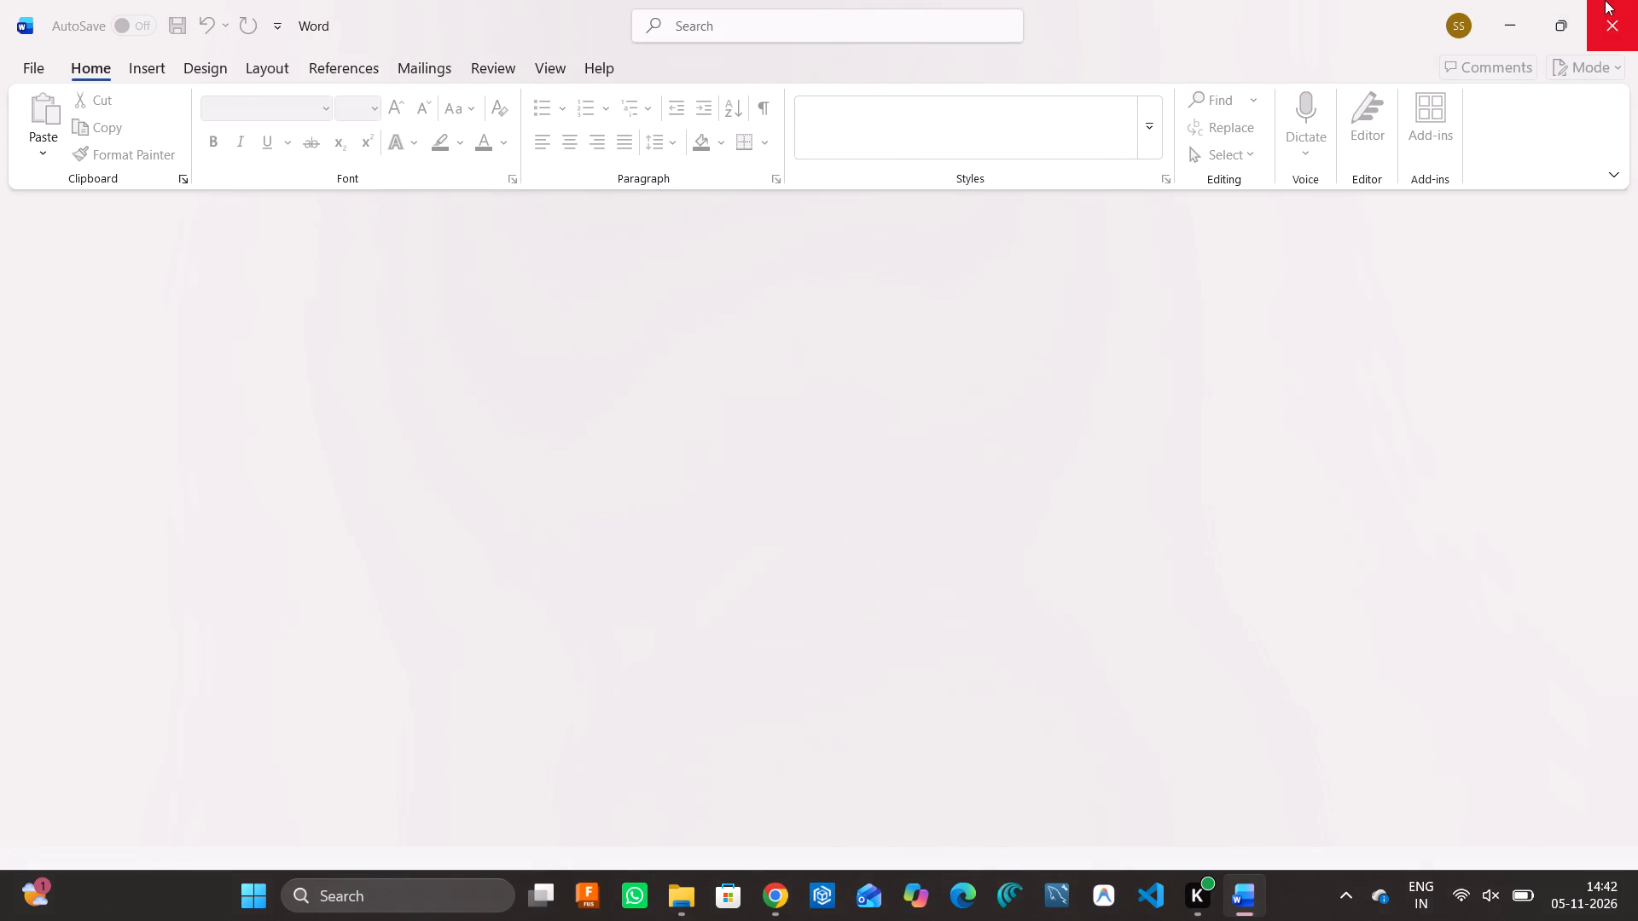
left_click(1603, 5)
Switch to File Explorer and open the FDS_Report_2 PDF from the 2nd year Term - 2 folder to view it.
double_click(279, 285)
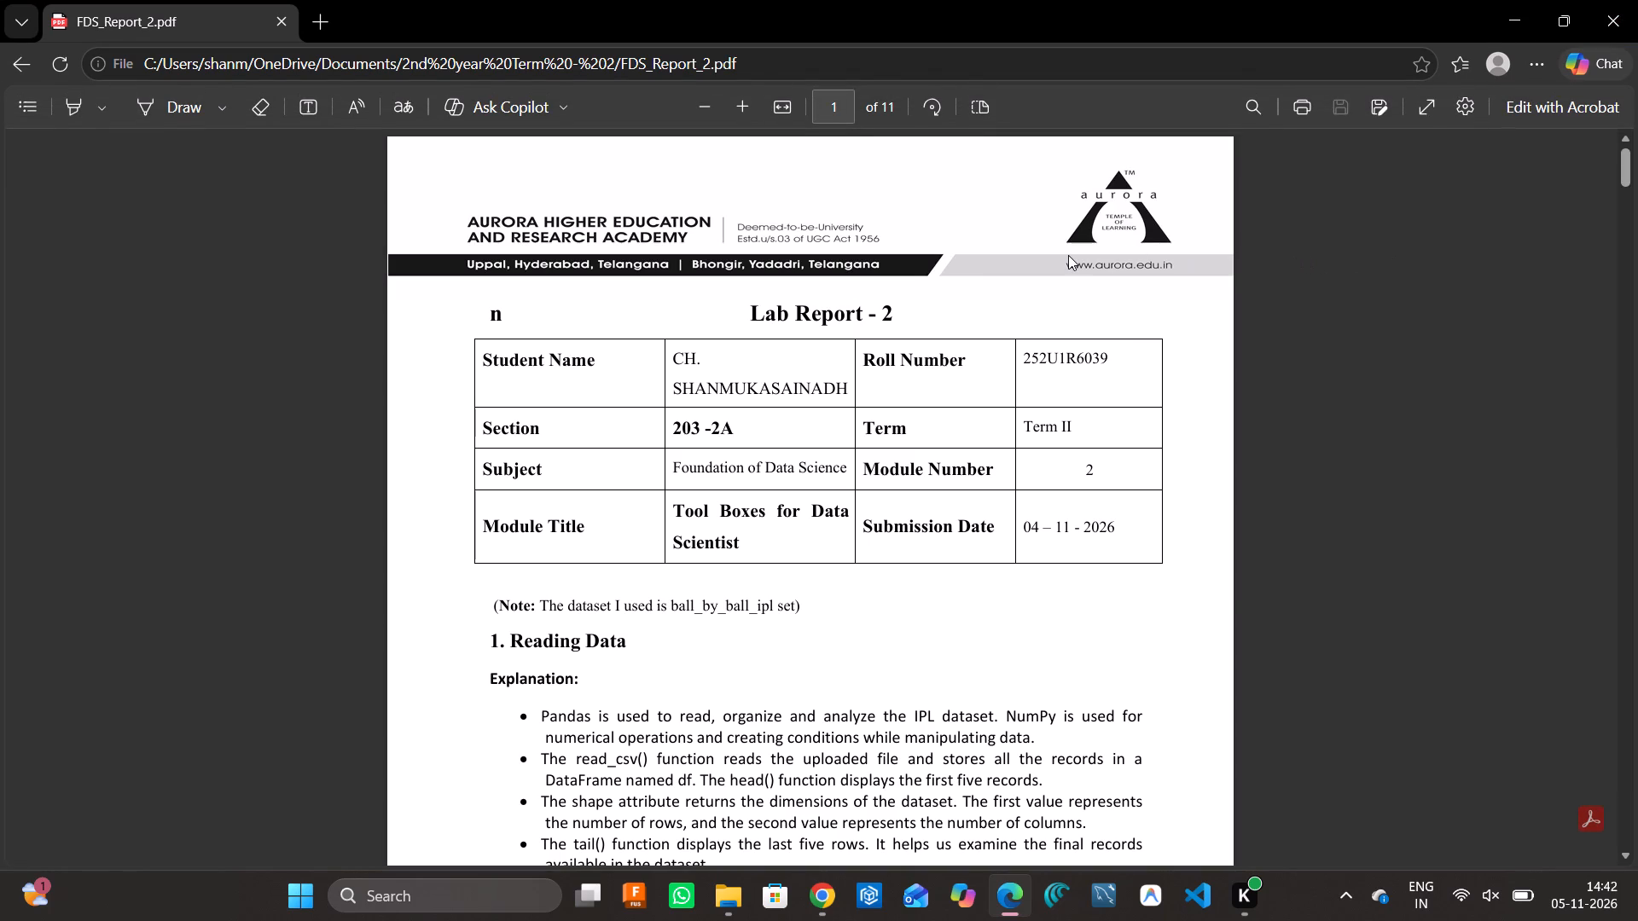
scroll(1068, 255, "left", 1)
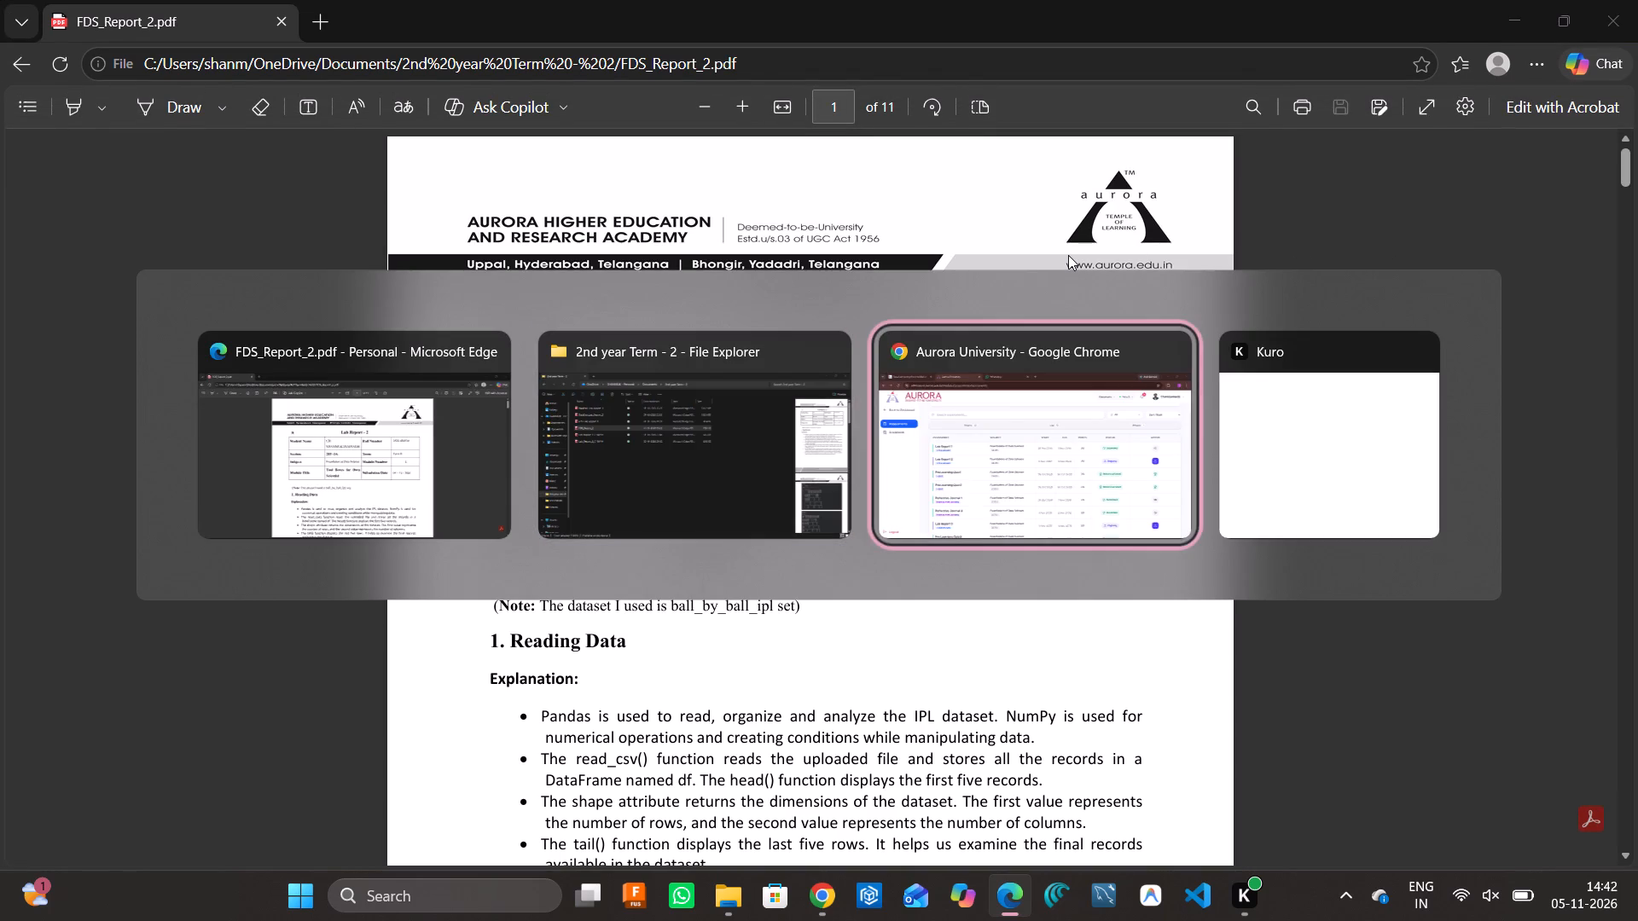
scroll(1068, 255, "left", 1)
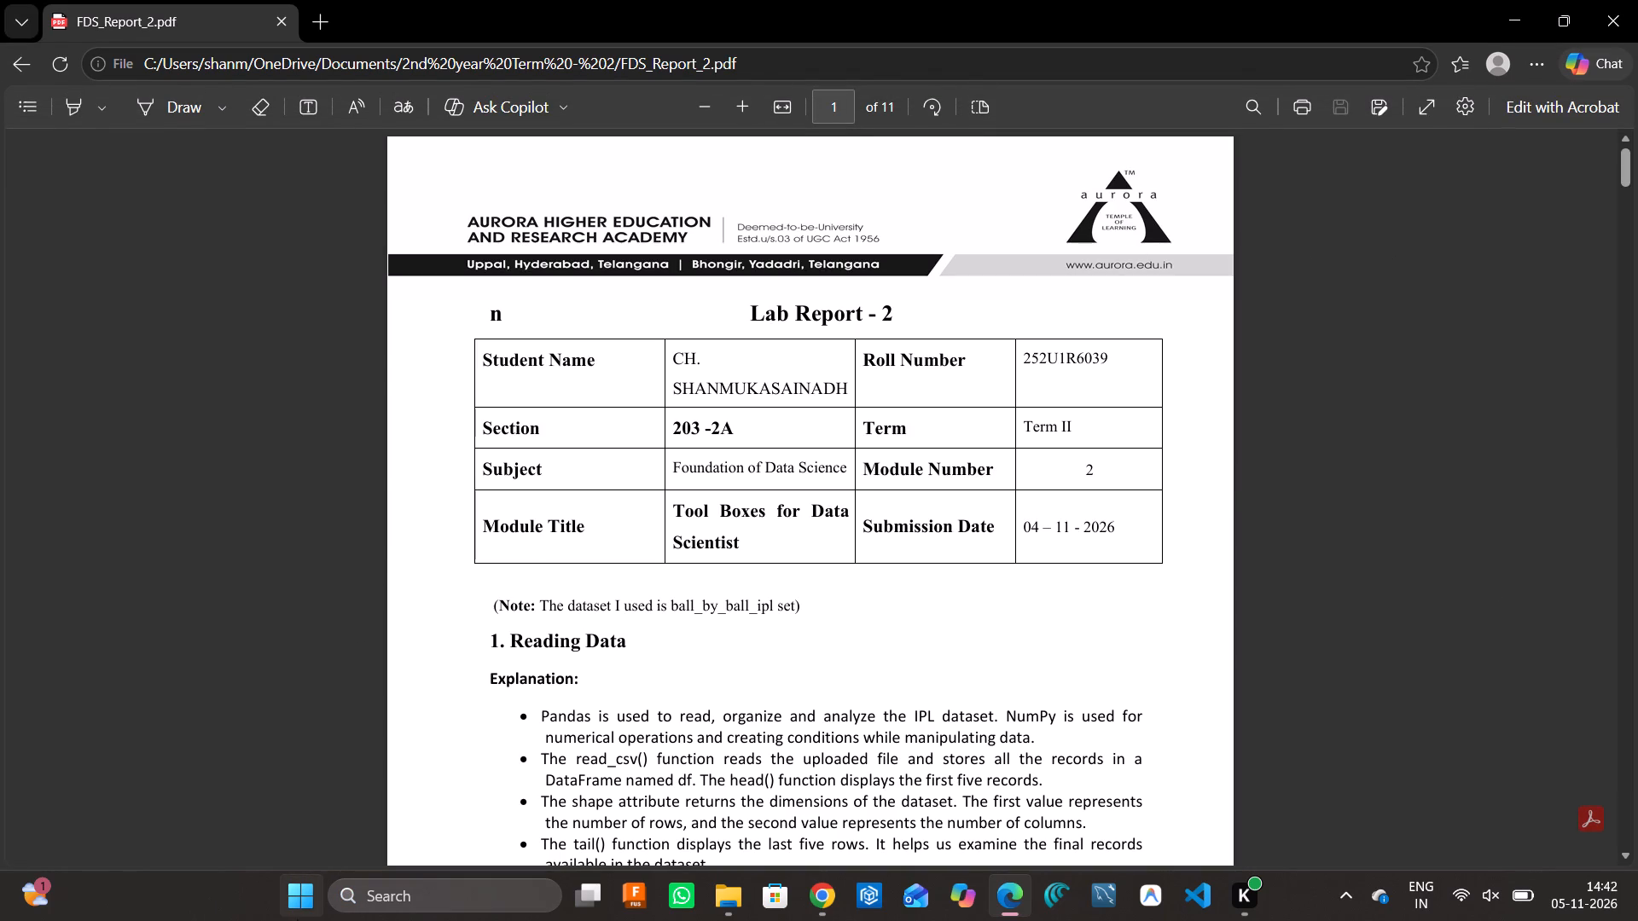
Launch Word, open the Downloads copy of Assignment_format (1) to check its contents, and close it.
left_click(307, 897)
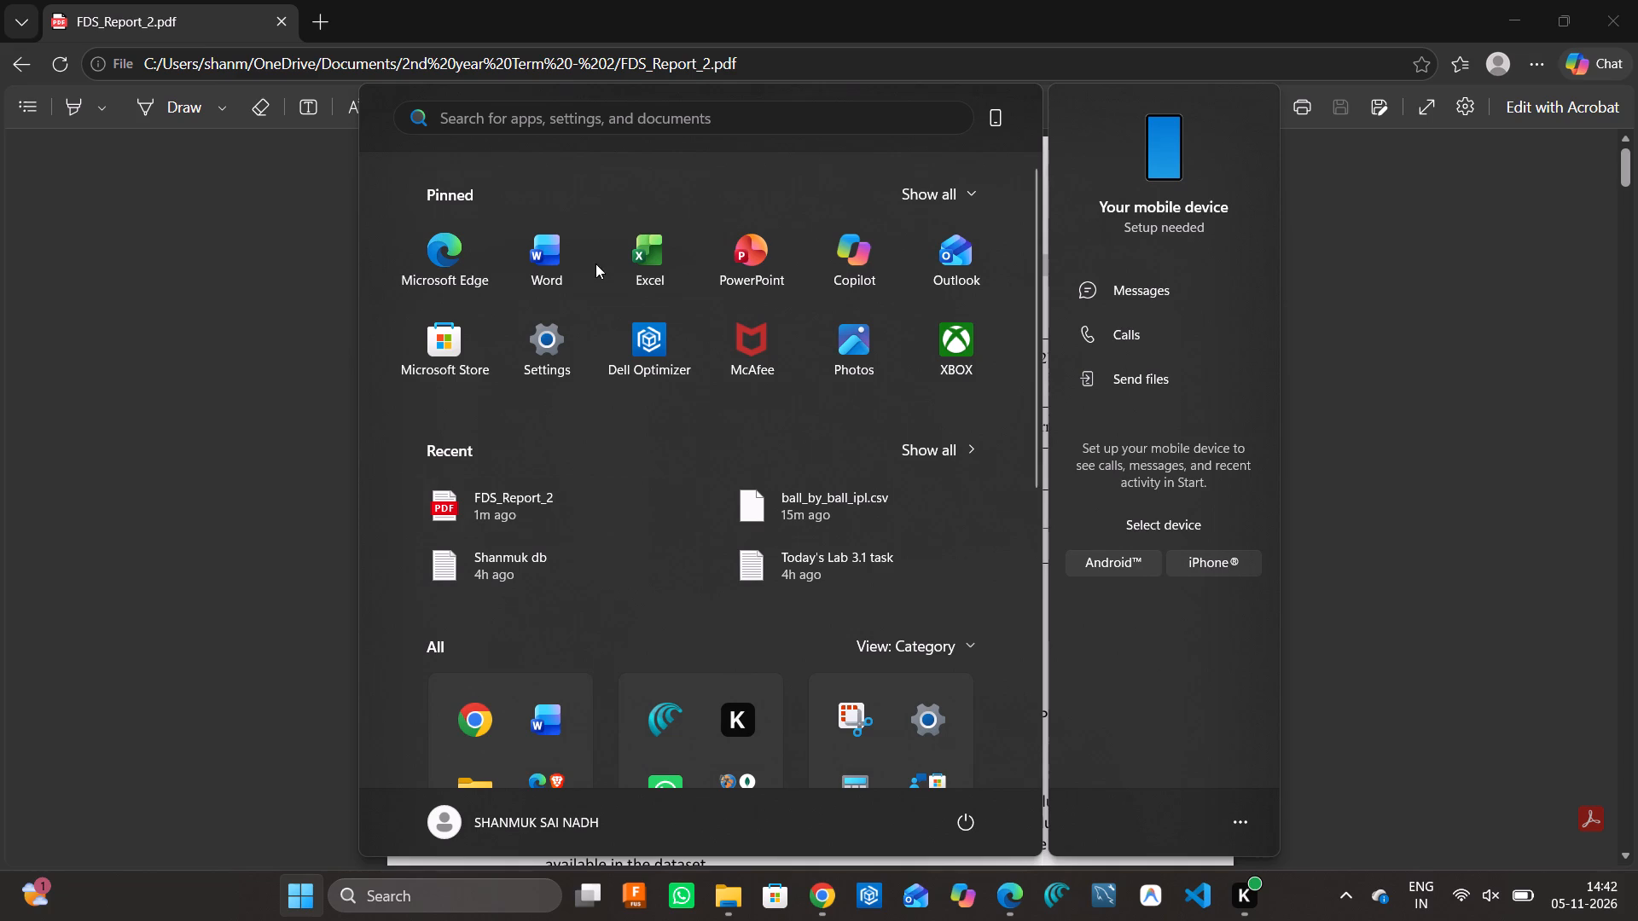
left_click(550, 254)
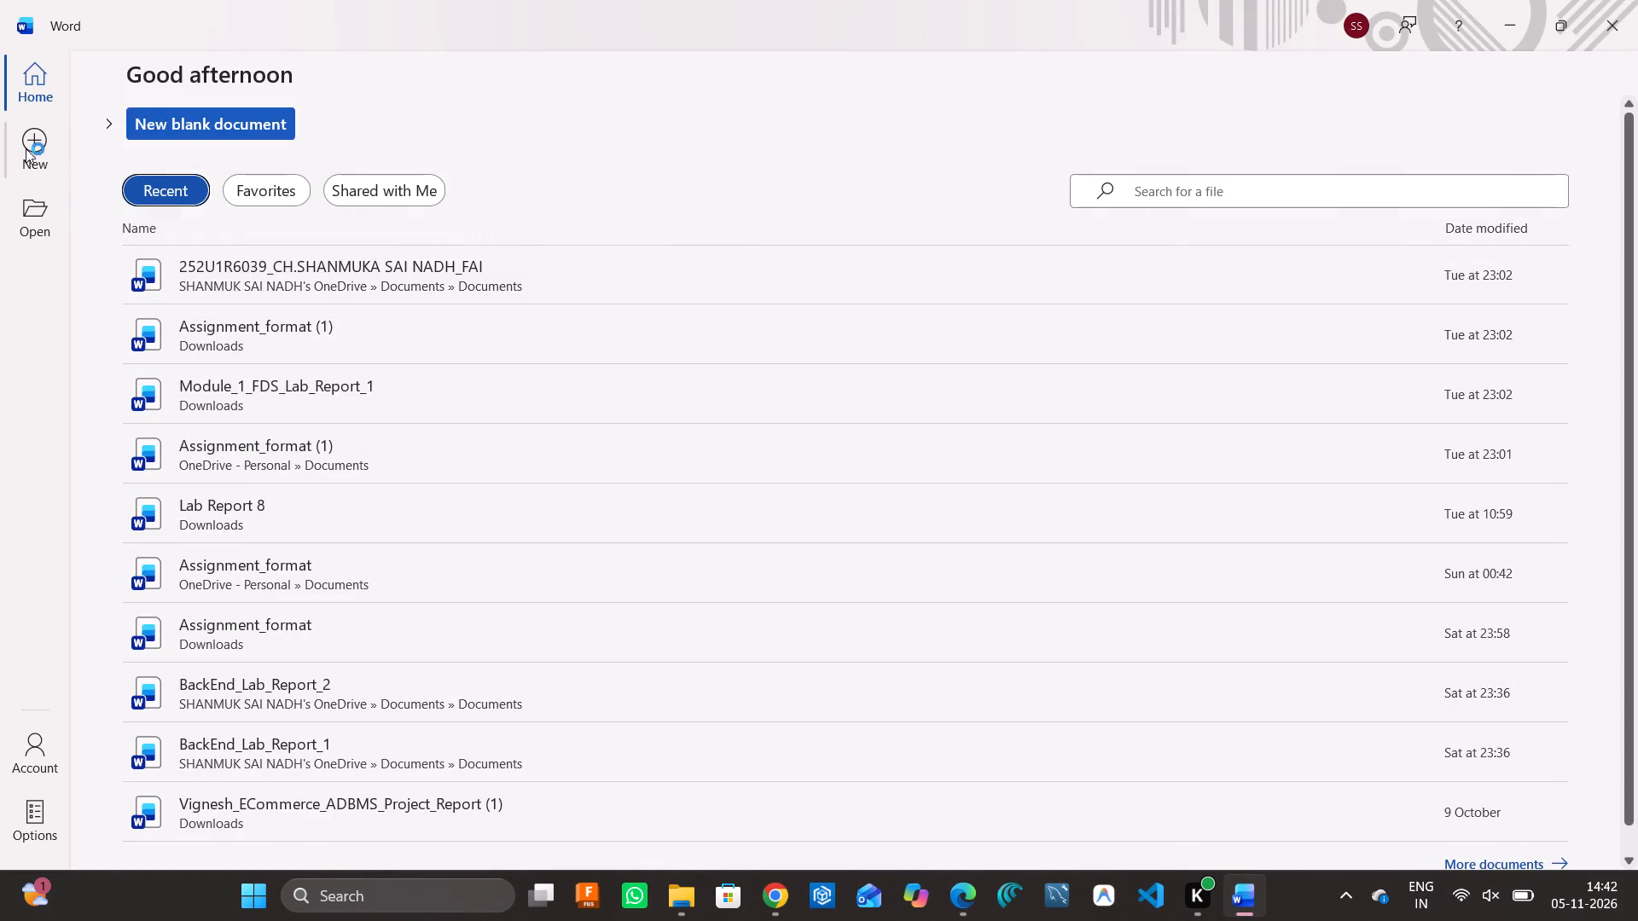
left_click(32, 240)
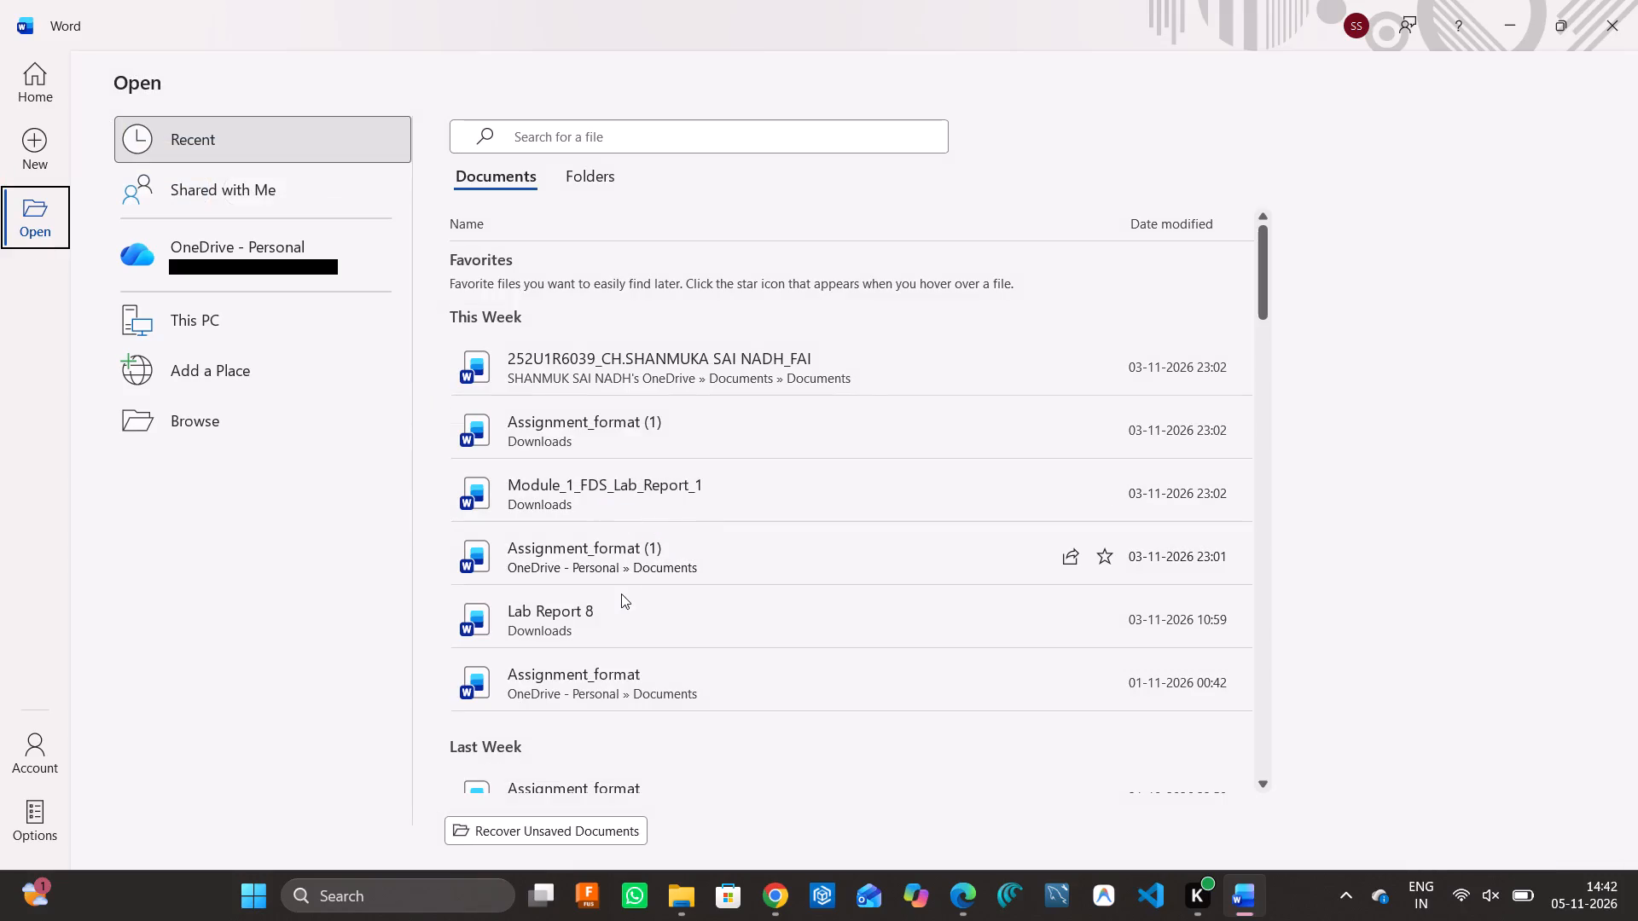
double_click(589, 420)
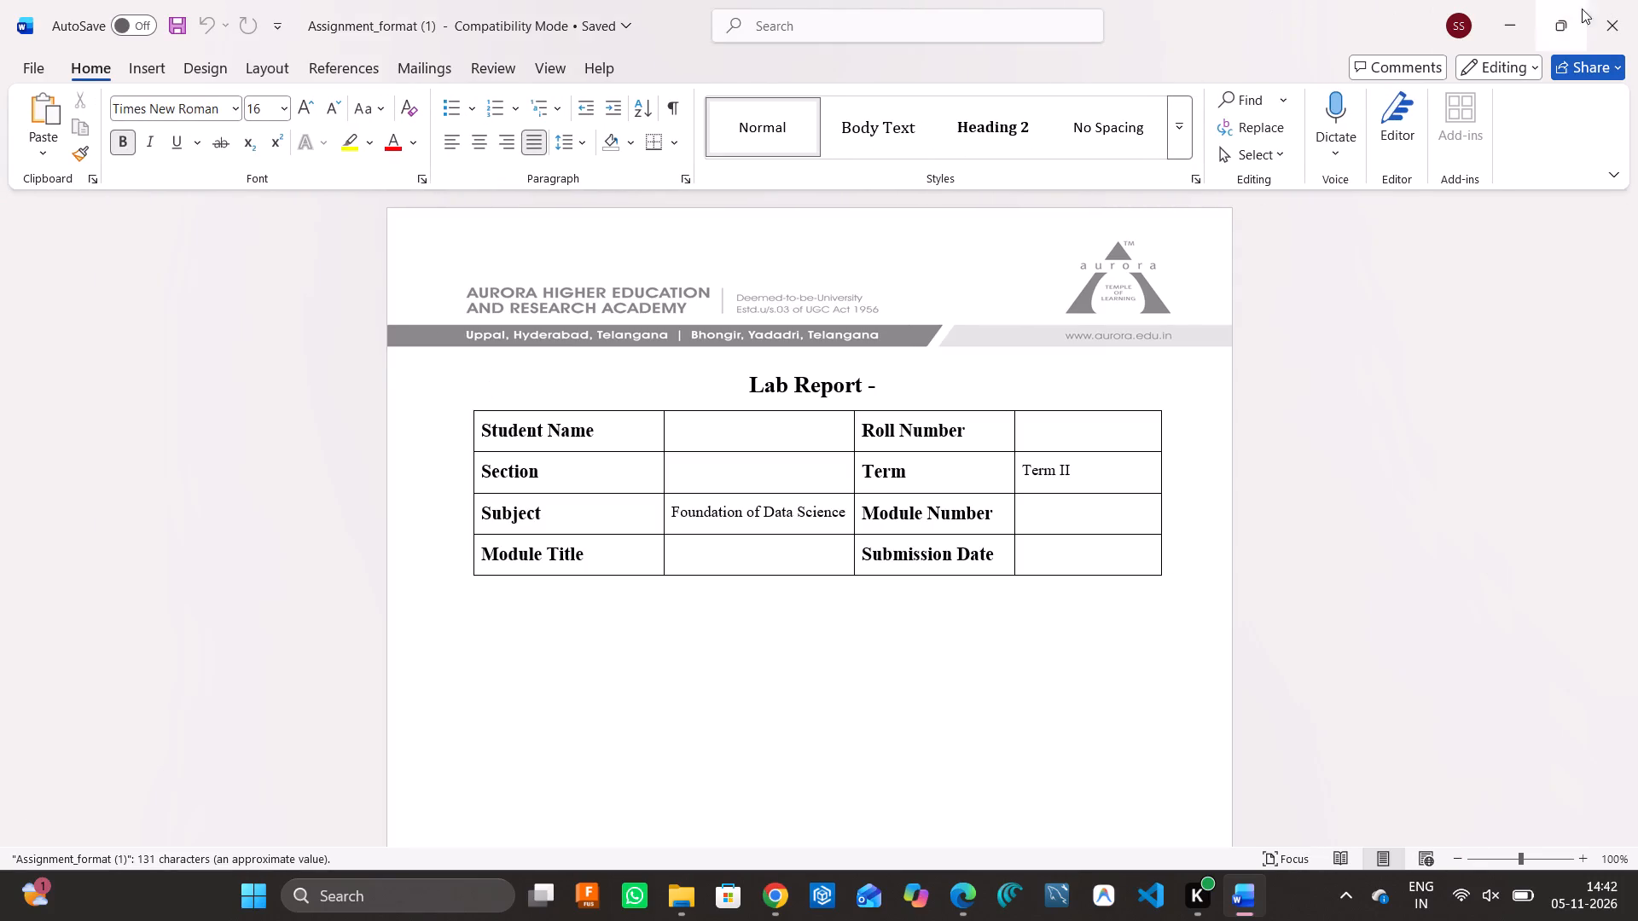
left_click(1614, 29)
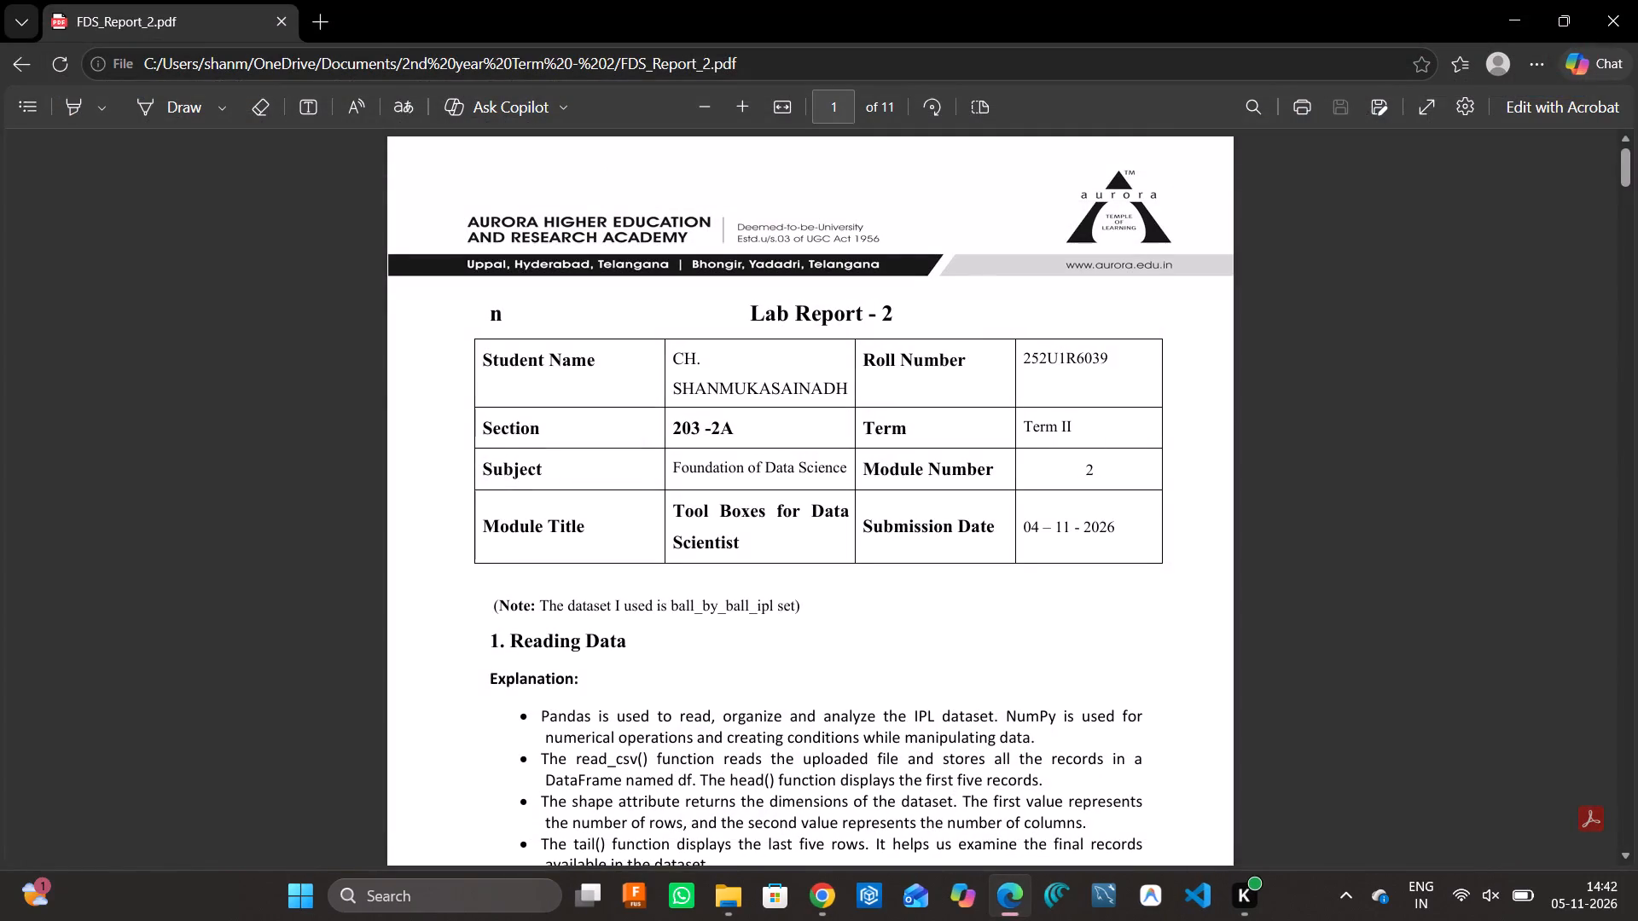
Launch Word again and open the Lab Report 8 document from Downloads to check its contents.
left_click(297, 893)
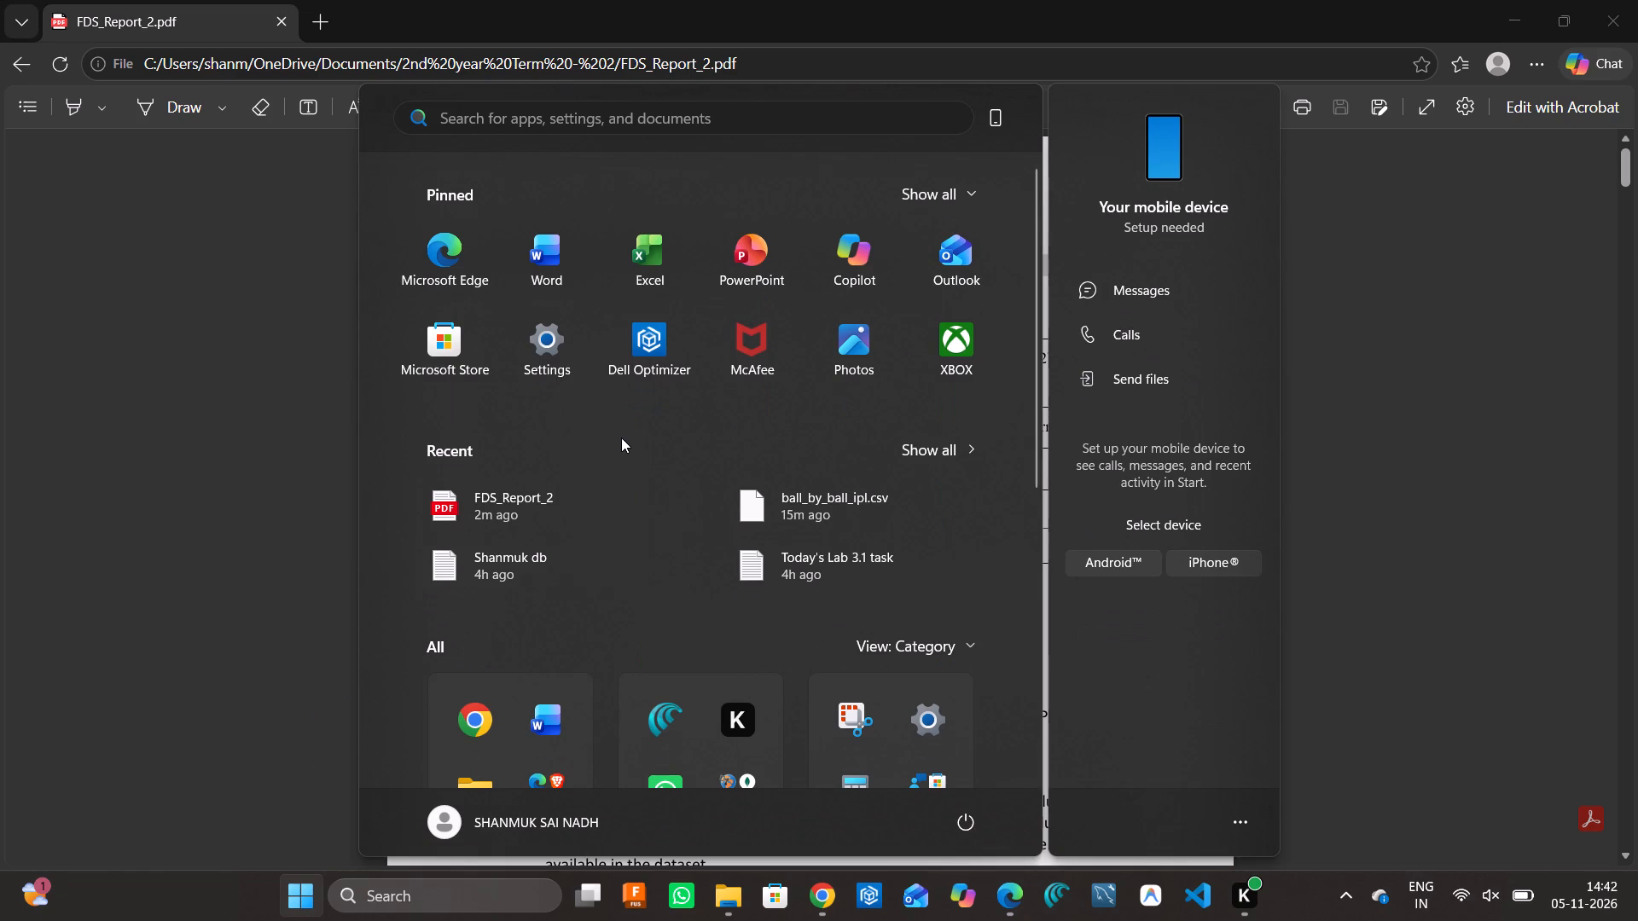
double_click(551, 242)
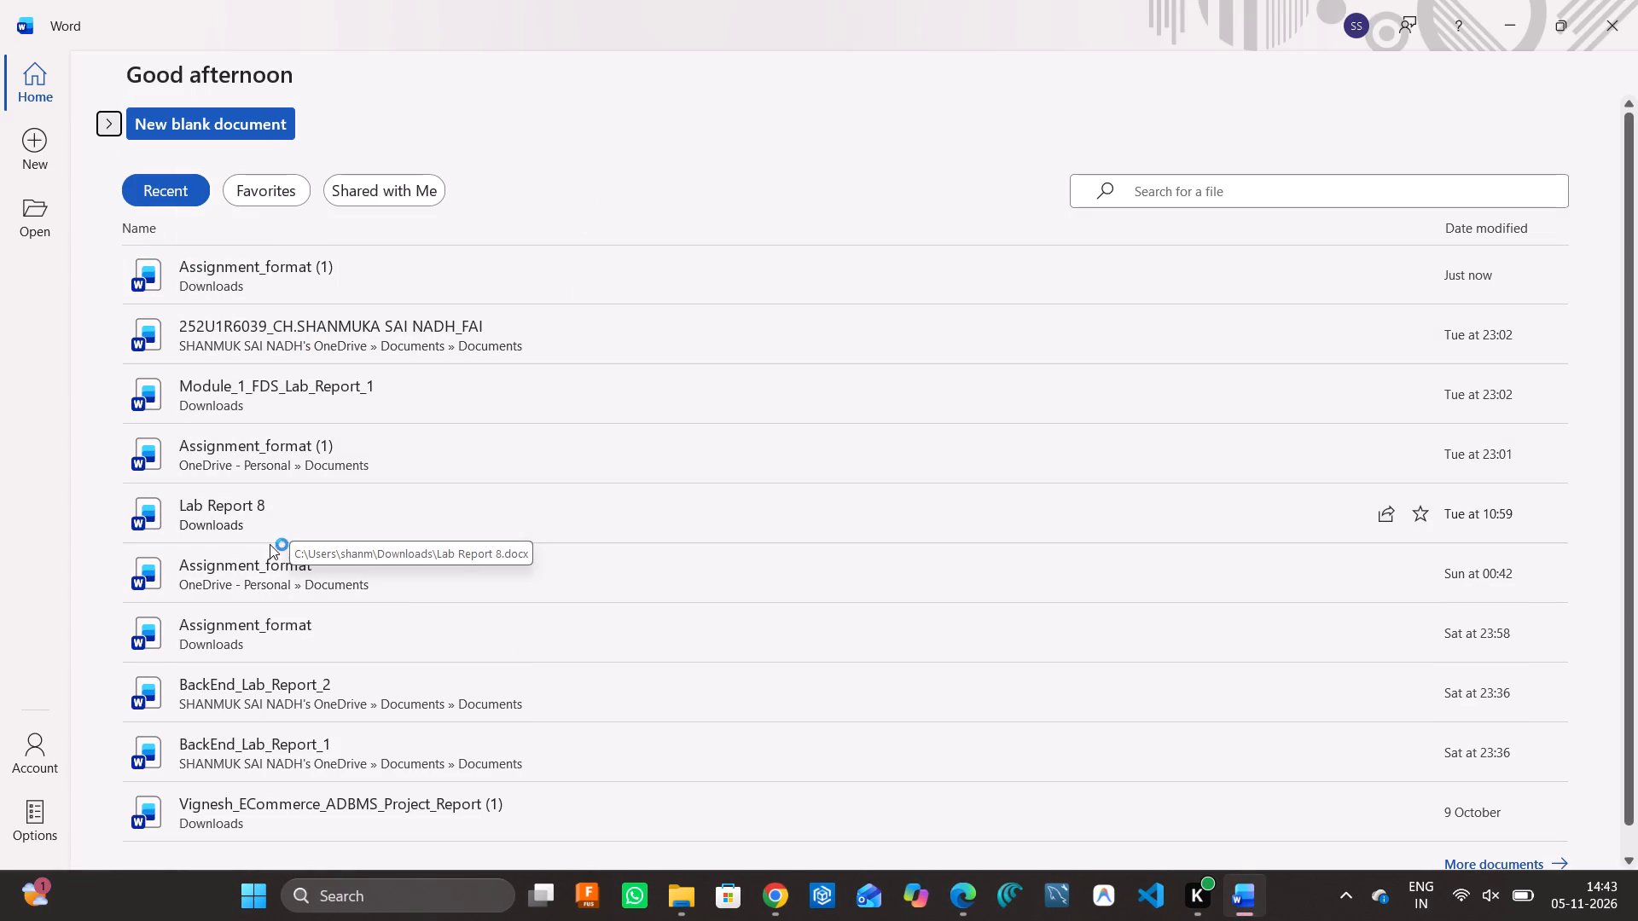
double_click(246, 517)
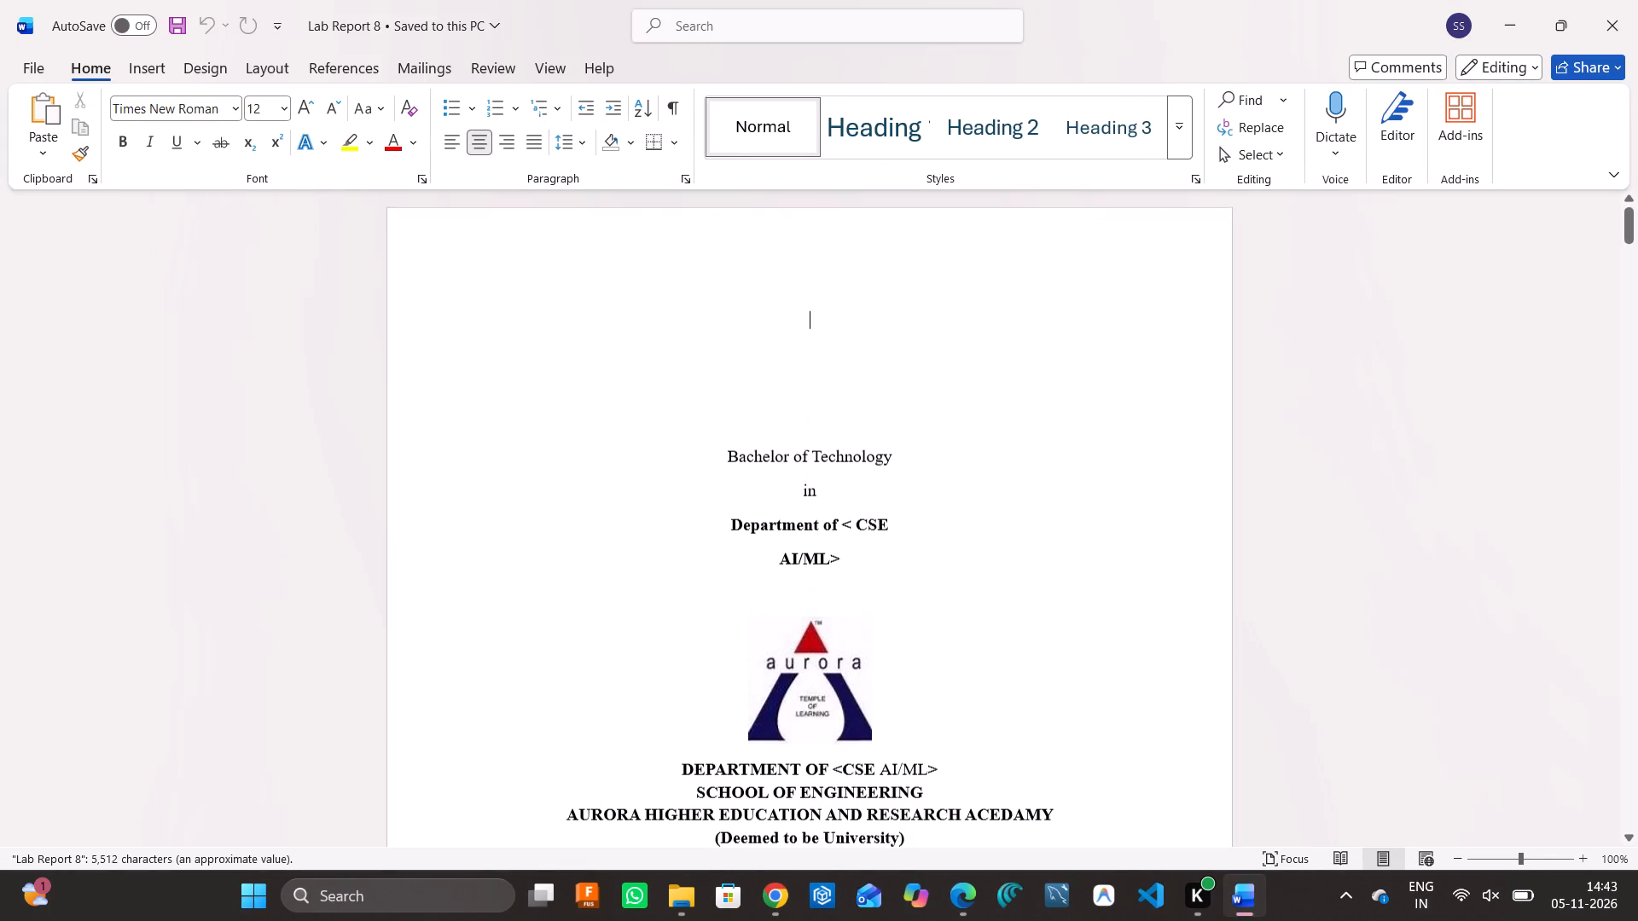
Look through the full list of recent documents, including the older ones, for the Lab Report 2 source file.
left_click(33, 70)
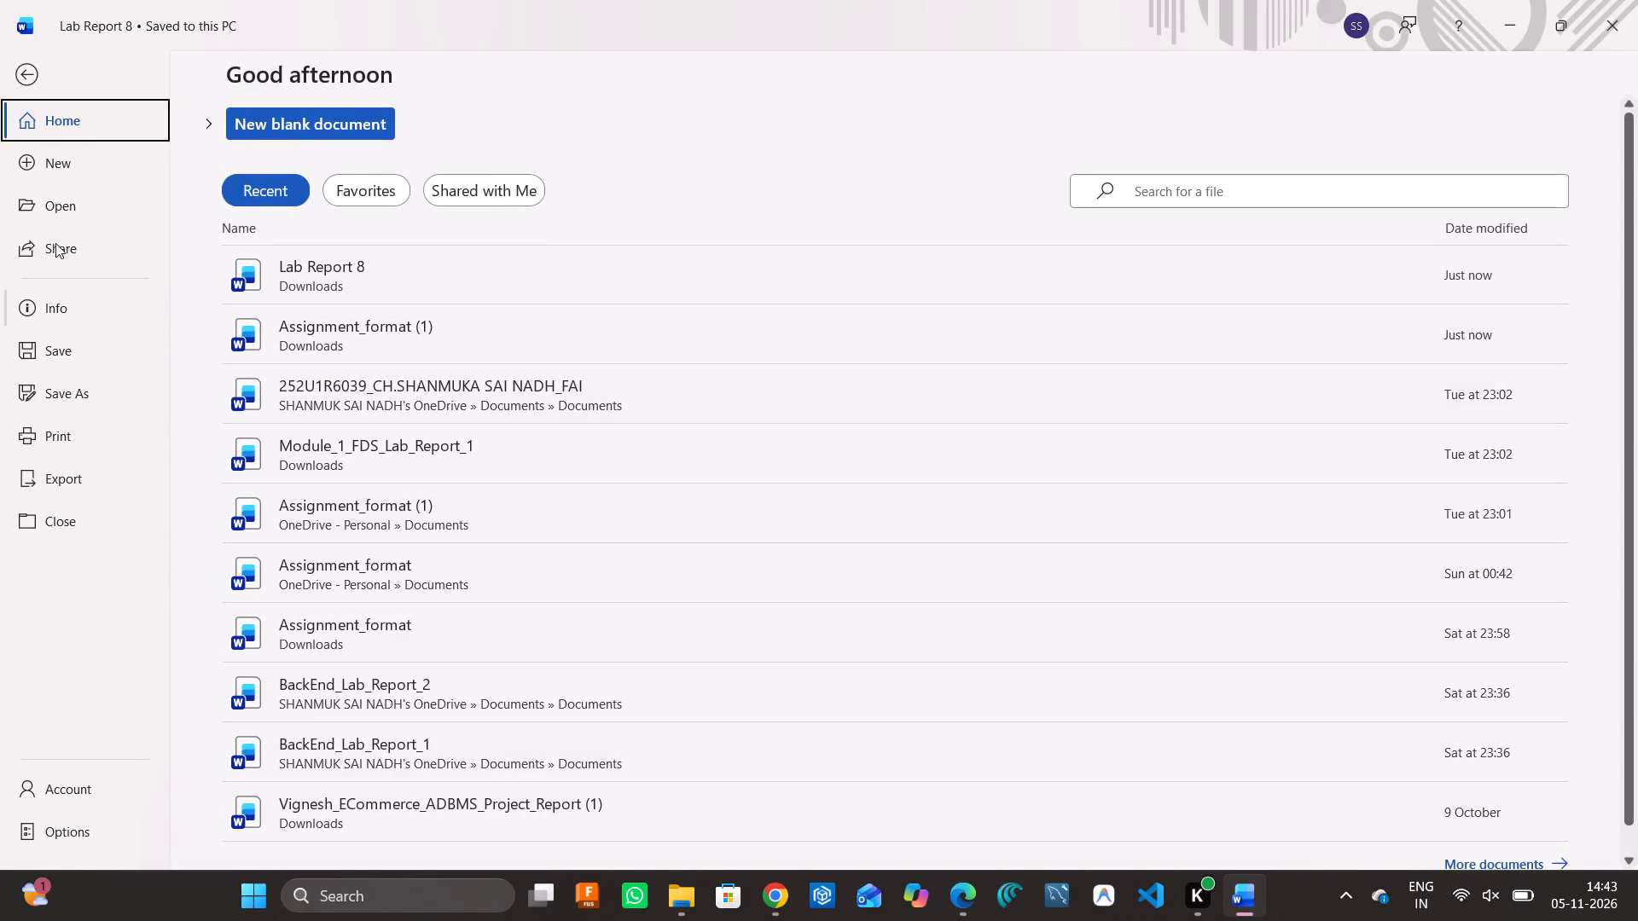
left_click(58, 215)
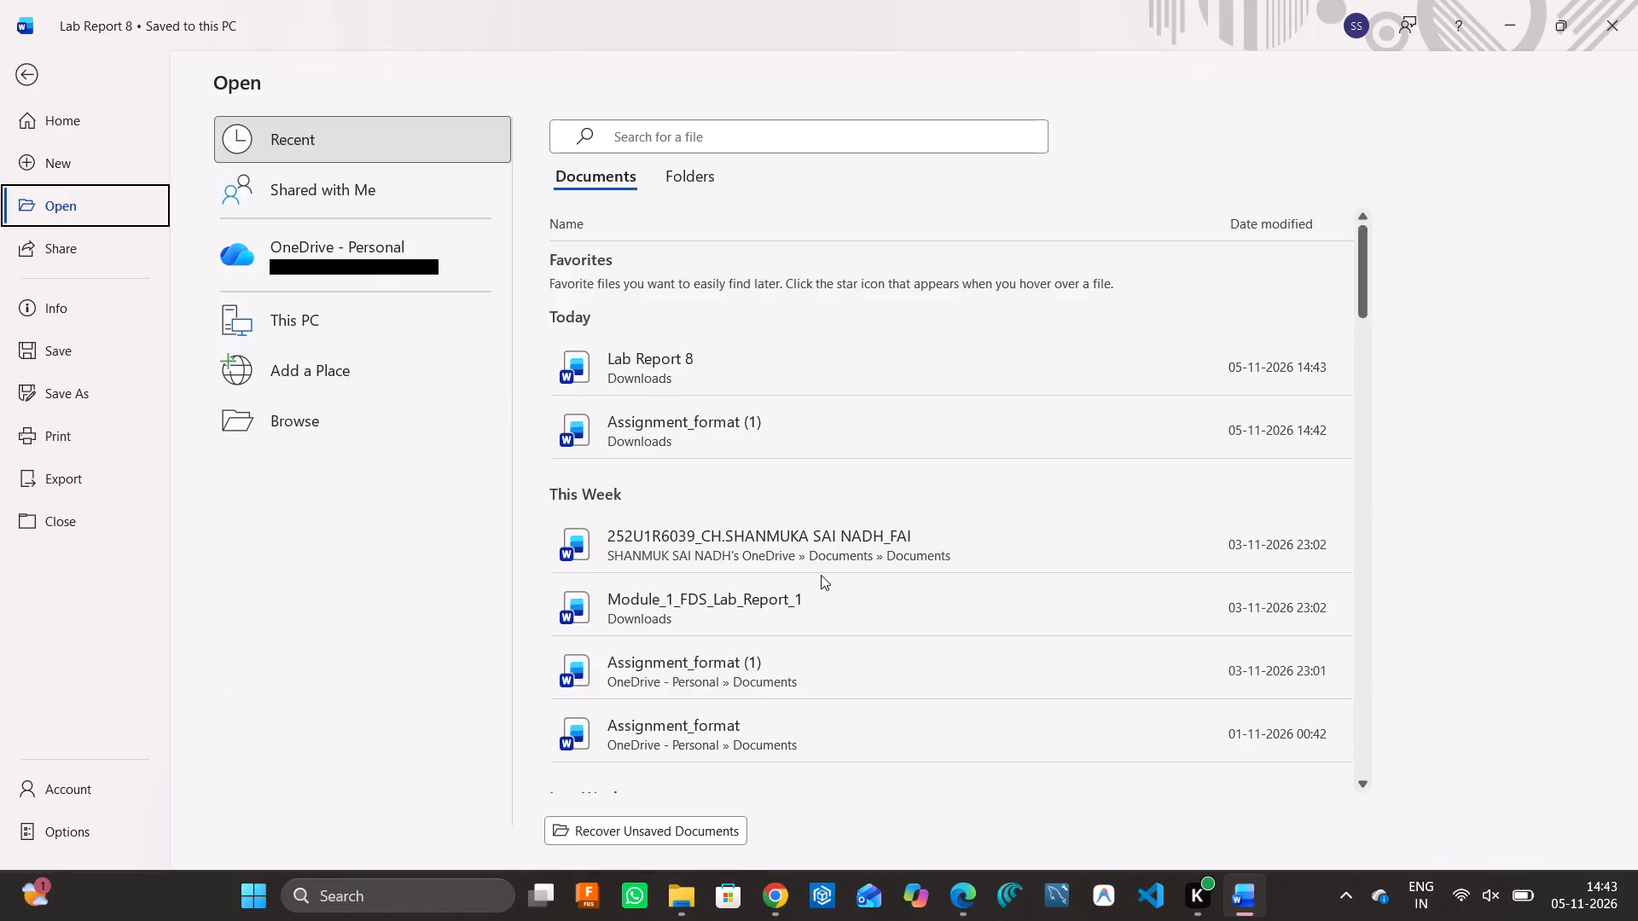
scroll(821, 575, "down", 1)
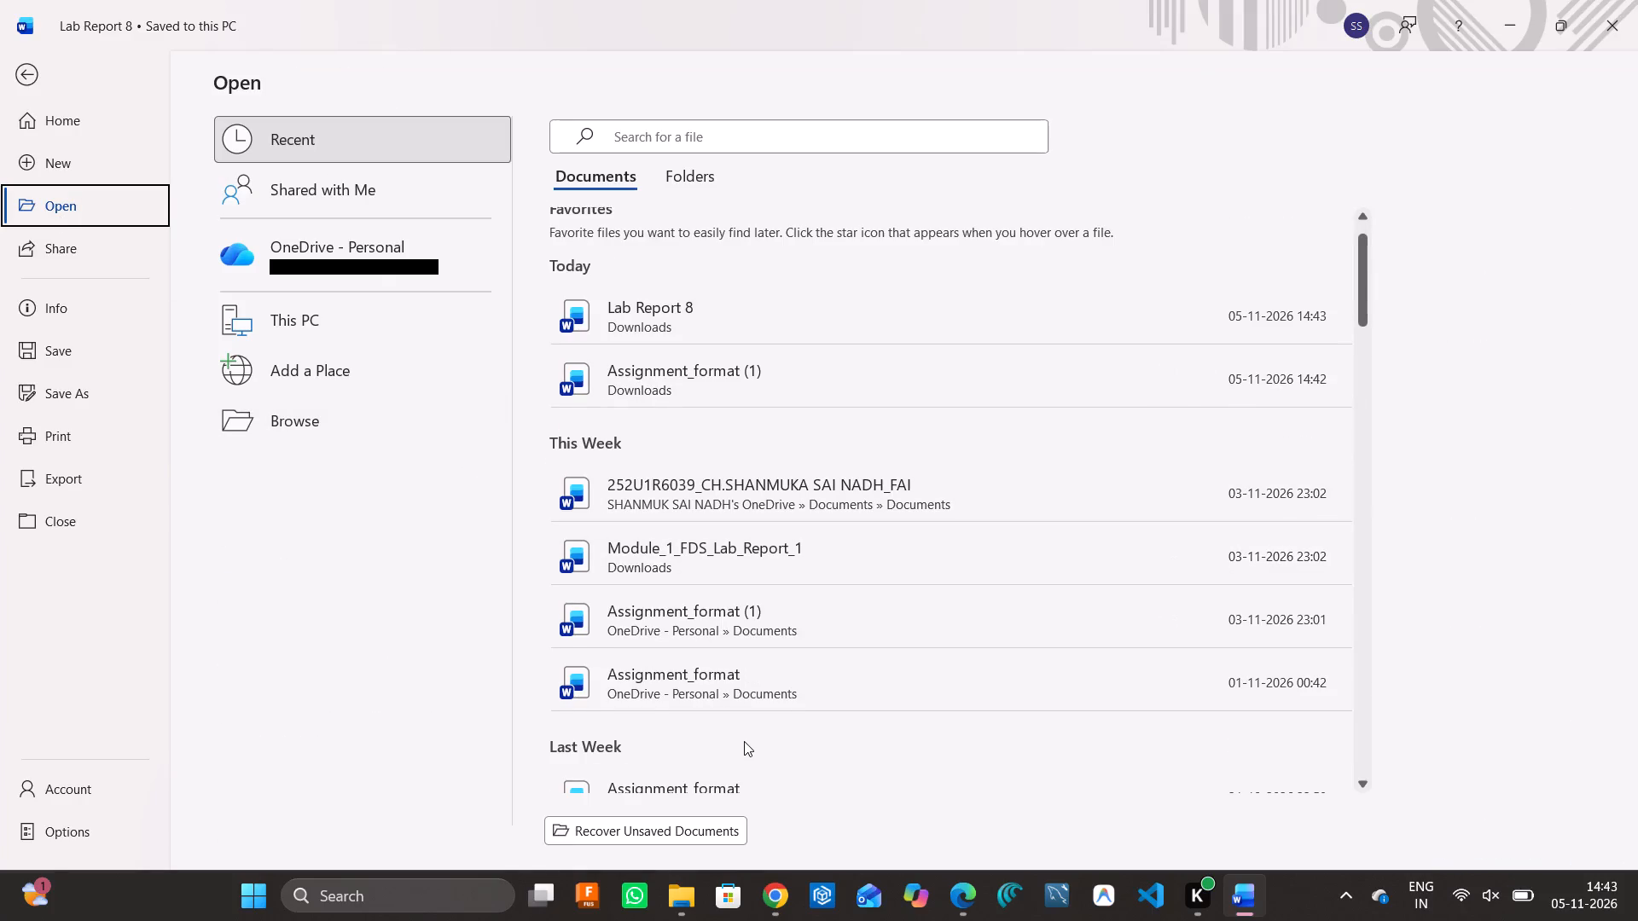
scroll(744, 741, "down", 3)
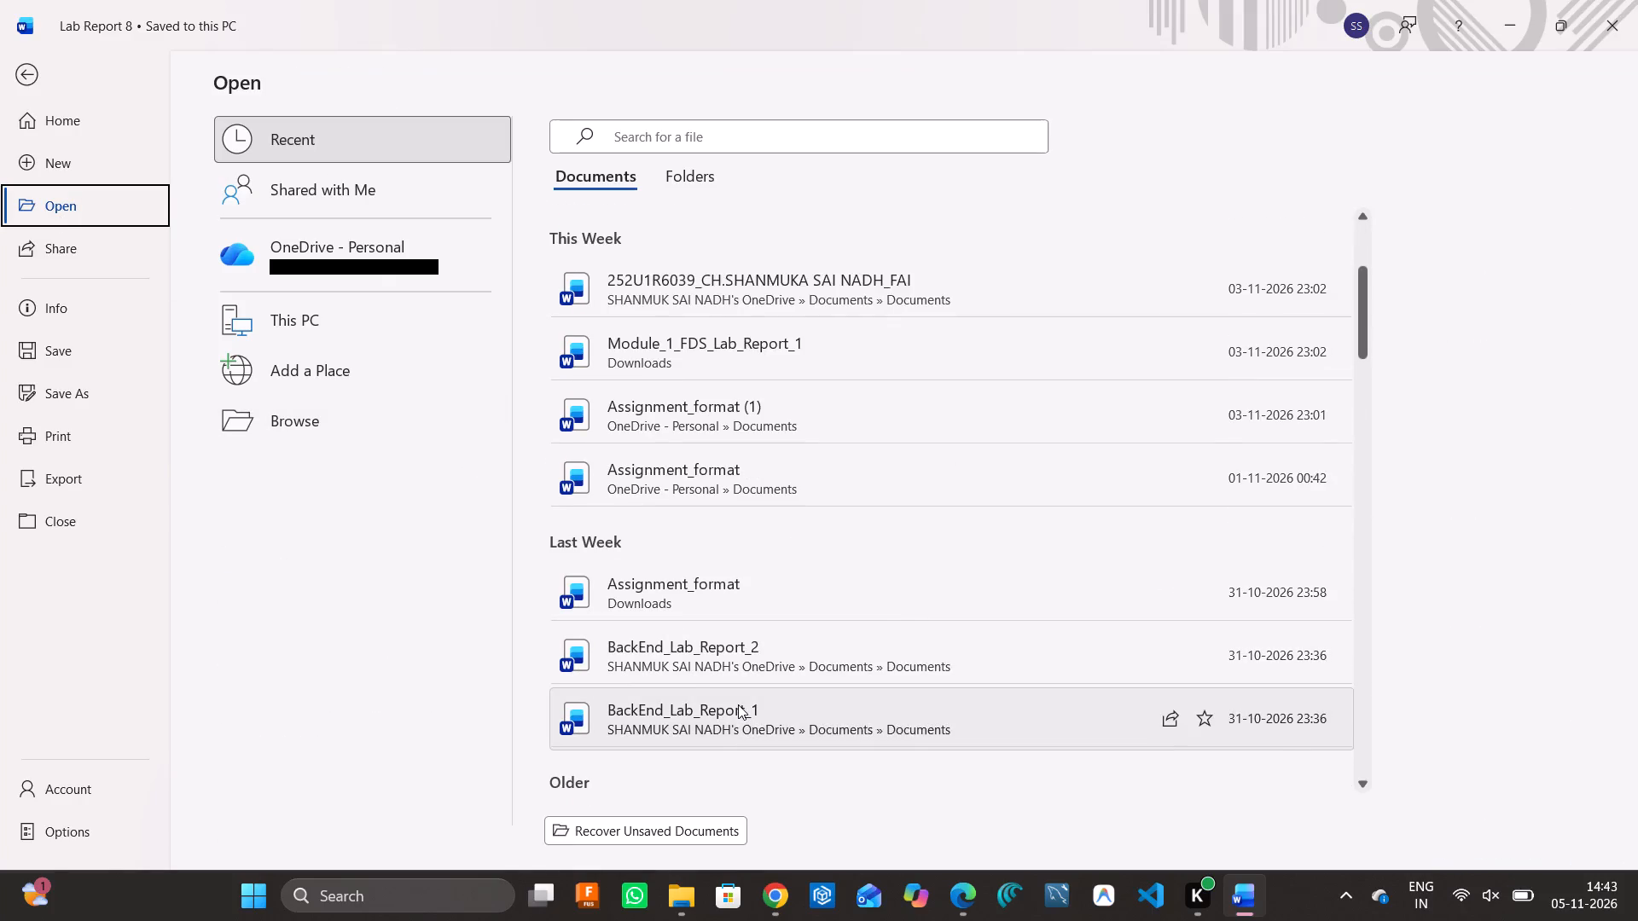
scroll(738, 704, "down", 4)
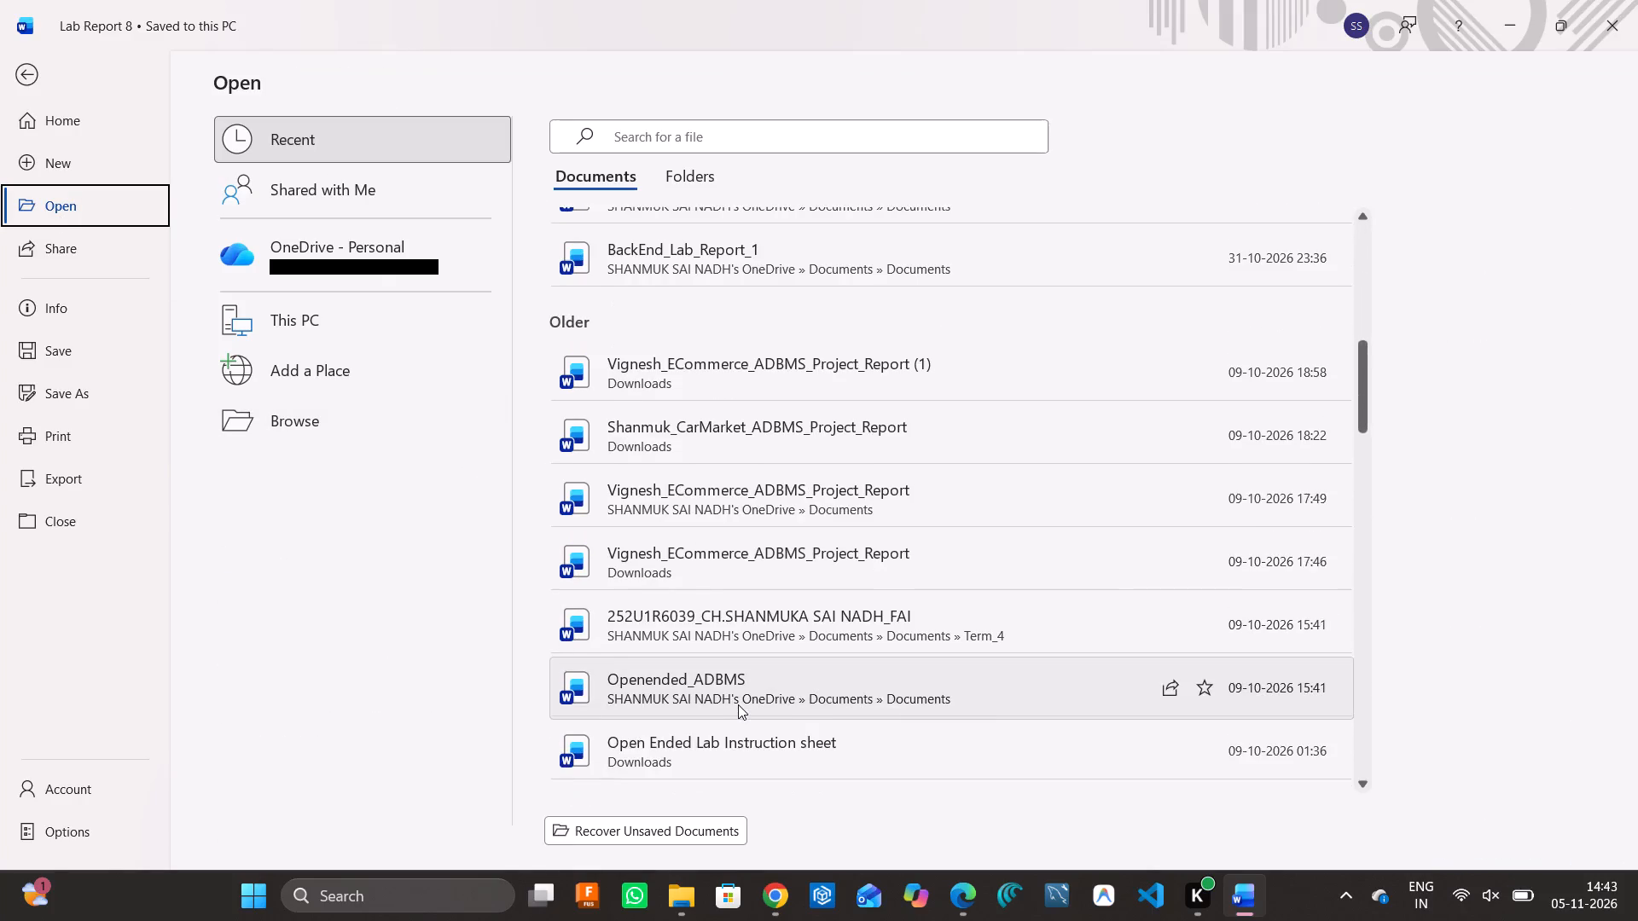
scroll(738, 704, "down", 3)
scroll(738, 704, "up", 2)
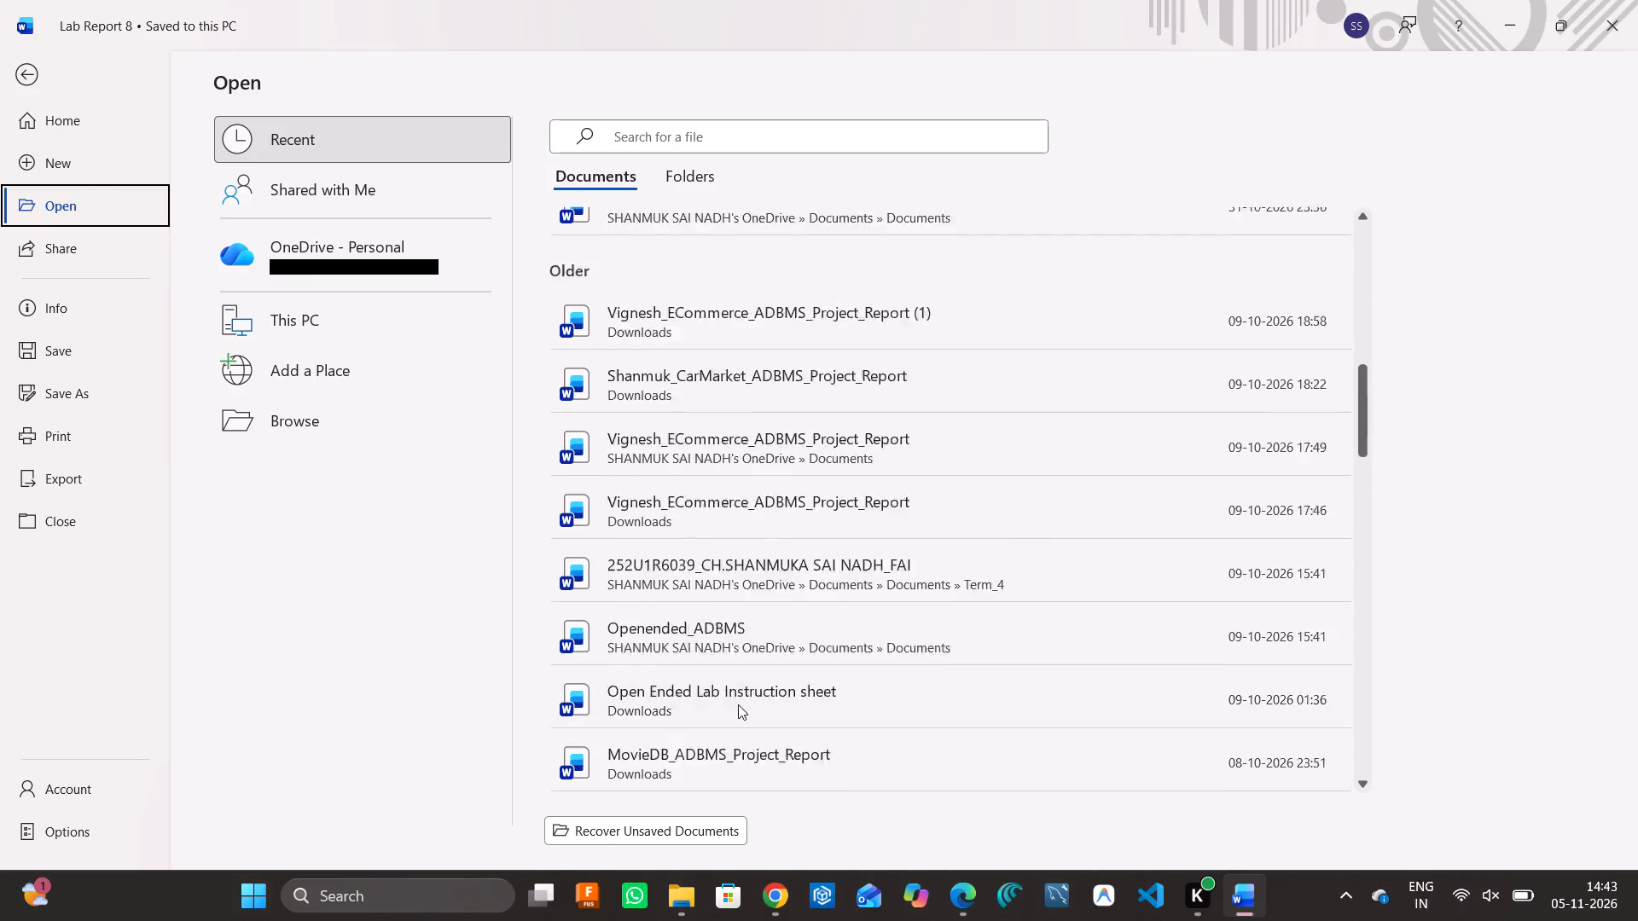
scroll(738, 704, "up", 7)
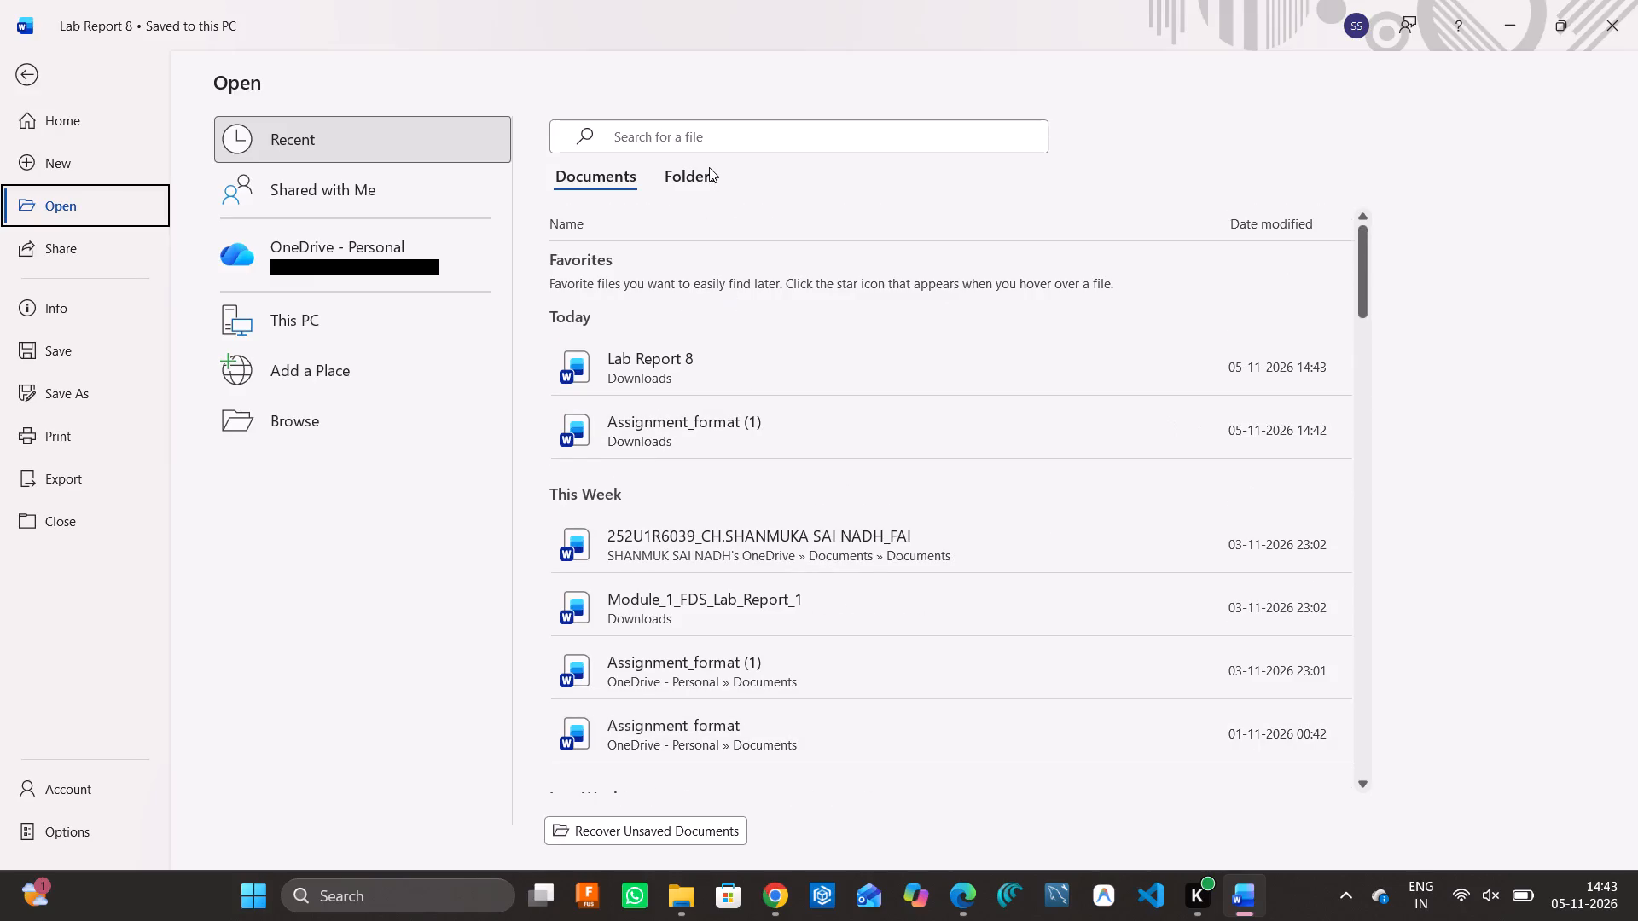
Browse the recently used folders and bring up the contents of the OneDrive - Personal Documents folder.
left_click(709, 167)
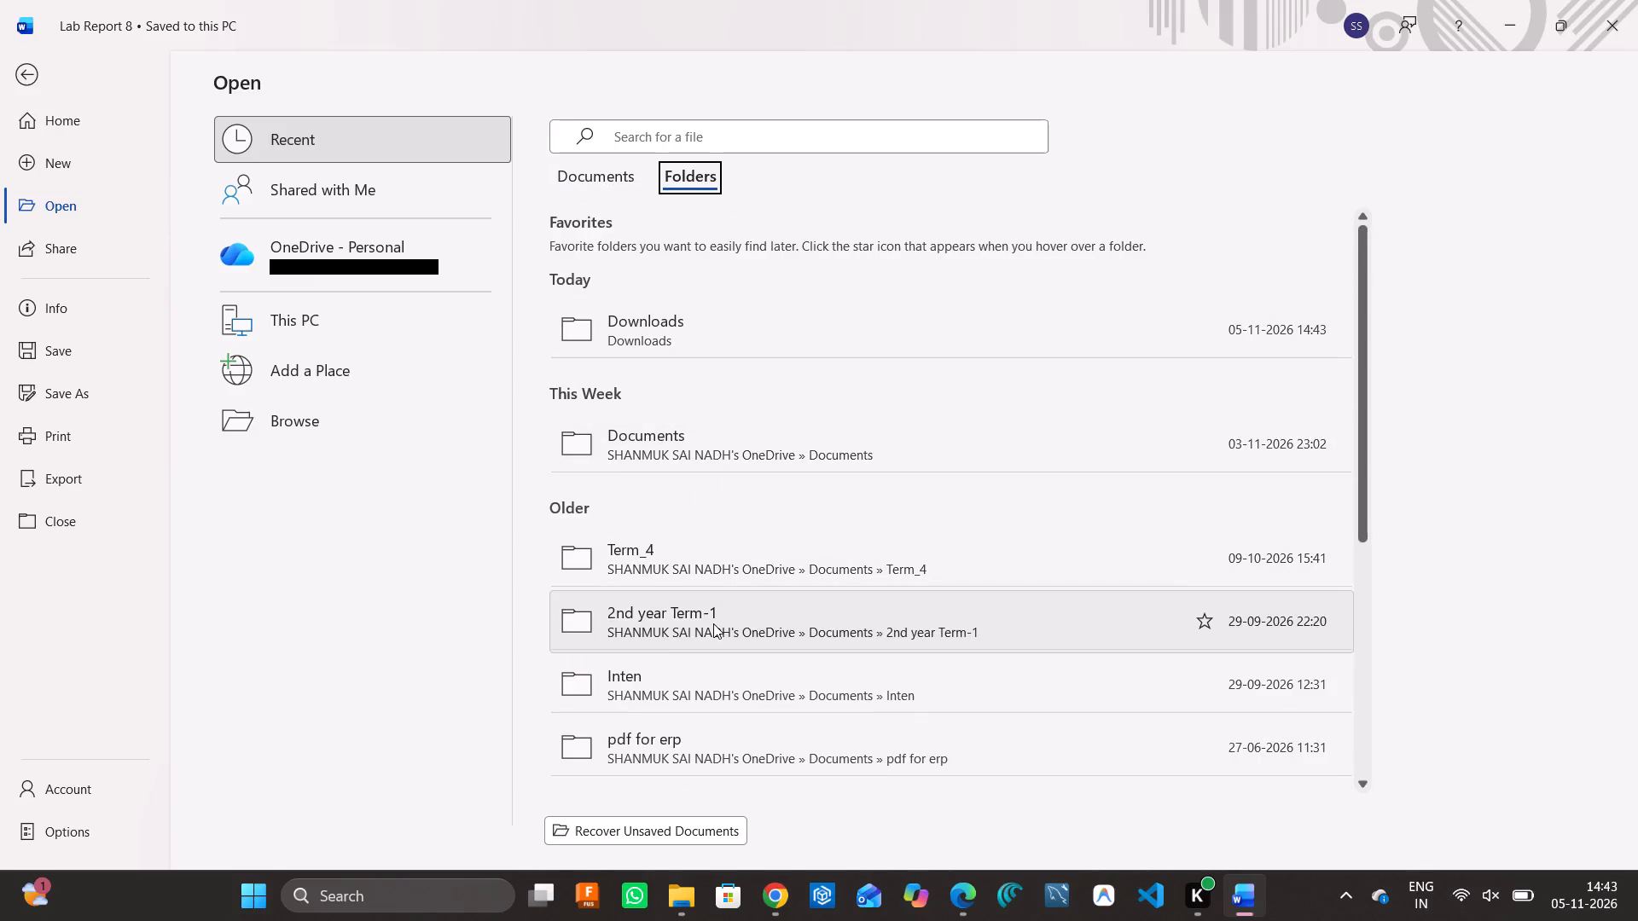
scroll(718, 614, "down", 2)
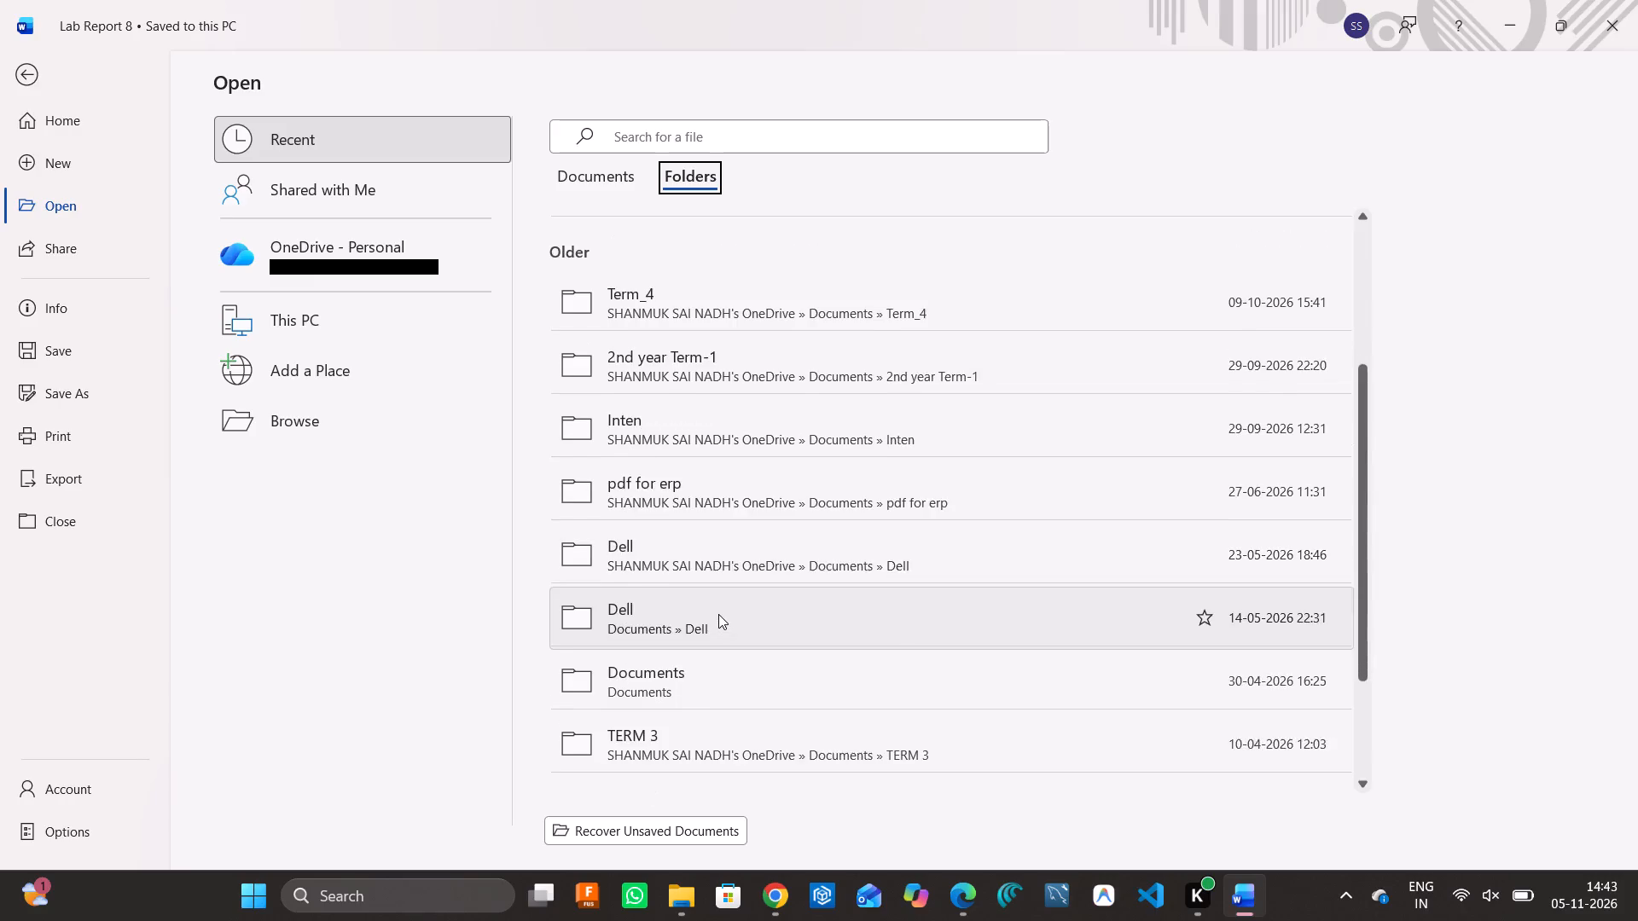
scroll(718, 614, "down", 3)
scroll(718, 614, "up", 2)
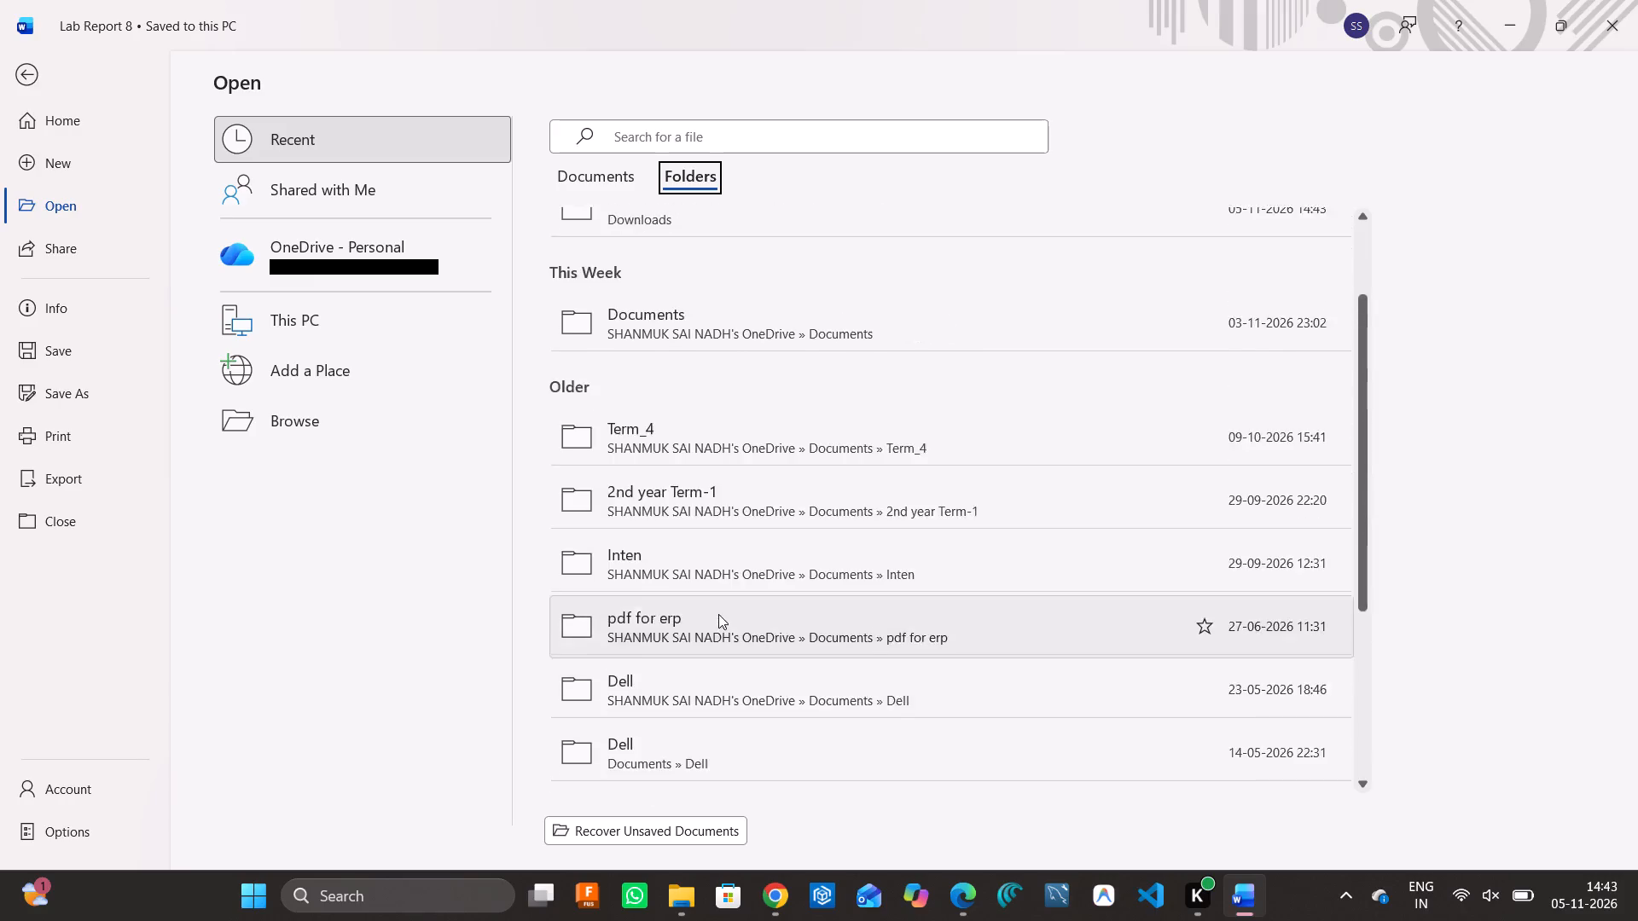
scroll(718, 614, "up", 2)
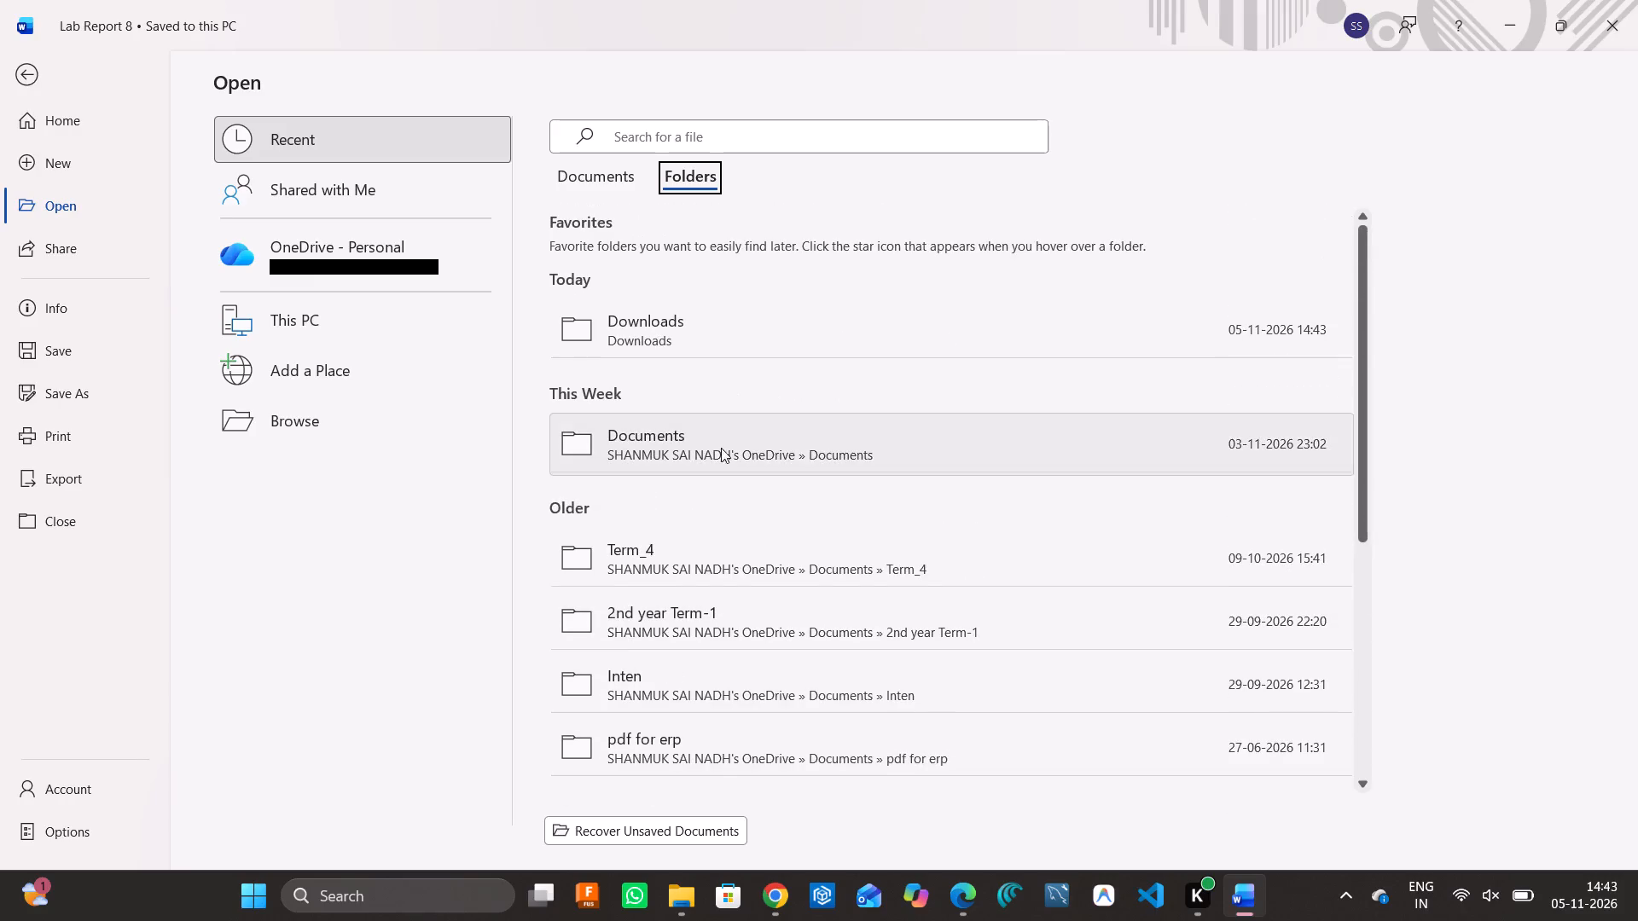
left_click(724, 430)
double_click(772, 434)
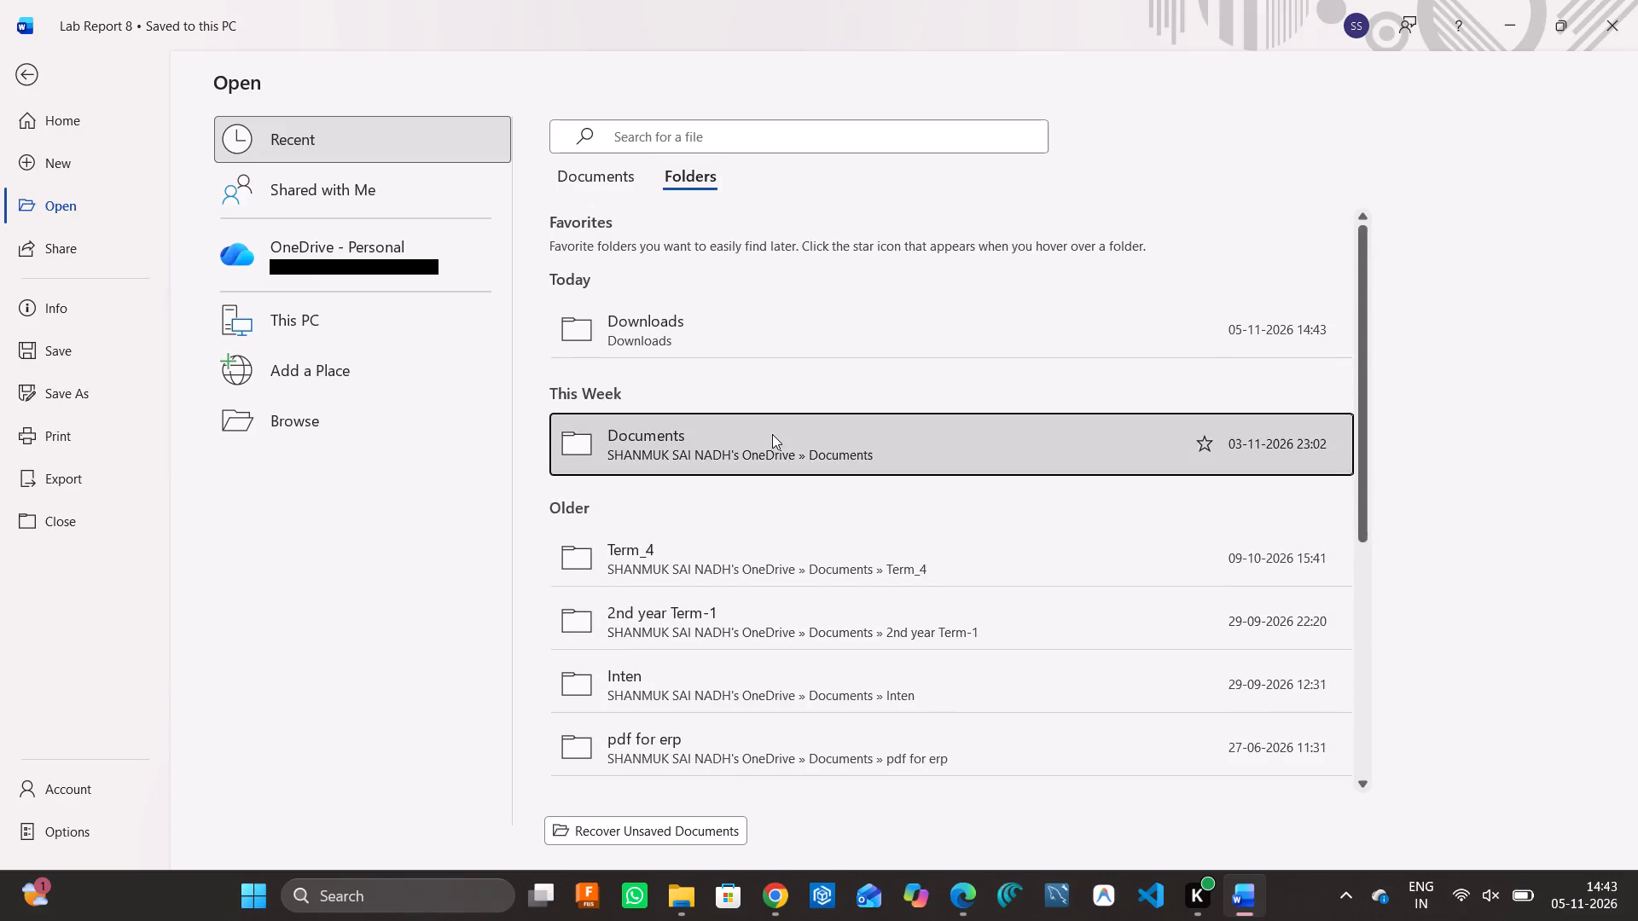
left_click(627, 436)
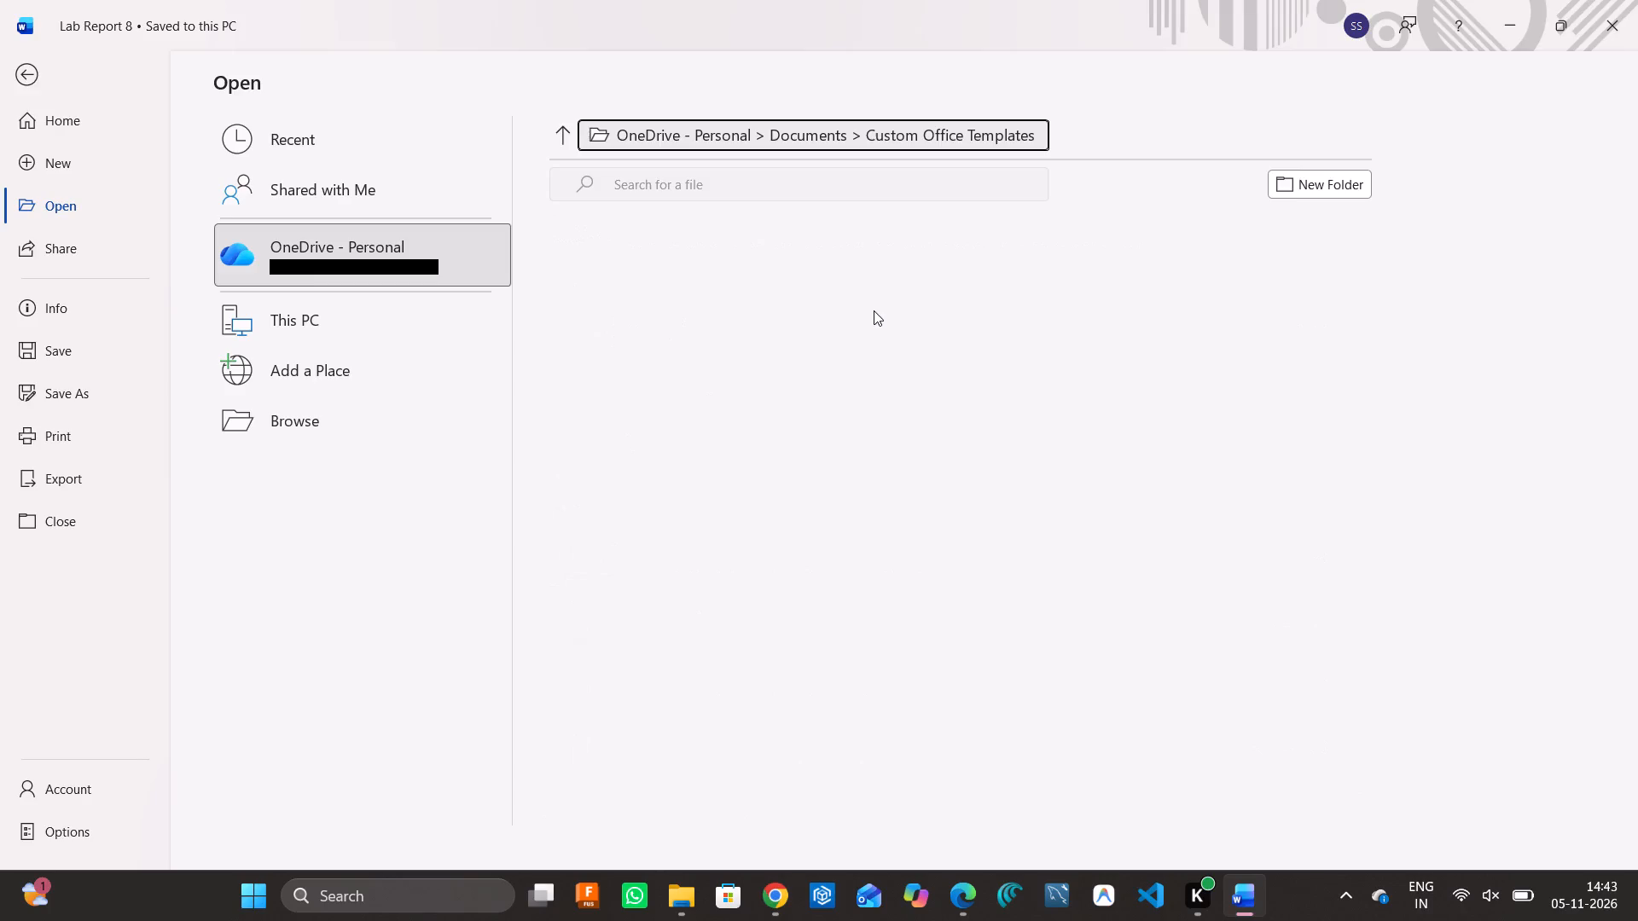
left_click(562, 133)
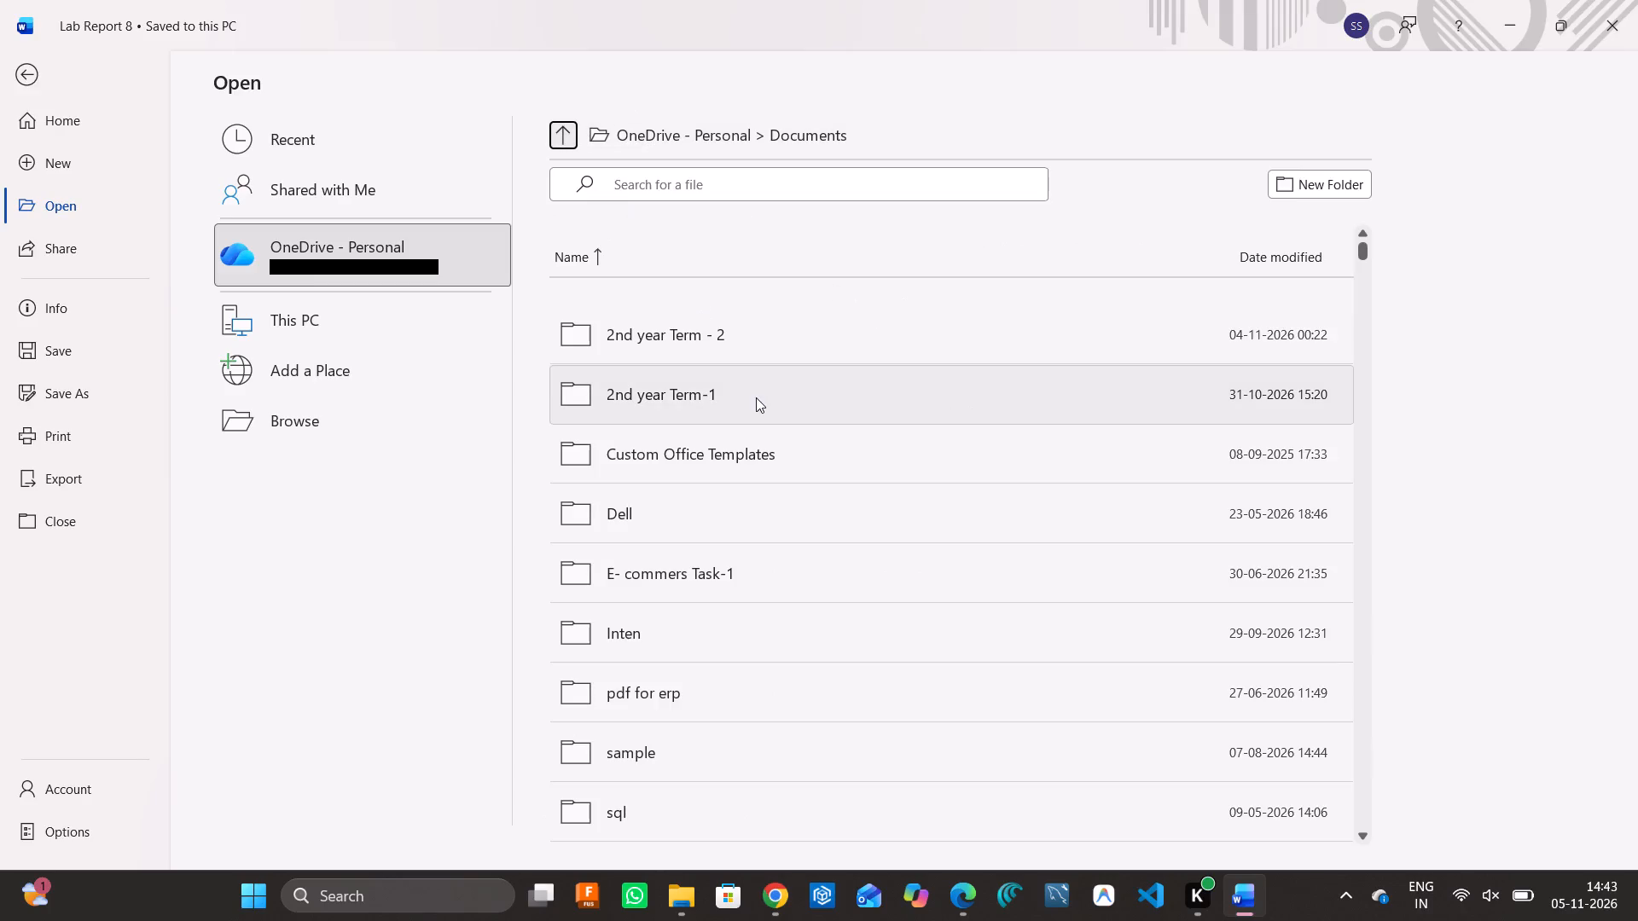
Open the FDS_Report_2 PDF from the 2nd year Term - 2 folder, converting it to an editable Word document.
double_click(742, 344)
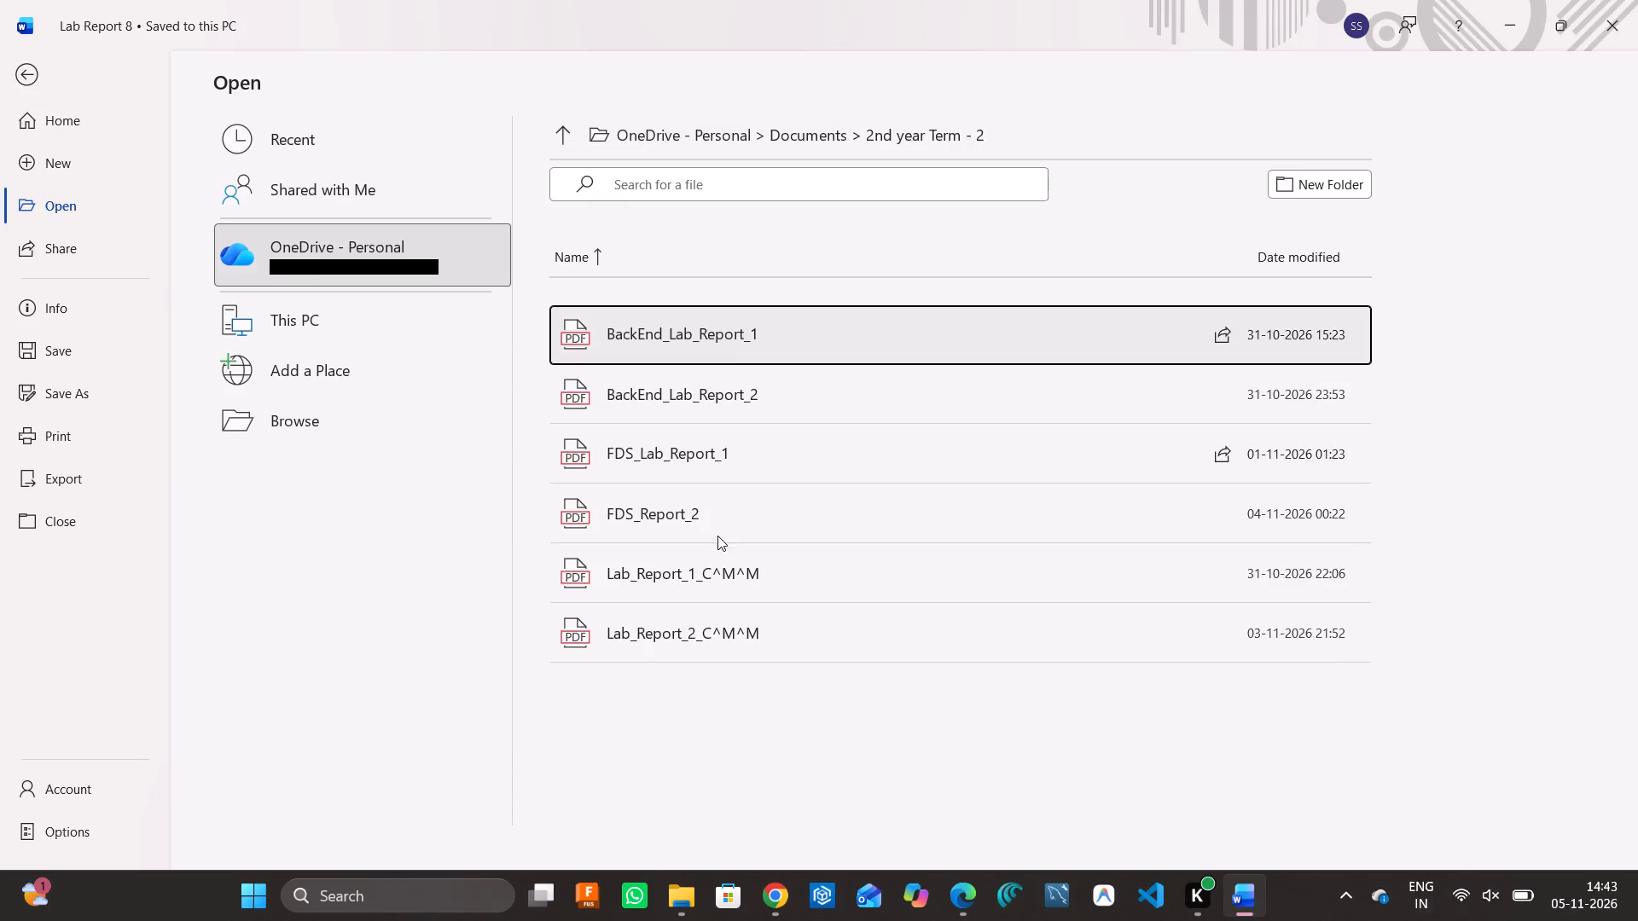
left_click(711, 517)
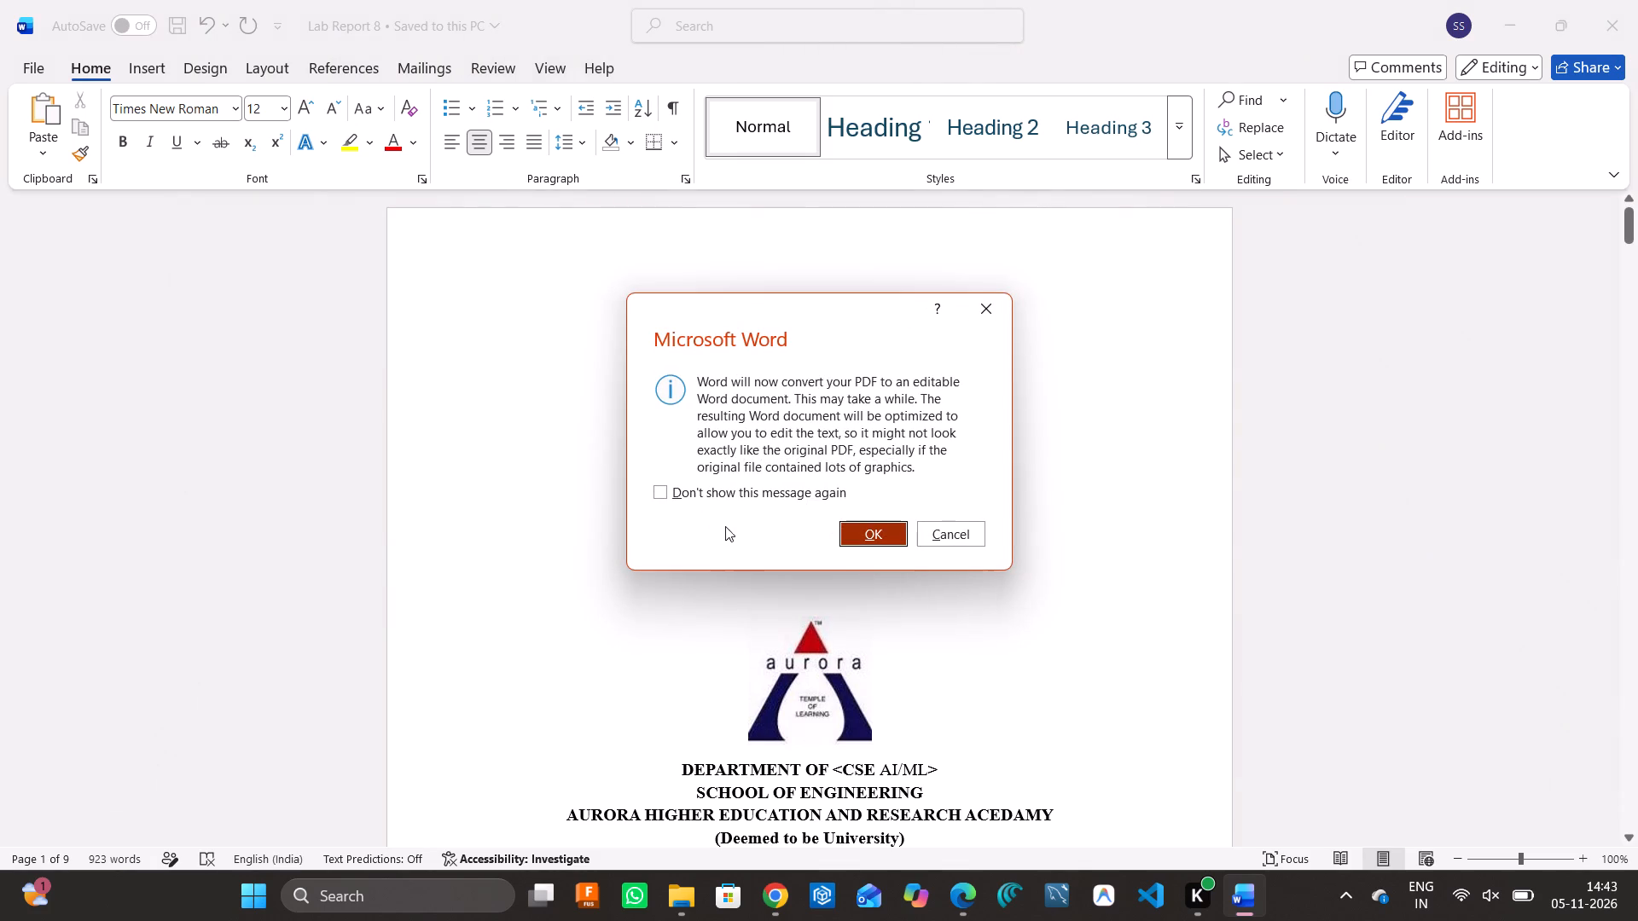
left_click(863, 529)
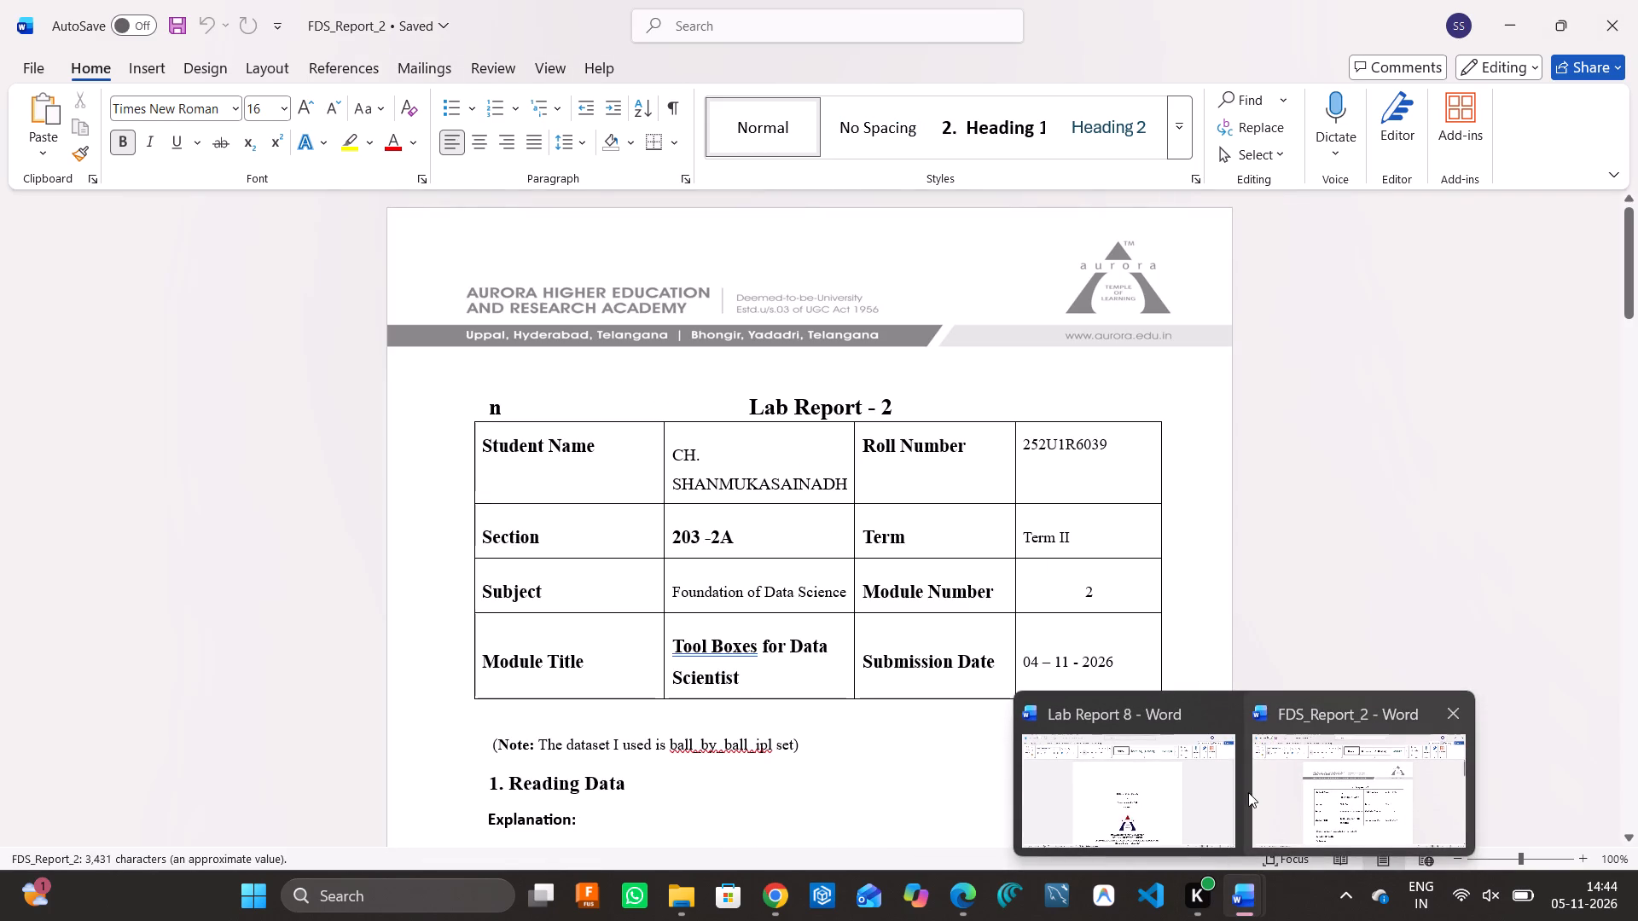
Close the Lab Report 8 document and return to the FDS_Report_2 document.
left_click(1223, 710)
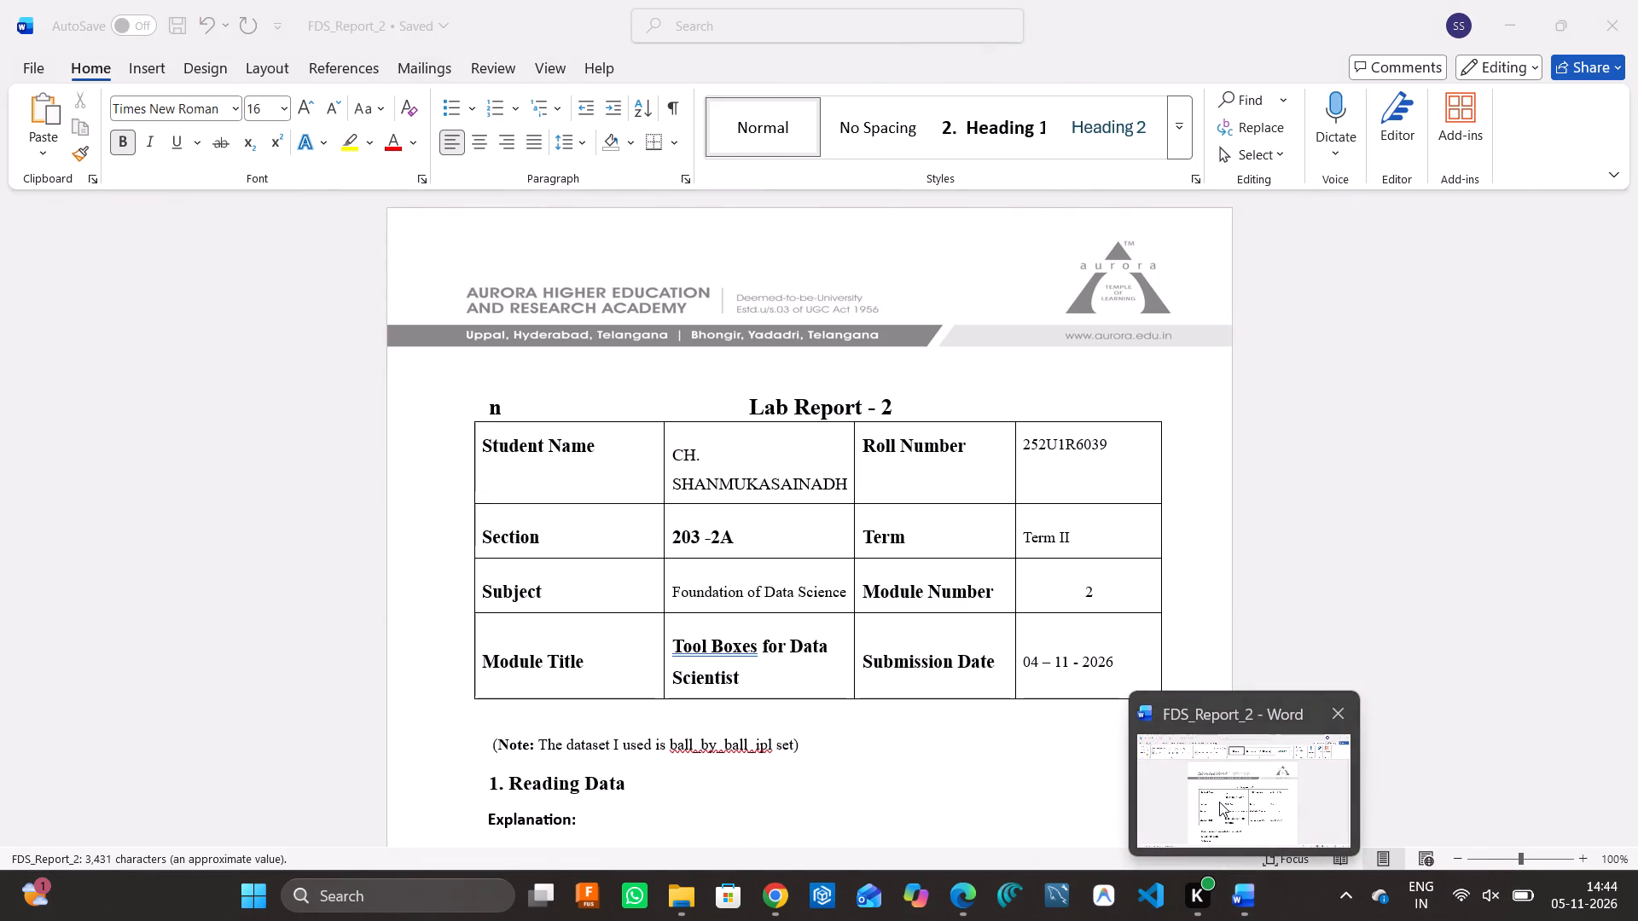
left_click(1219, 802)
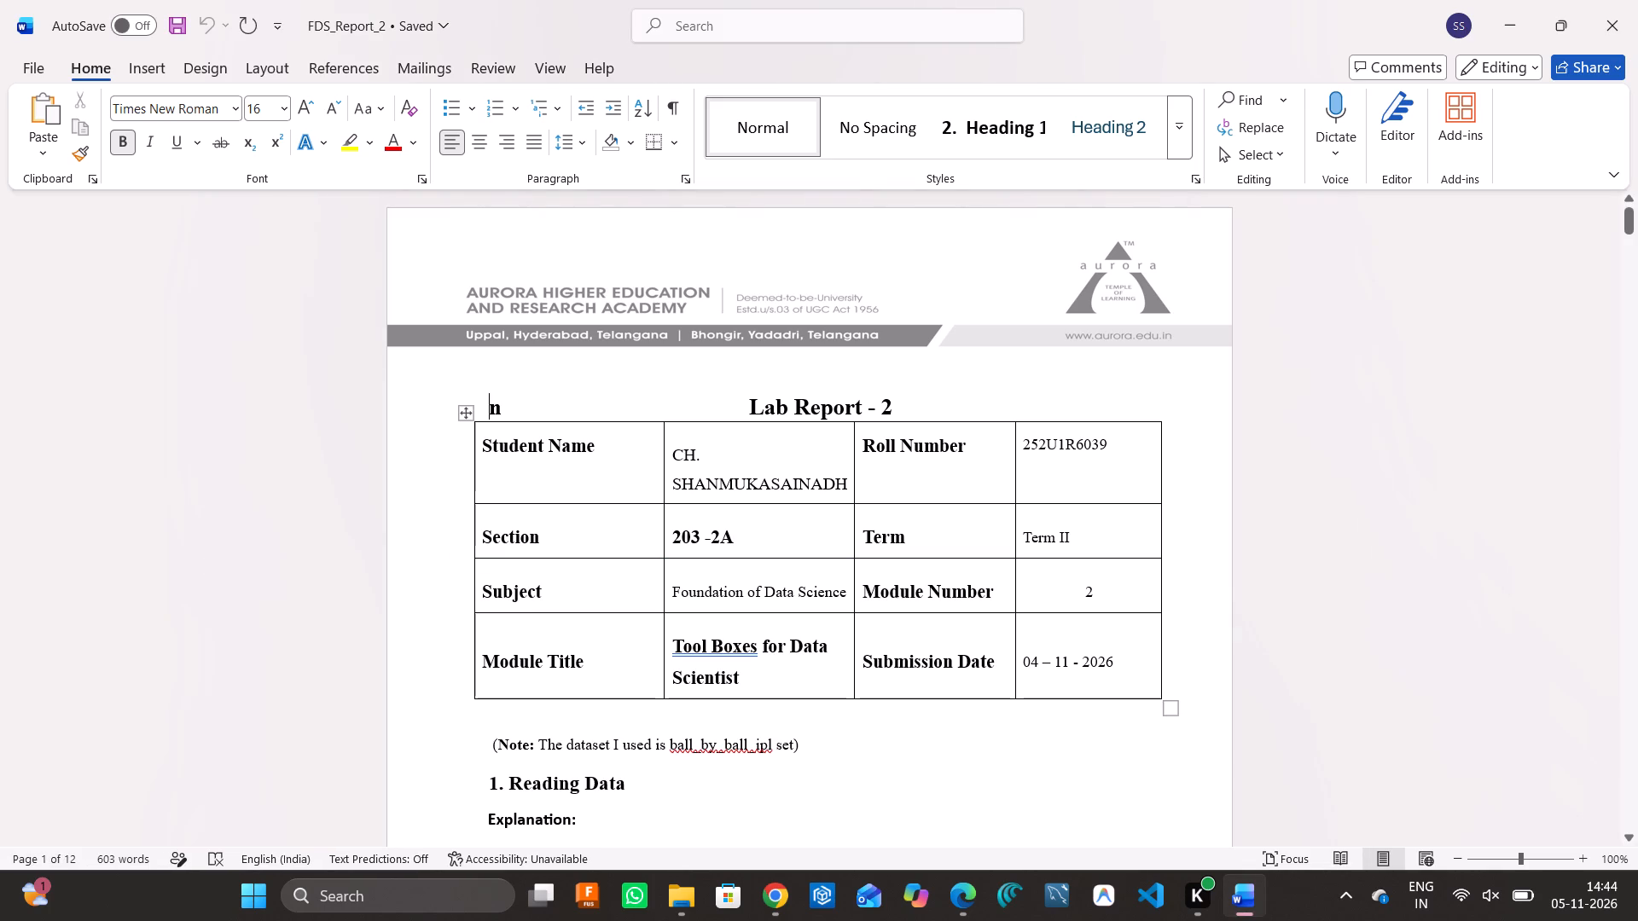
Change the Submission Date in the header table to 05 – 11 - 2026.
left_click(1036, 654)
key("BackSpace")
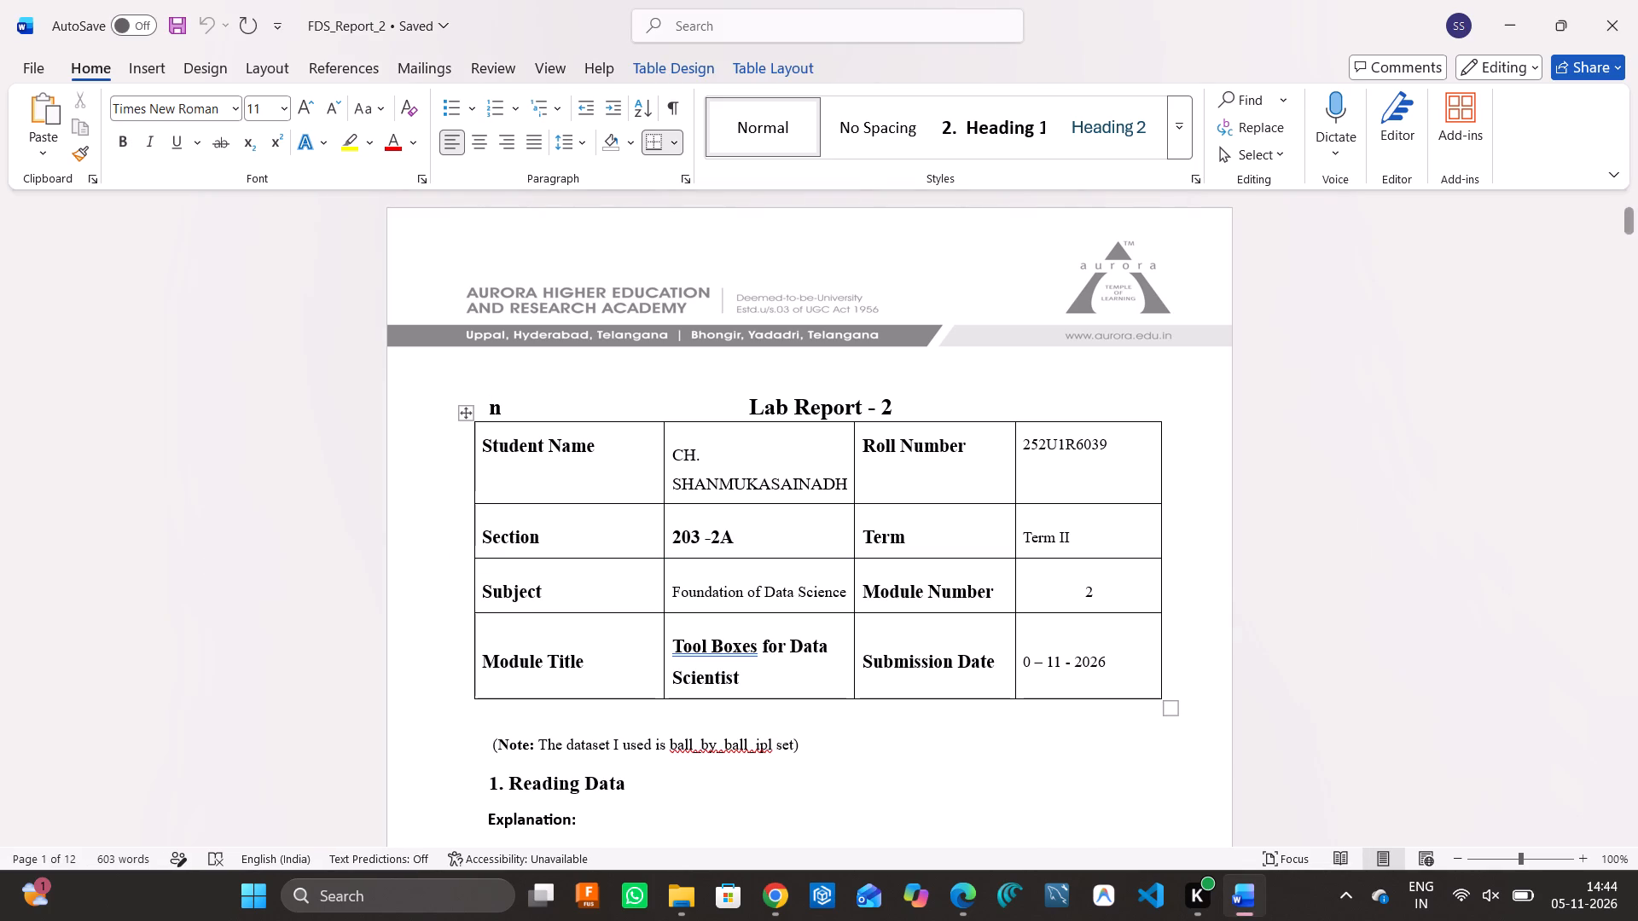
key("5")
left_click(1068, 720)
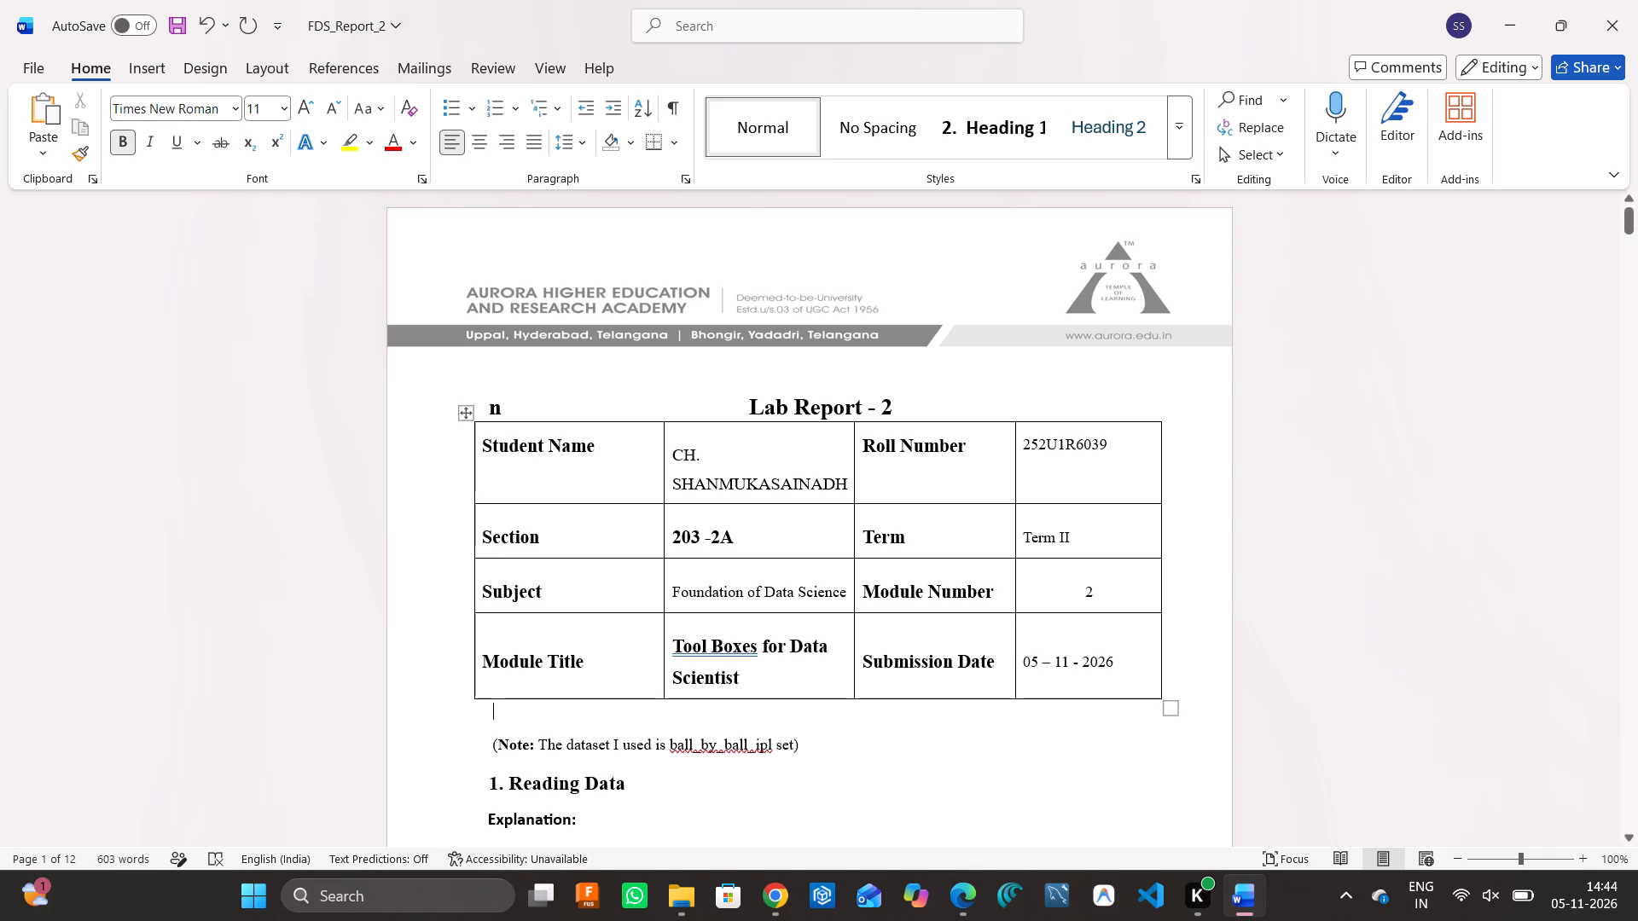
Delete the stray "n" before the Lab Report - 2 title.
left_click(540, 397)
key("BackSpace")
key("BackSpace")
left_click(830, 738)
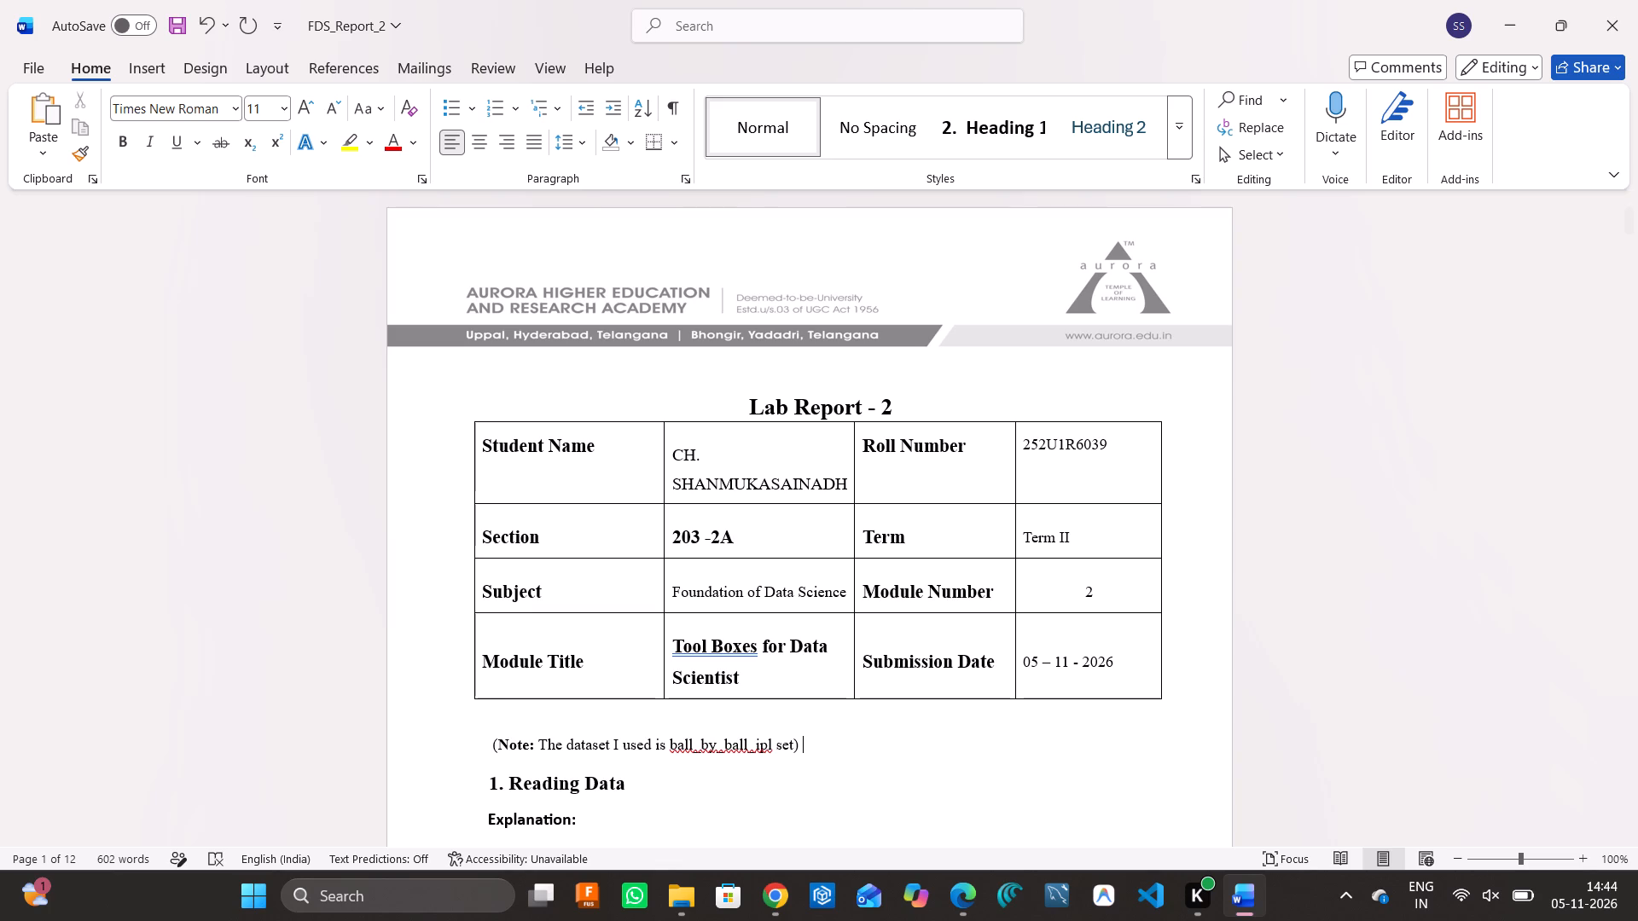
Review the Reading Data section, checking its explanation bullets and code screenshots for conversion problems.
scroll(798, 731, "down", 2)
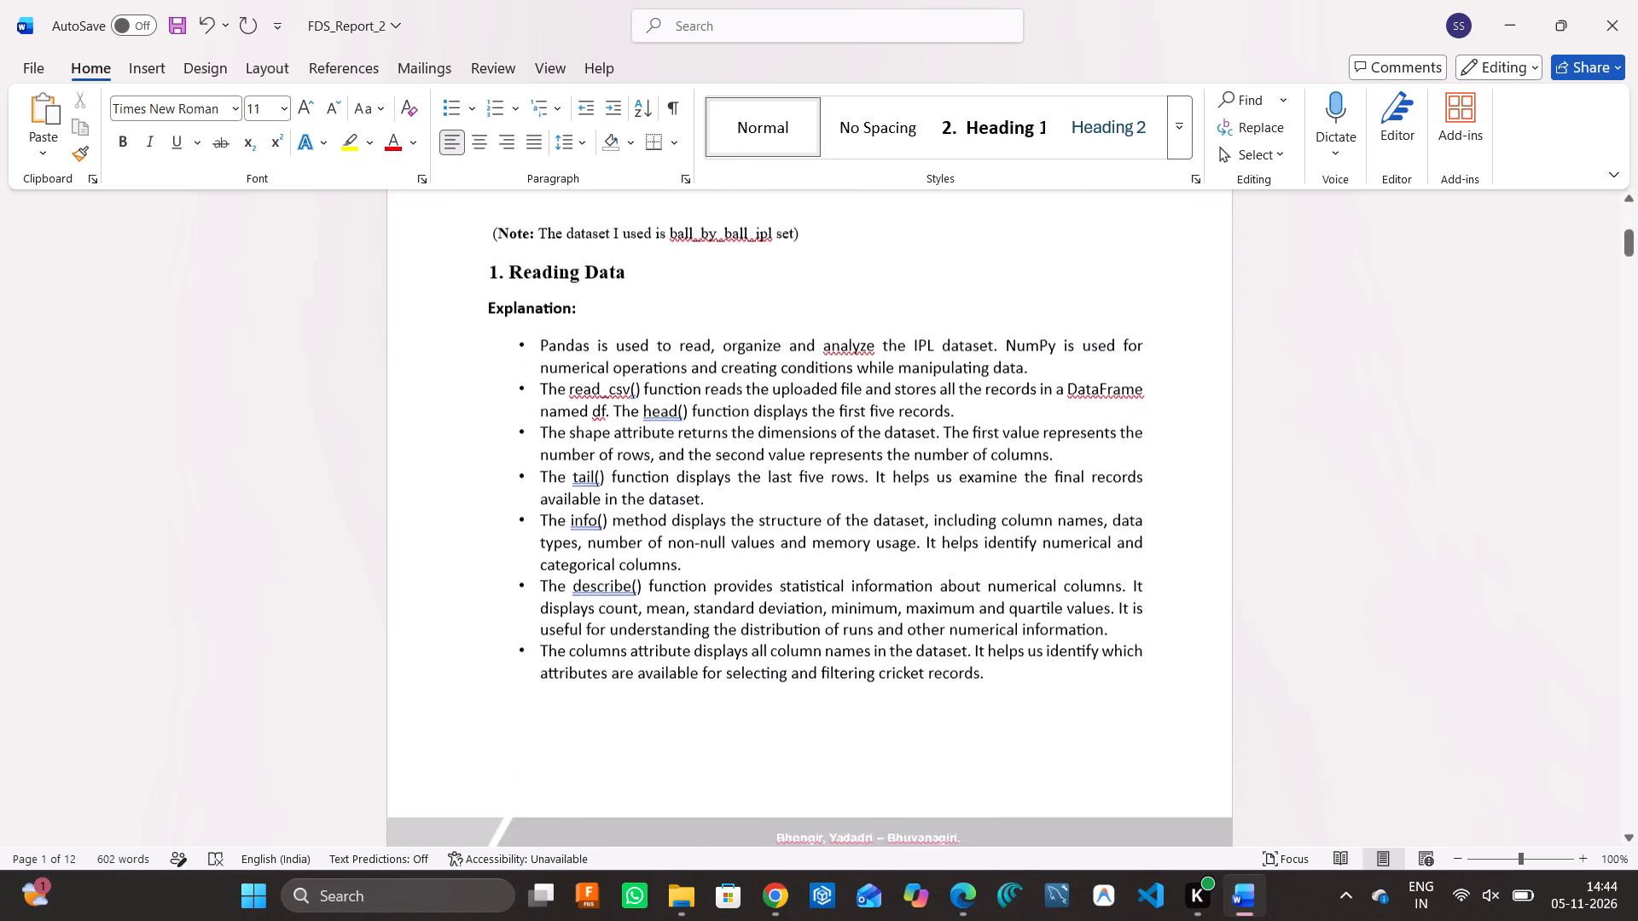
scroll(798, 731, "down", 1)
scroll(798, 731, "up", 2)
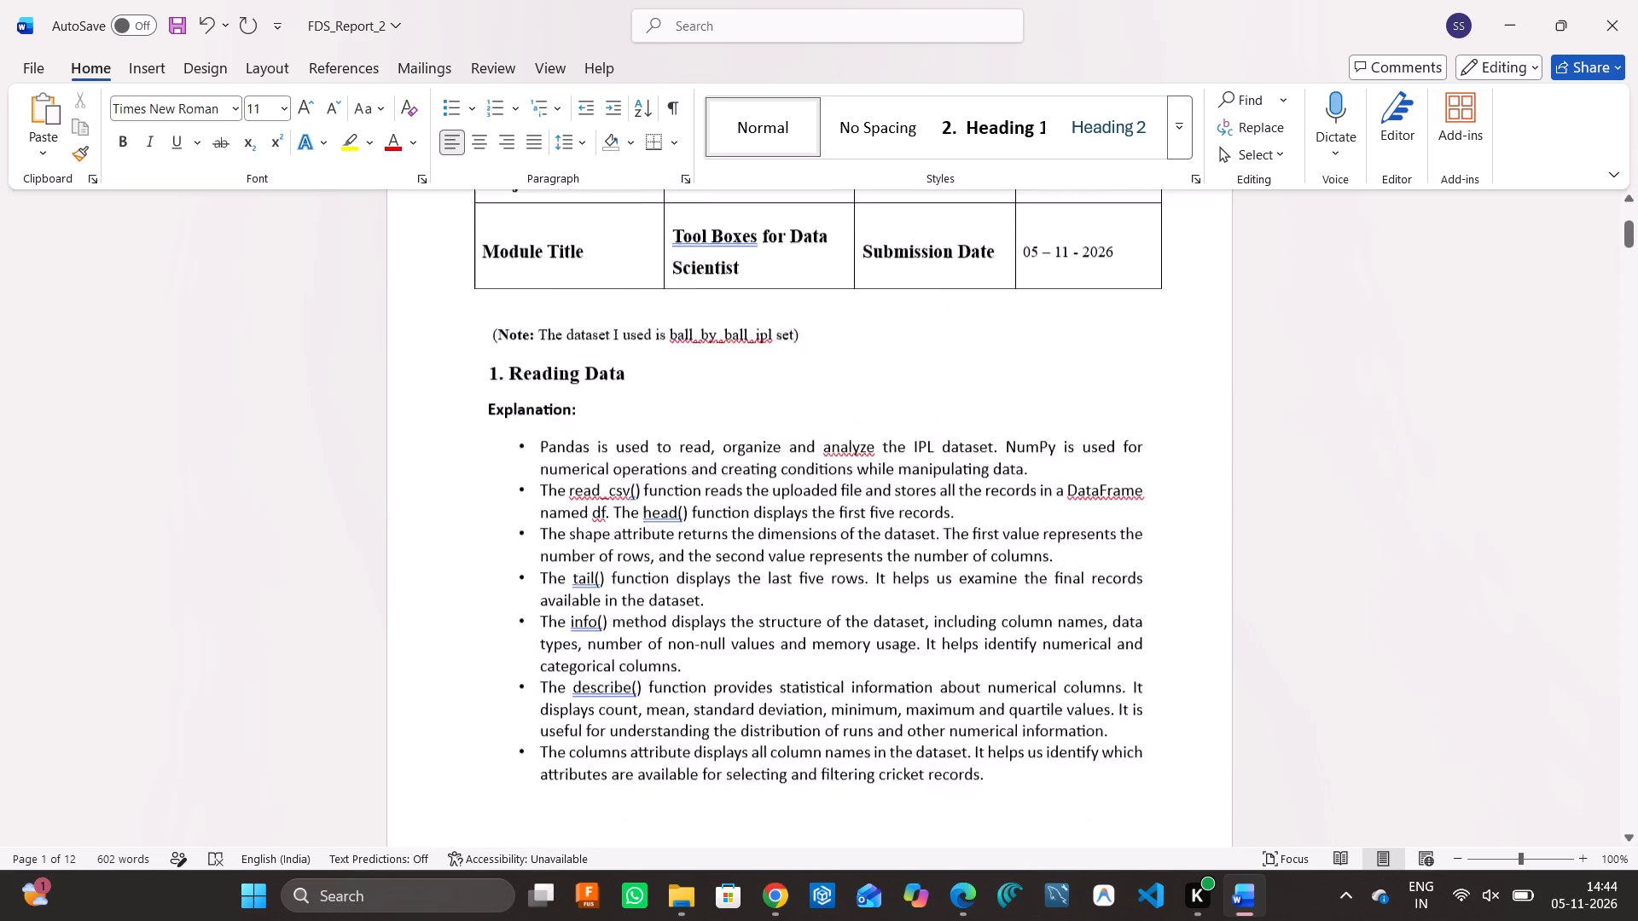
scroll(798, 731, "up", 2)
scroll(798, 731, "down", 1)
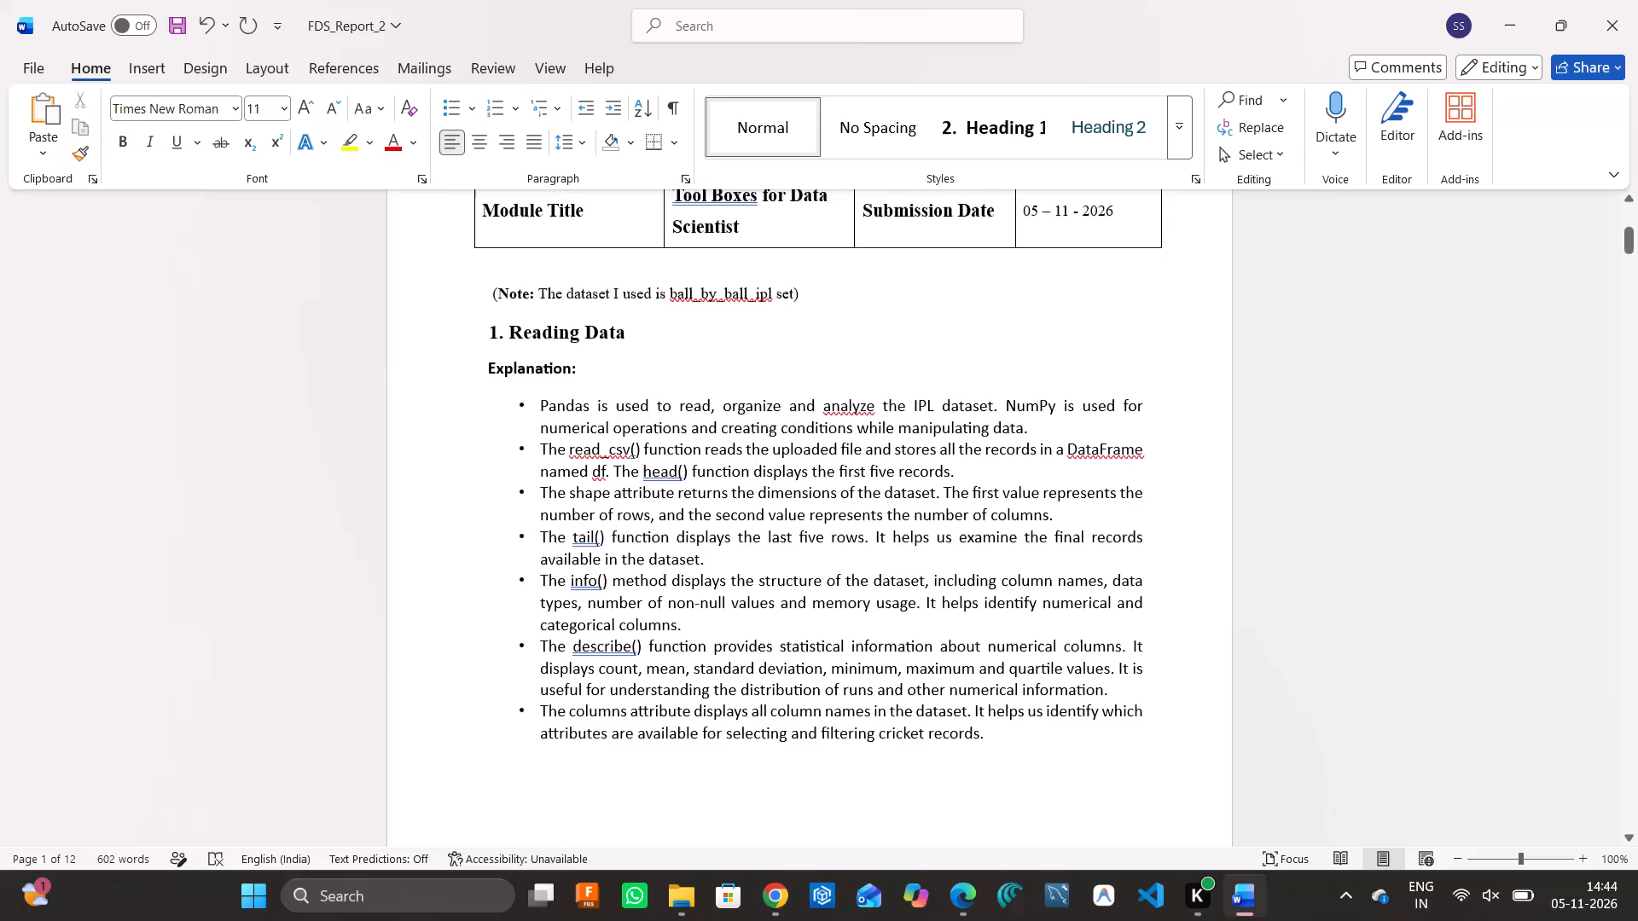
scroll(798, 731, "down", 2)
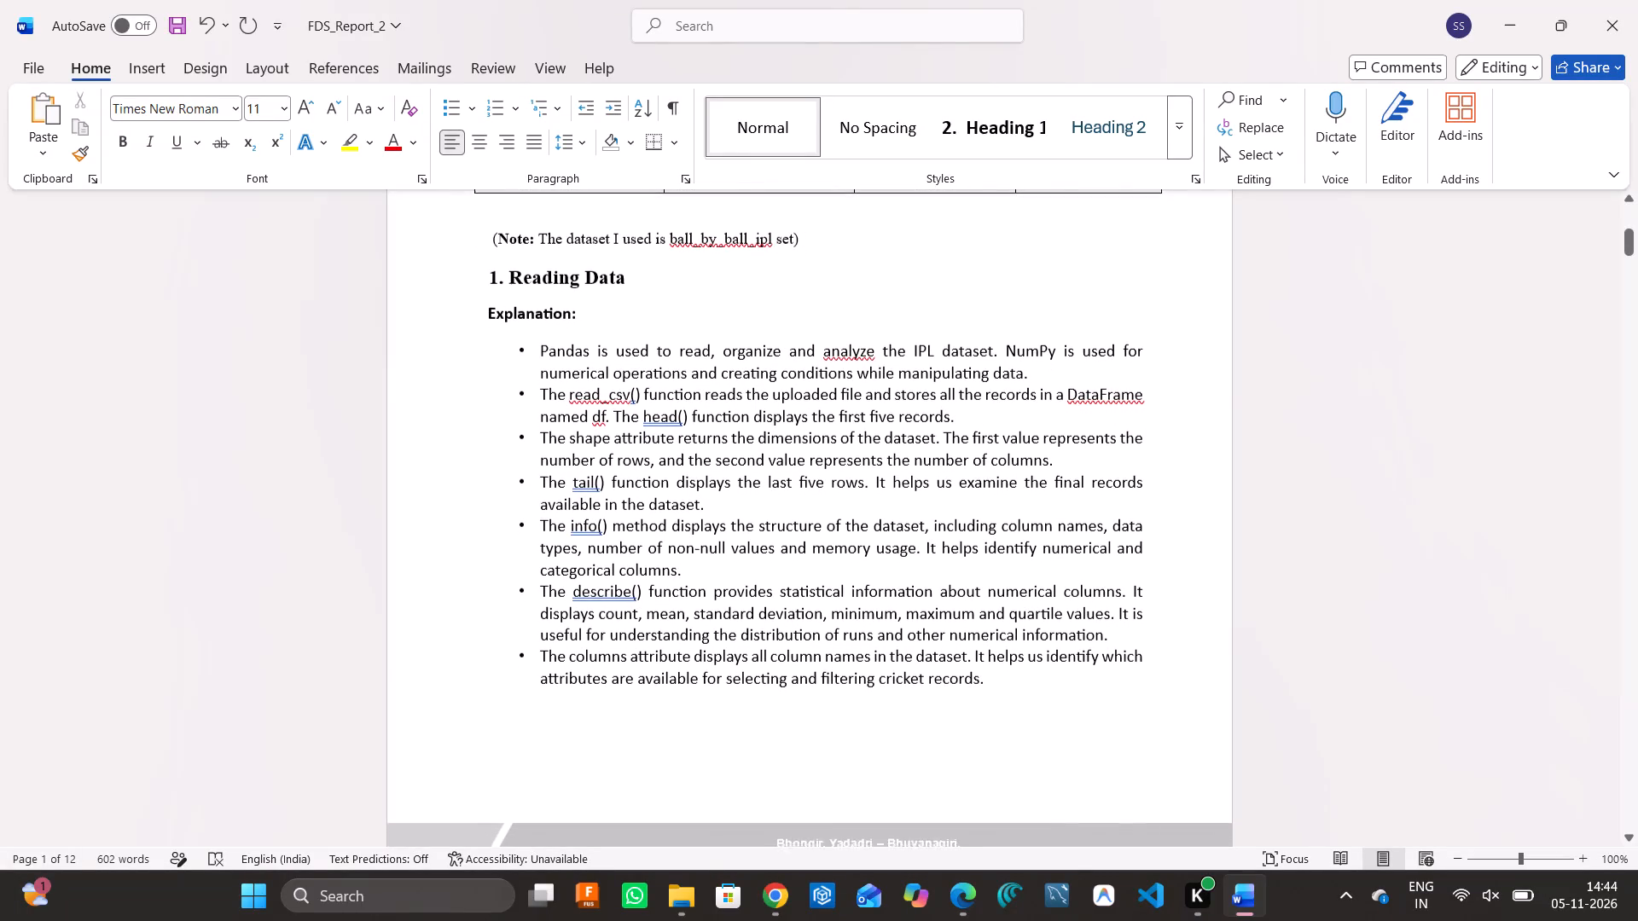
scroll(798, 731, "down", 1)
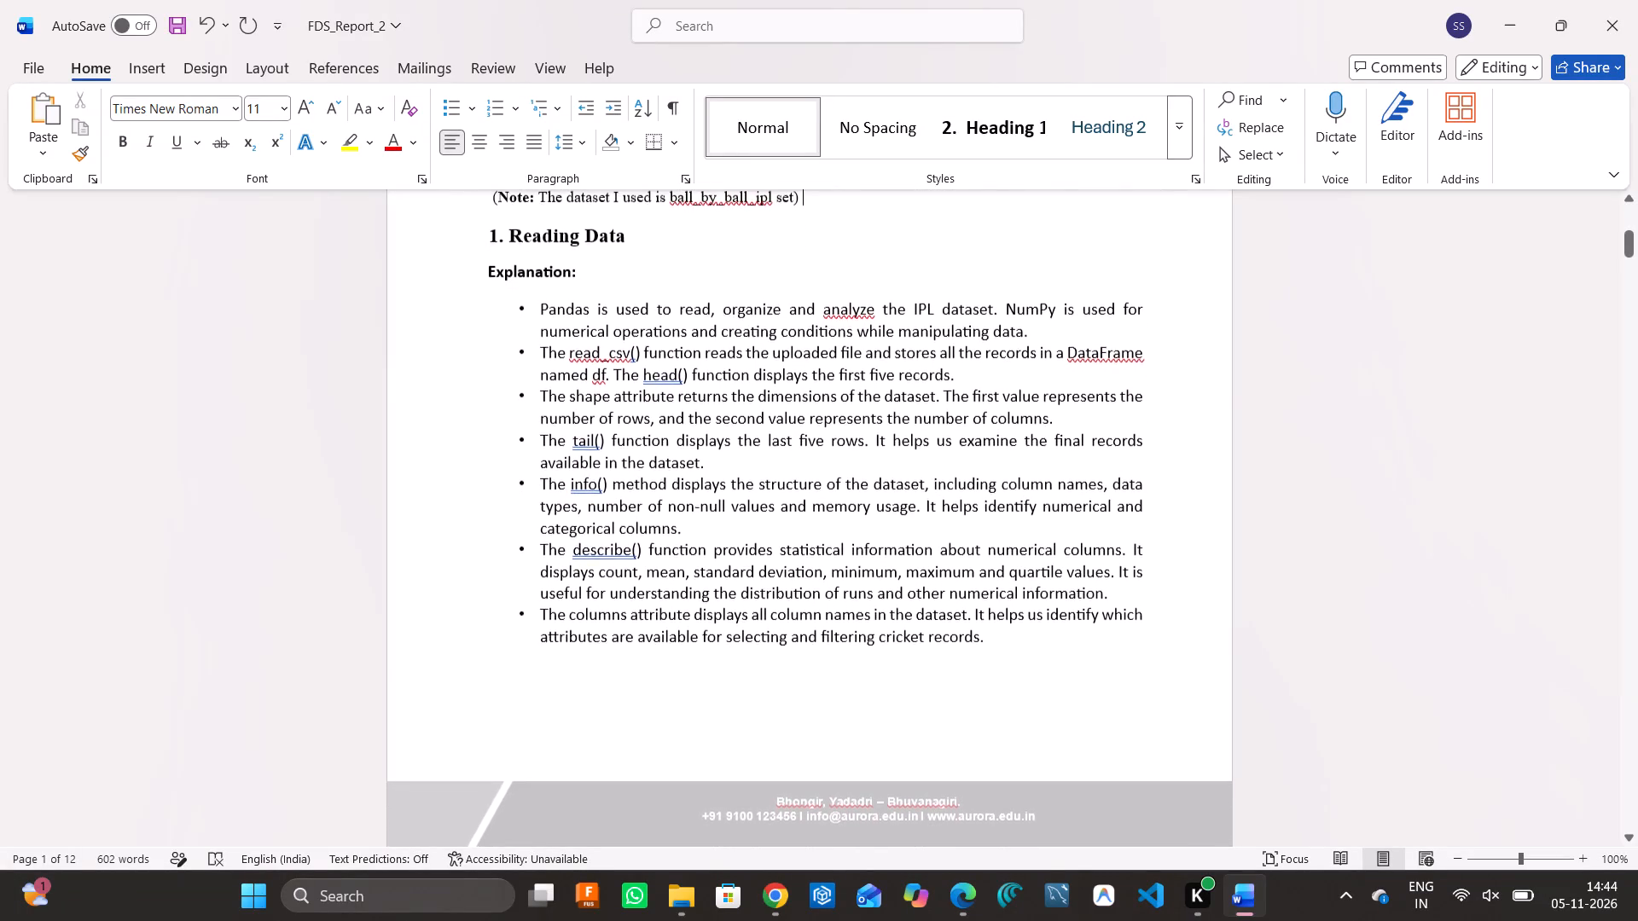
scroll(798, 731, "down", 1)
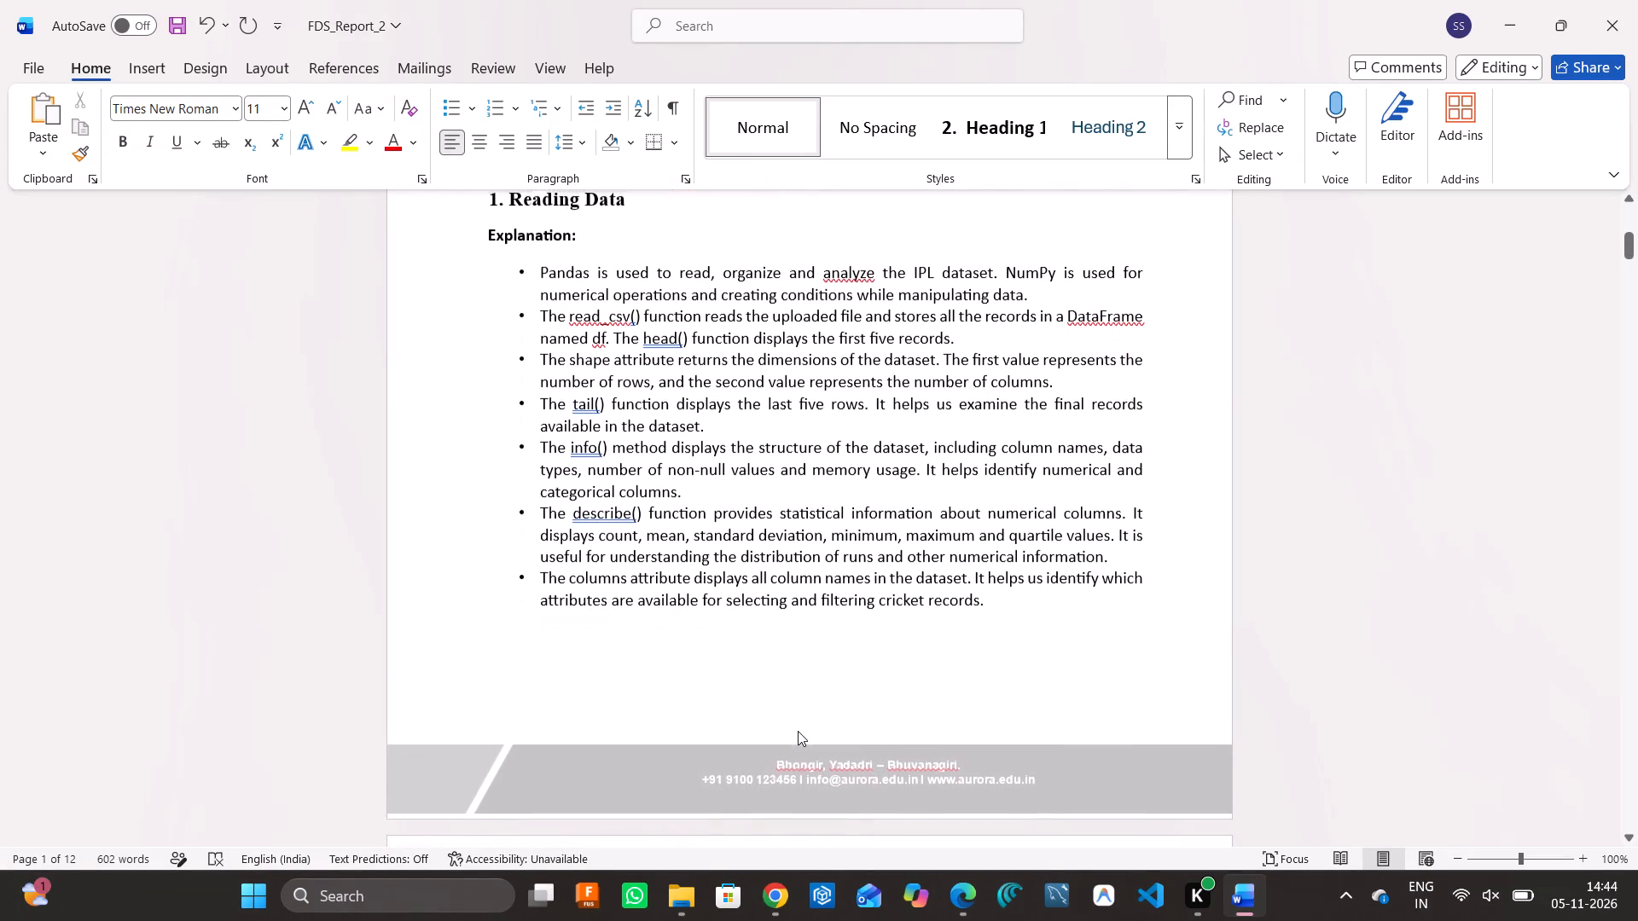
scroll(798, 731, "down", 2)
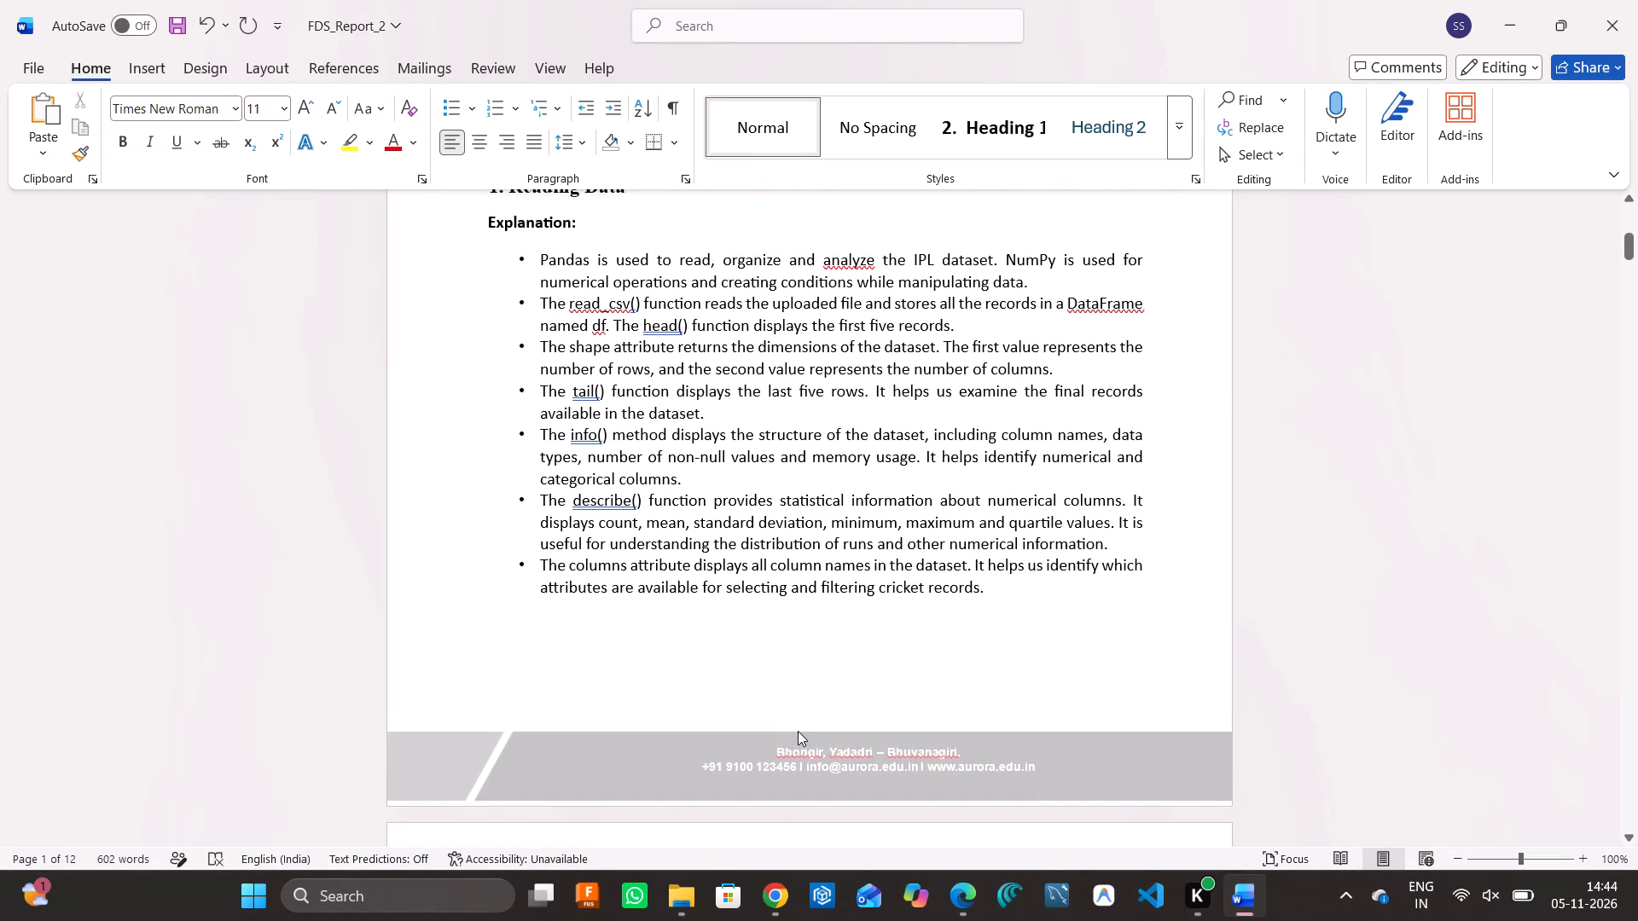
scroll(798, 731, "down", 2)
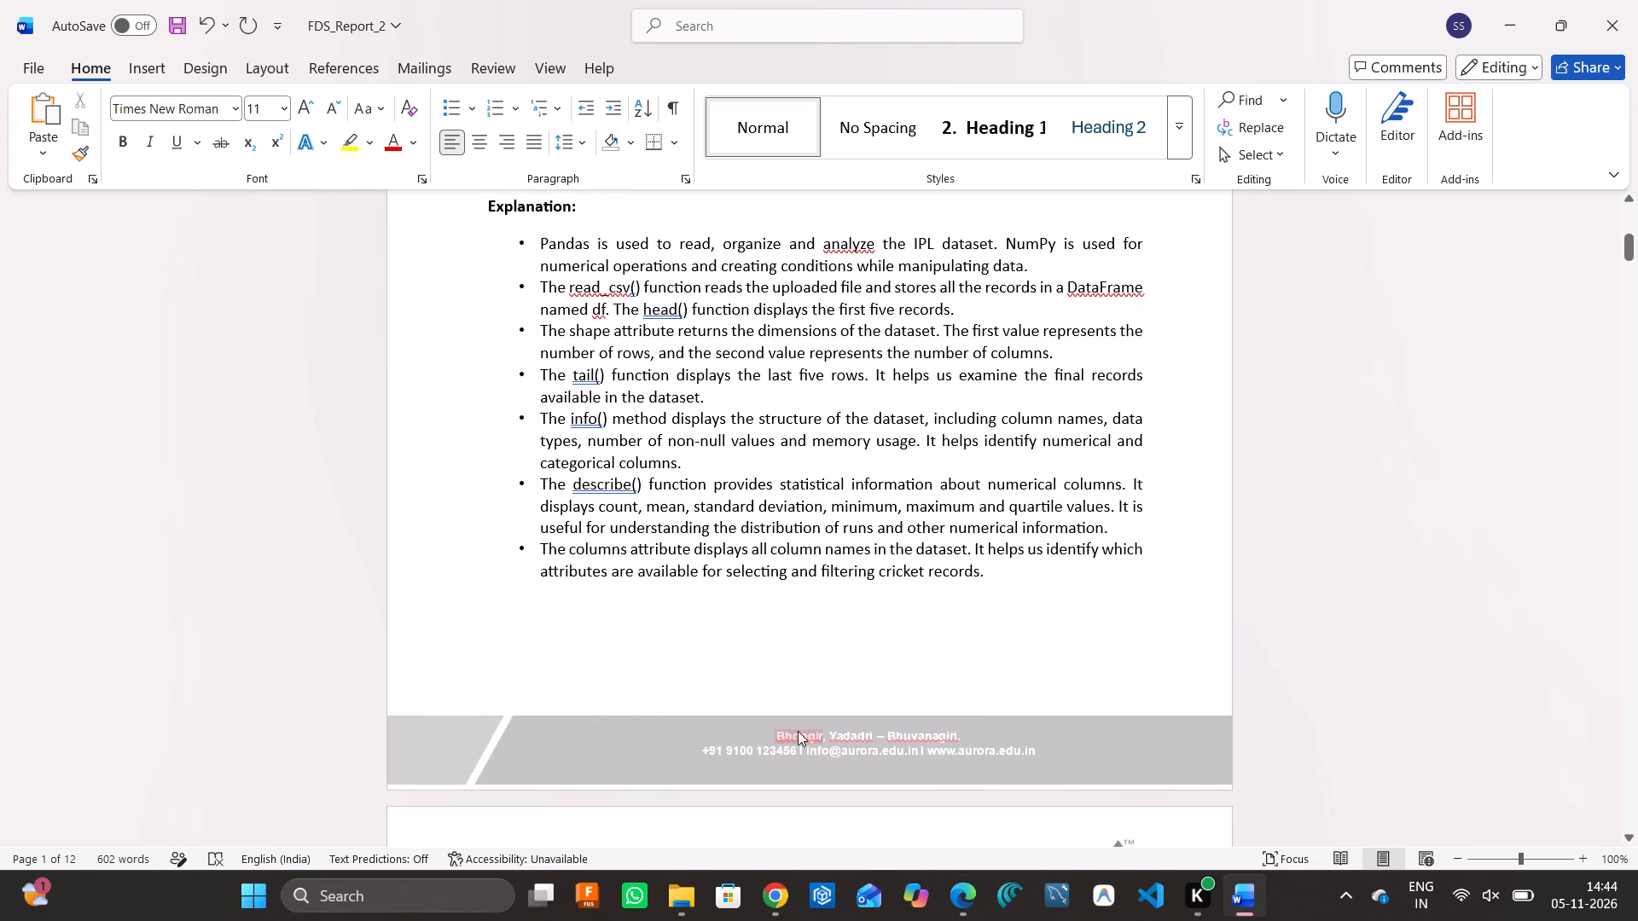
scroll(798, 731, "down", 1)
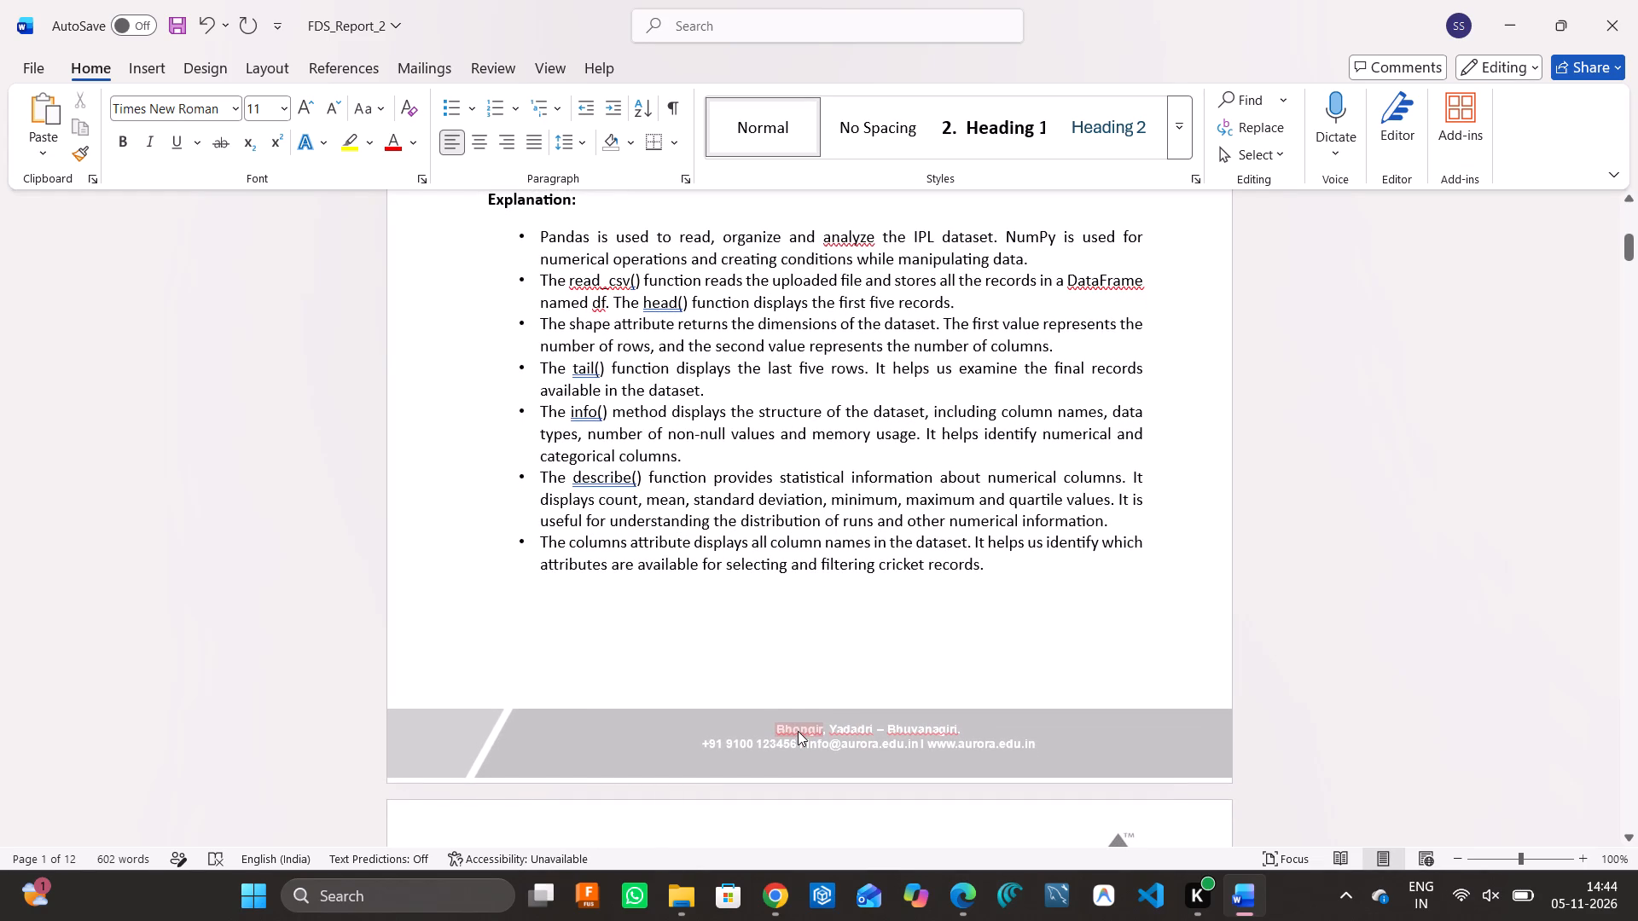
scroll(798, 731, "down", 2)
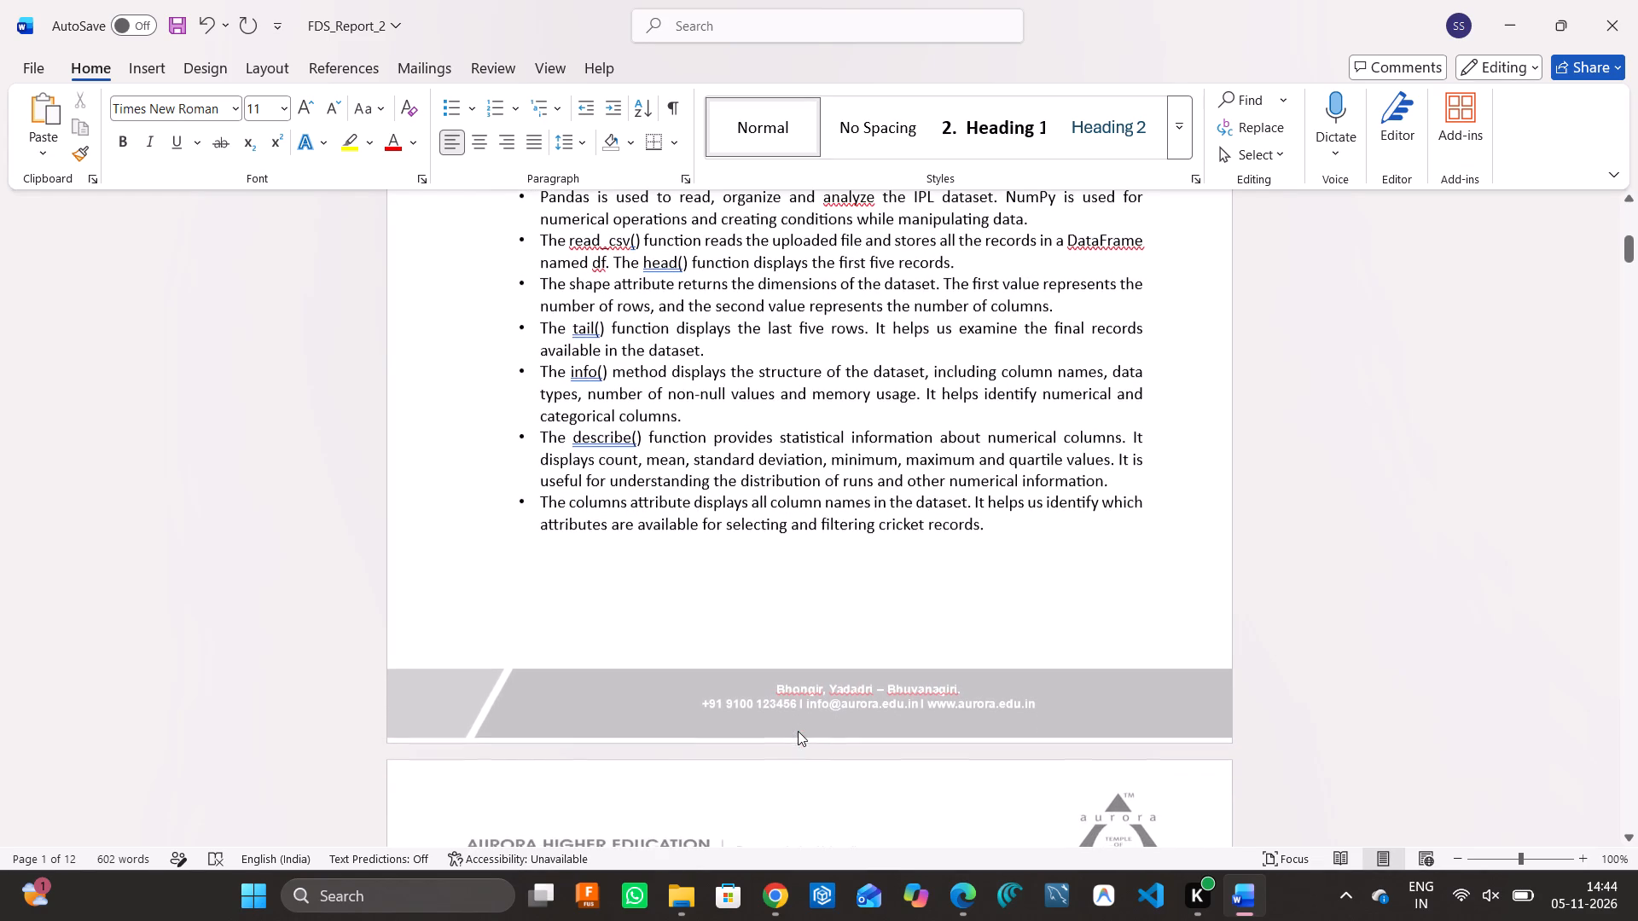
scroll(798, 731, "down", 1)
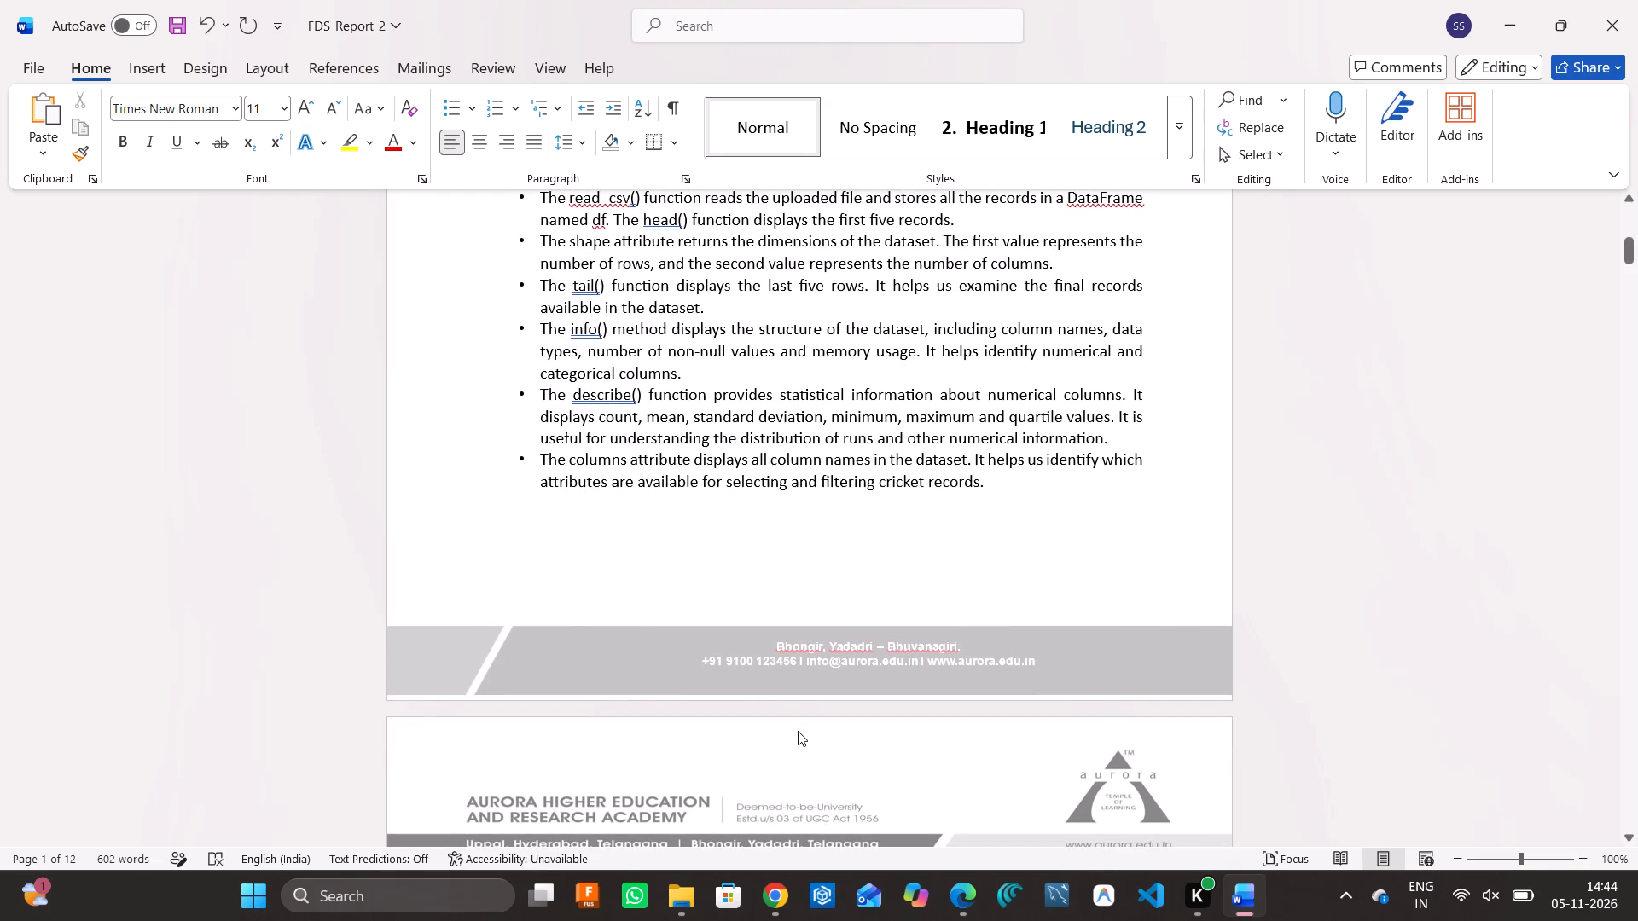
scroll(798, 731, "down", 2)
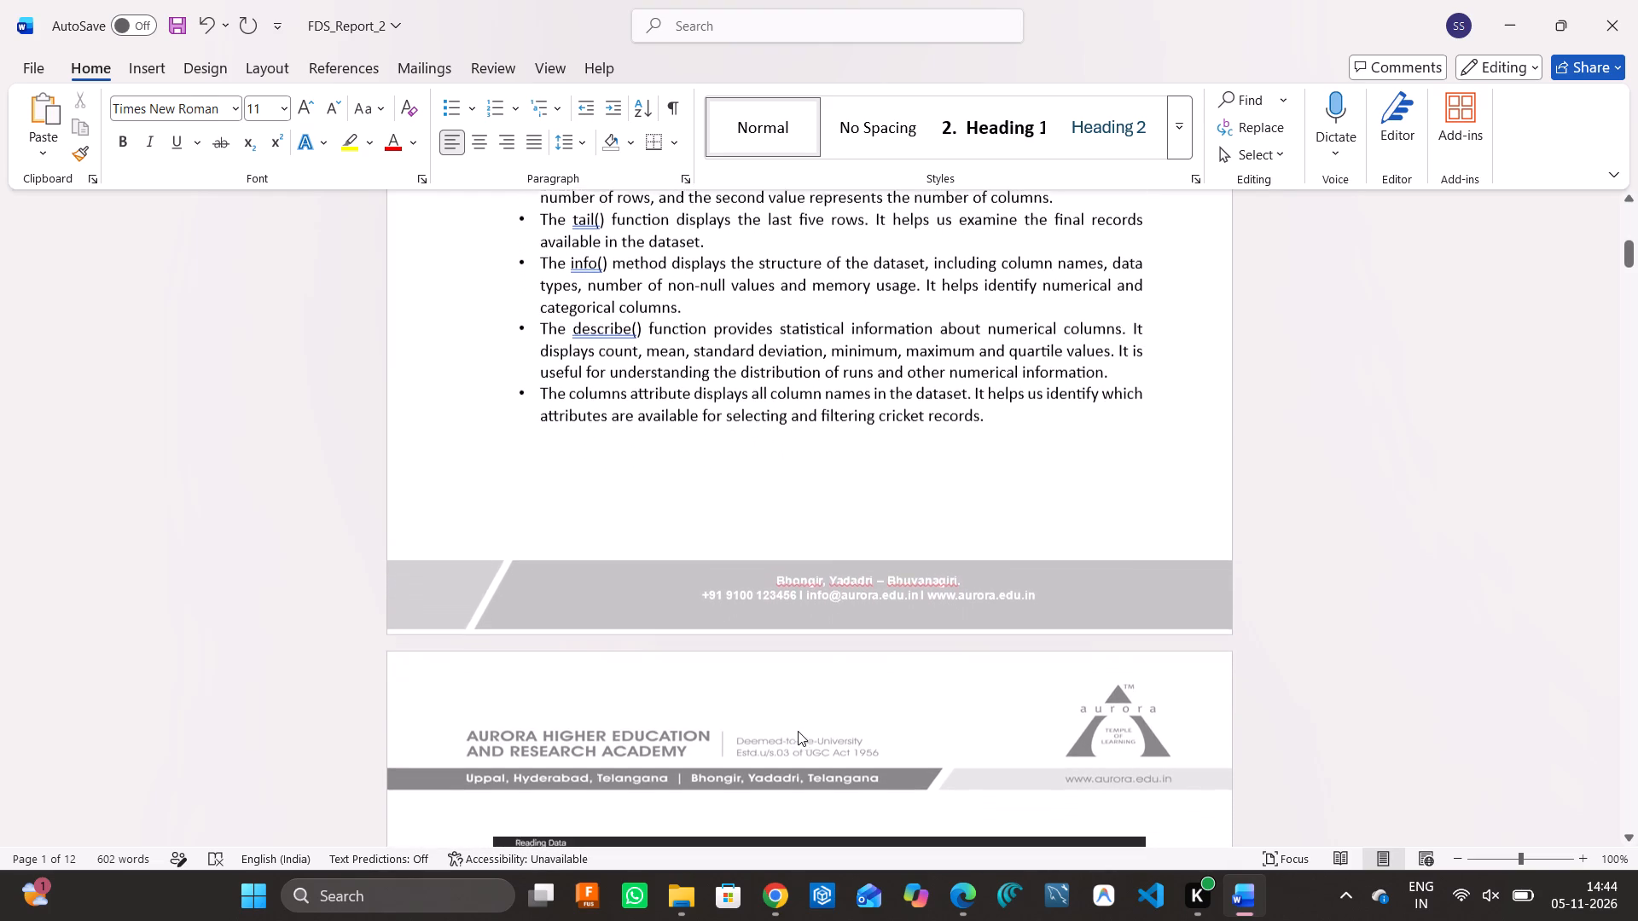
scroll(798, 731, "down", 1)
scroll(798, 731, "up", 1)
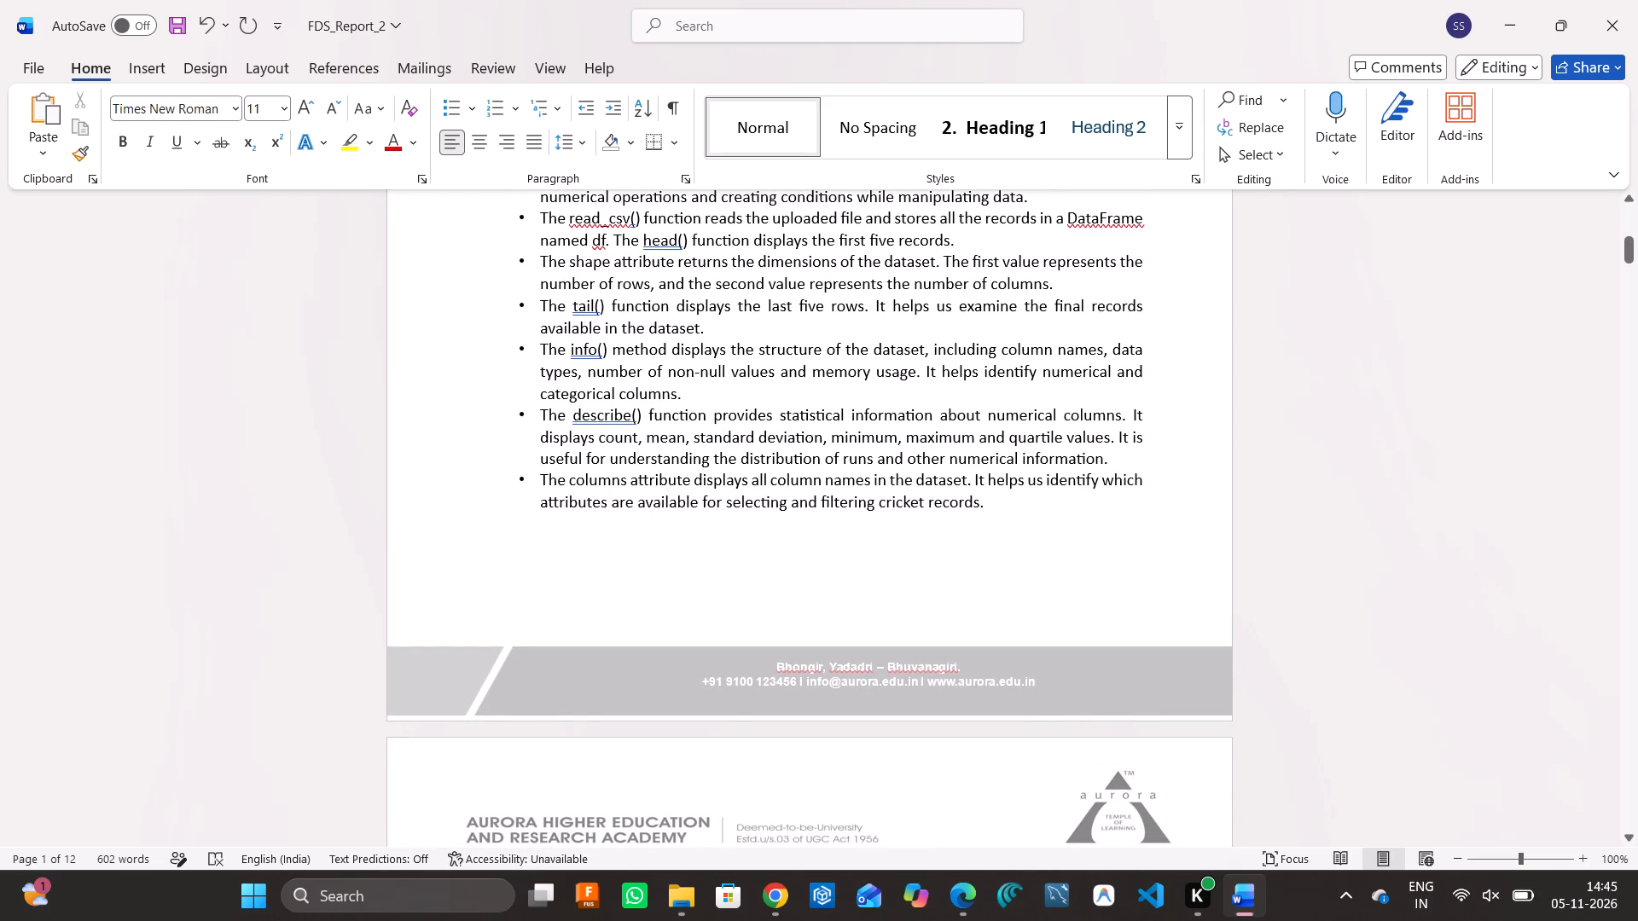
scroll(798, 731, "down", 3)
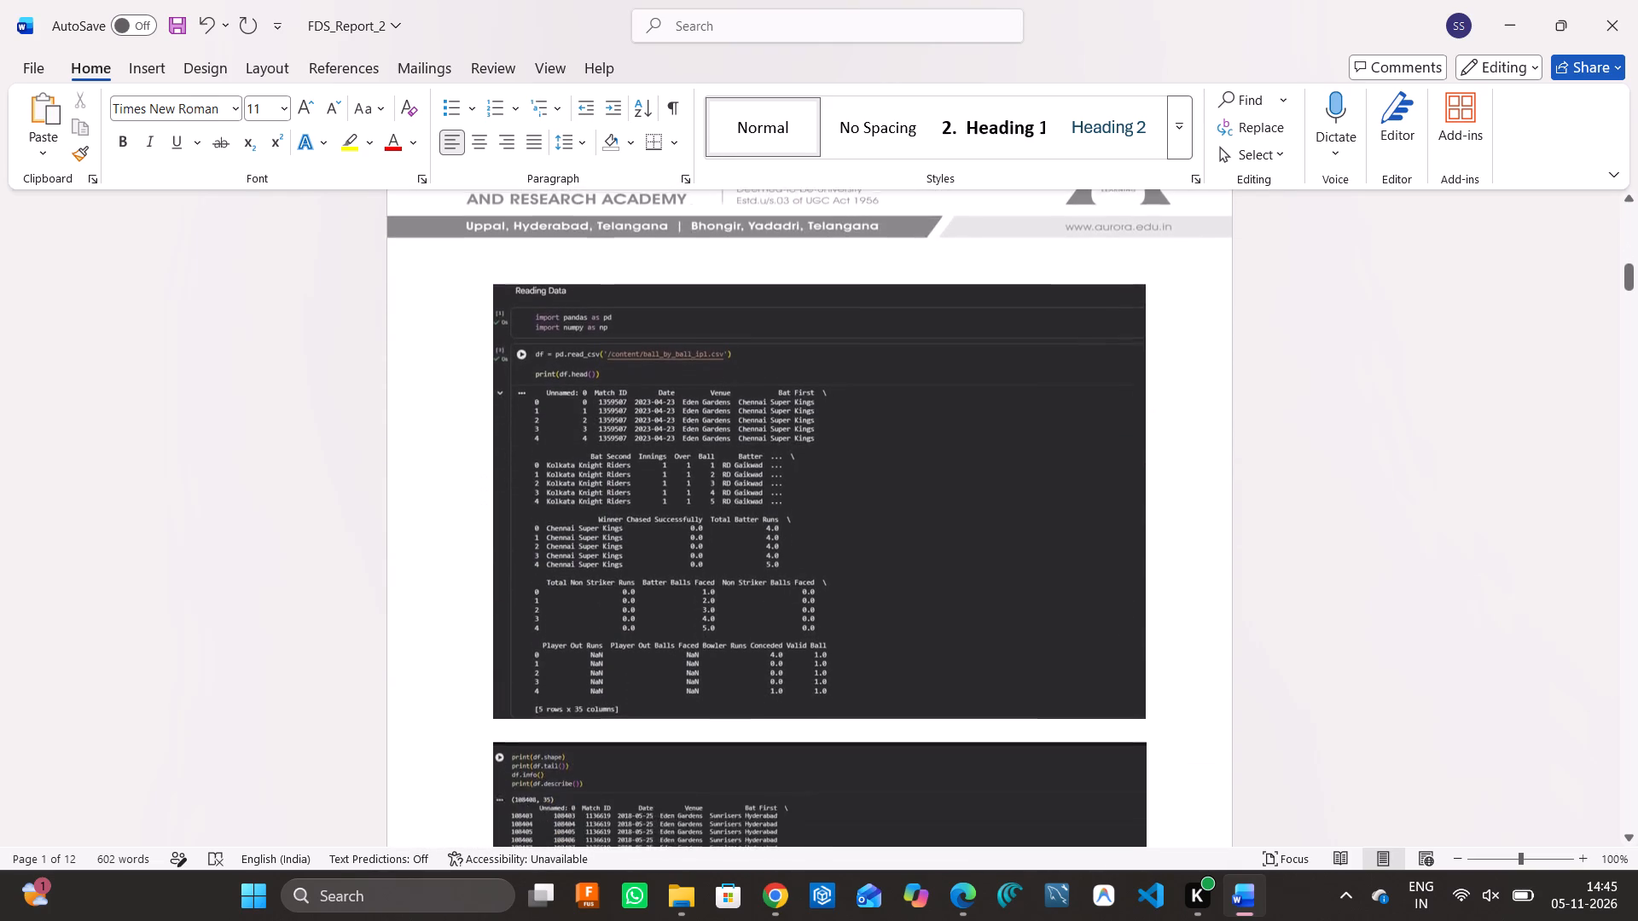
scroll(798, 731, "down", 7)
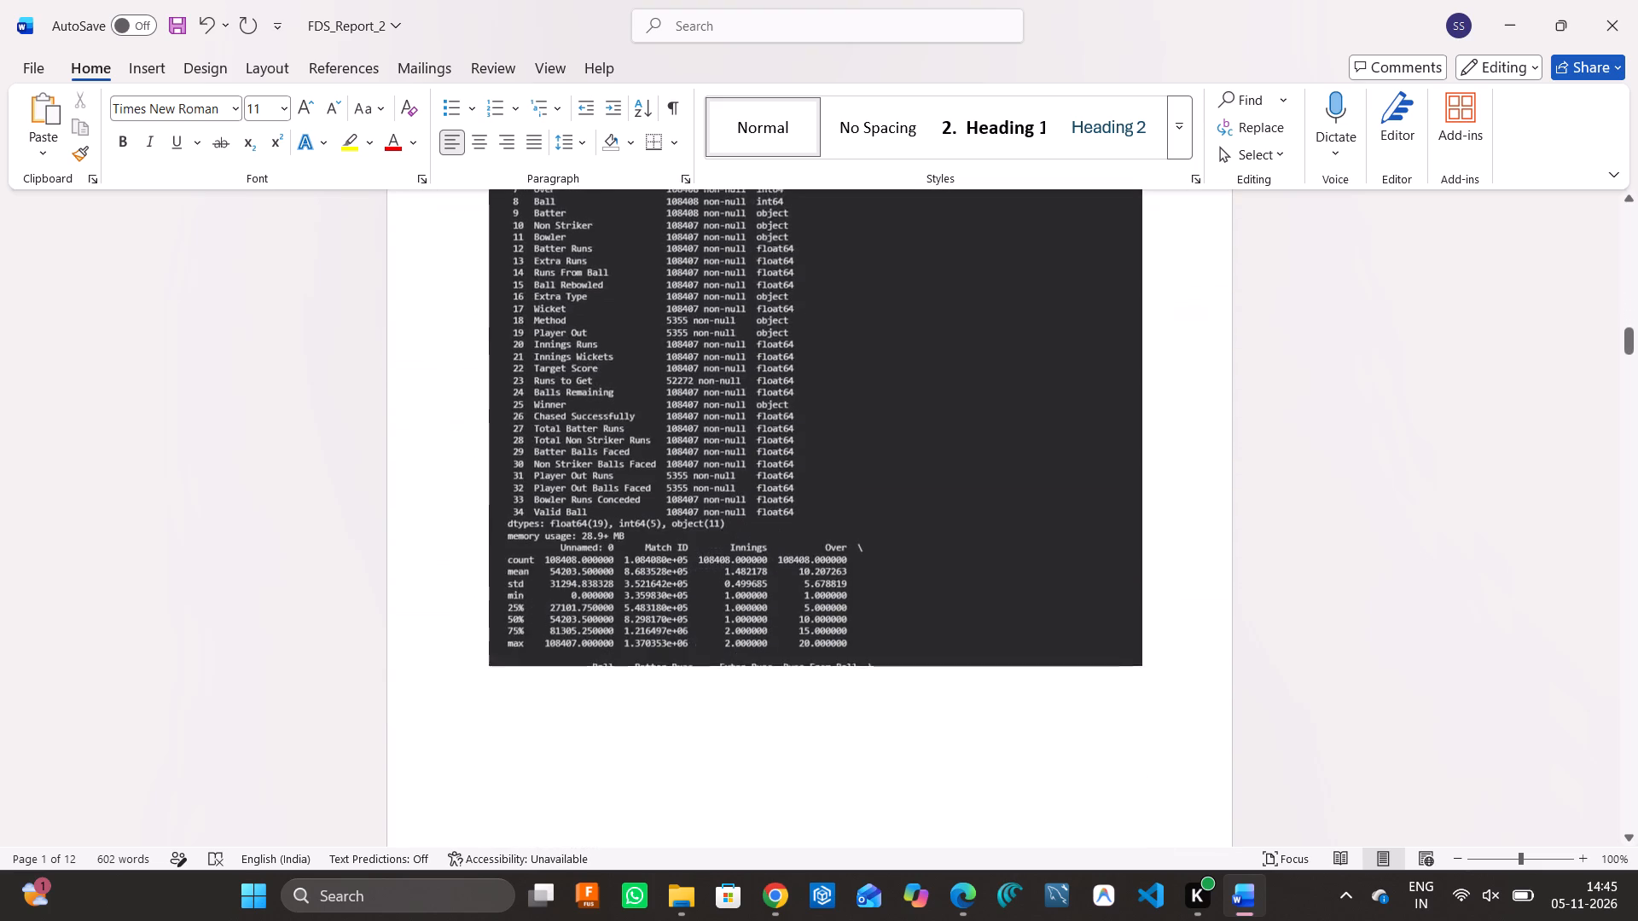
Review the Selecting and Filtering Data and Manipulating Data sections, checking how their explanation paragraphs are laid out.
scroll(798, 731, "down", 4)
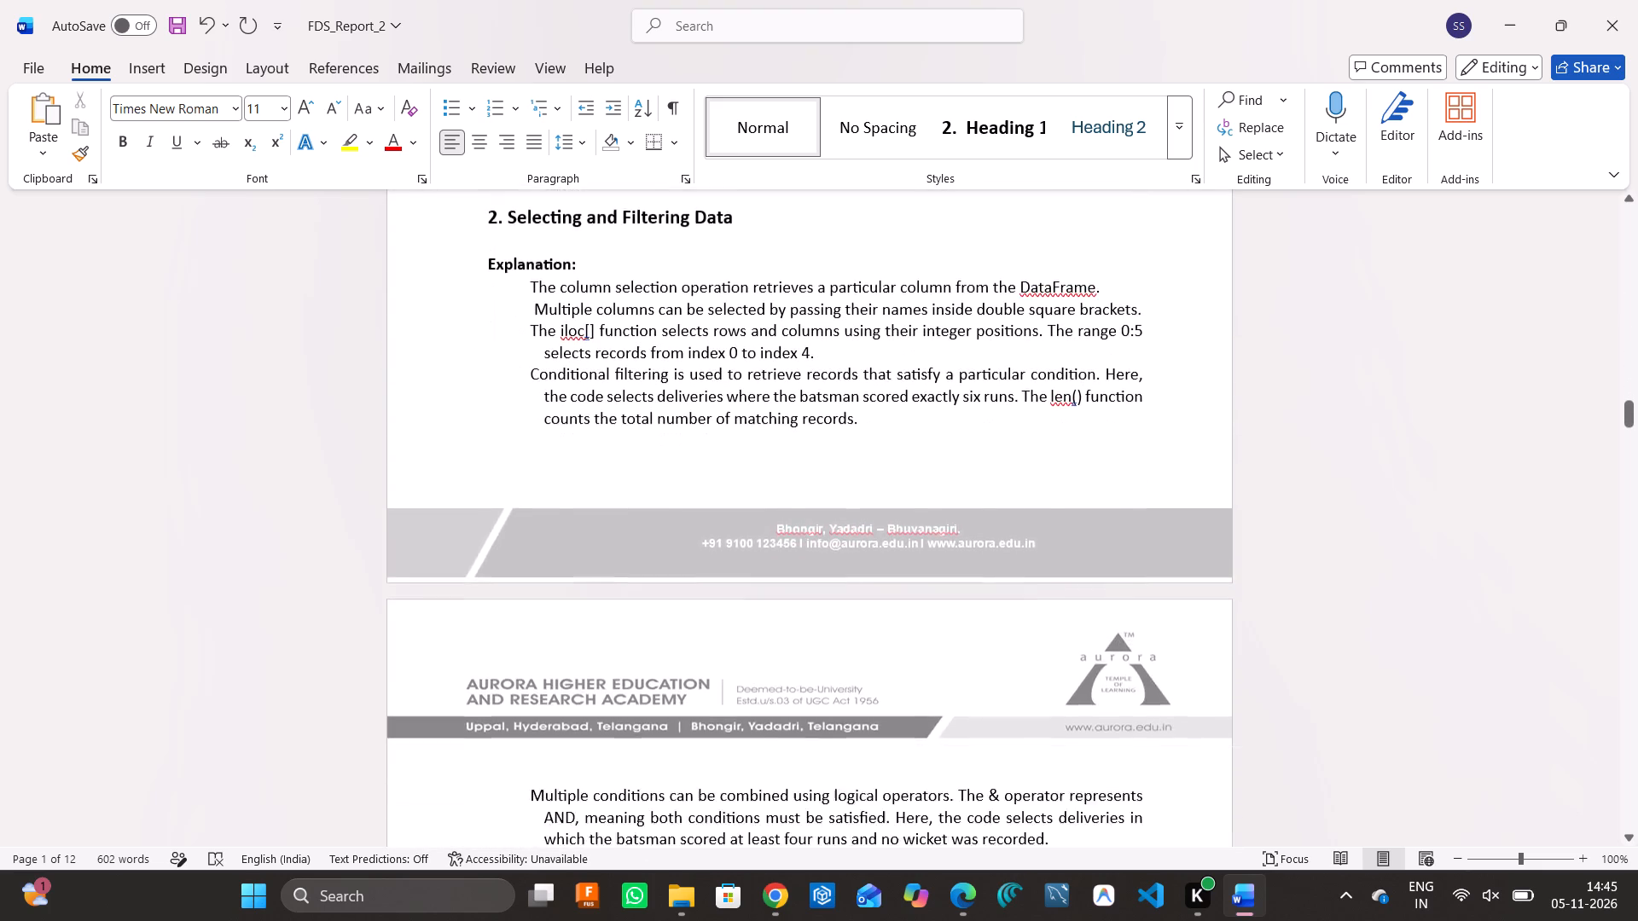
scroll(798, 731, "down", 5)
scroll(798, 731, "up", 3)
scroll(798, 731, "down", 2)
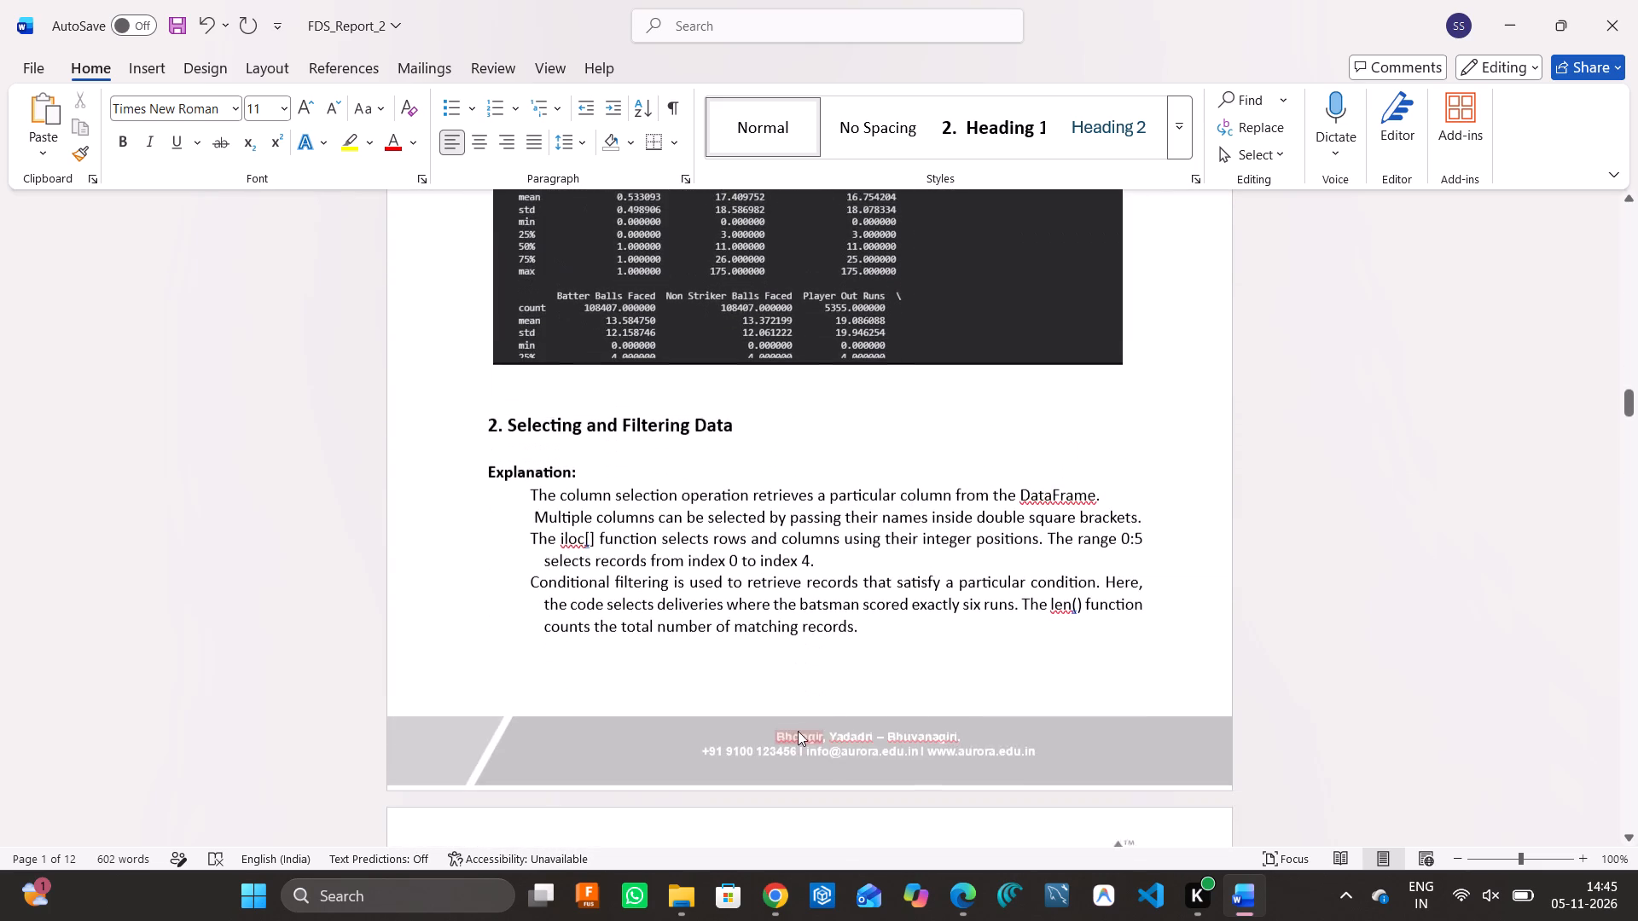
scroll(798, 731, "down", 3)
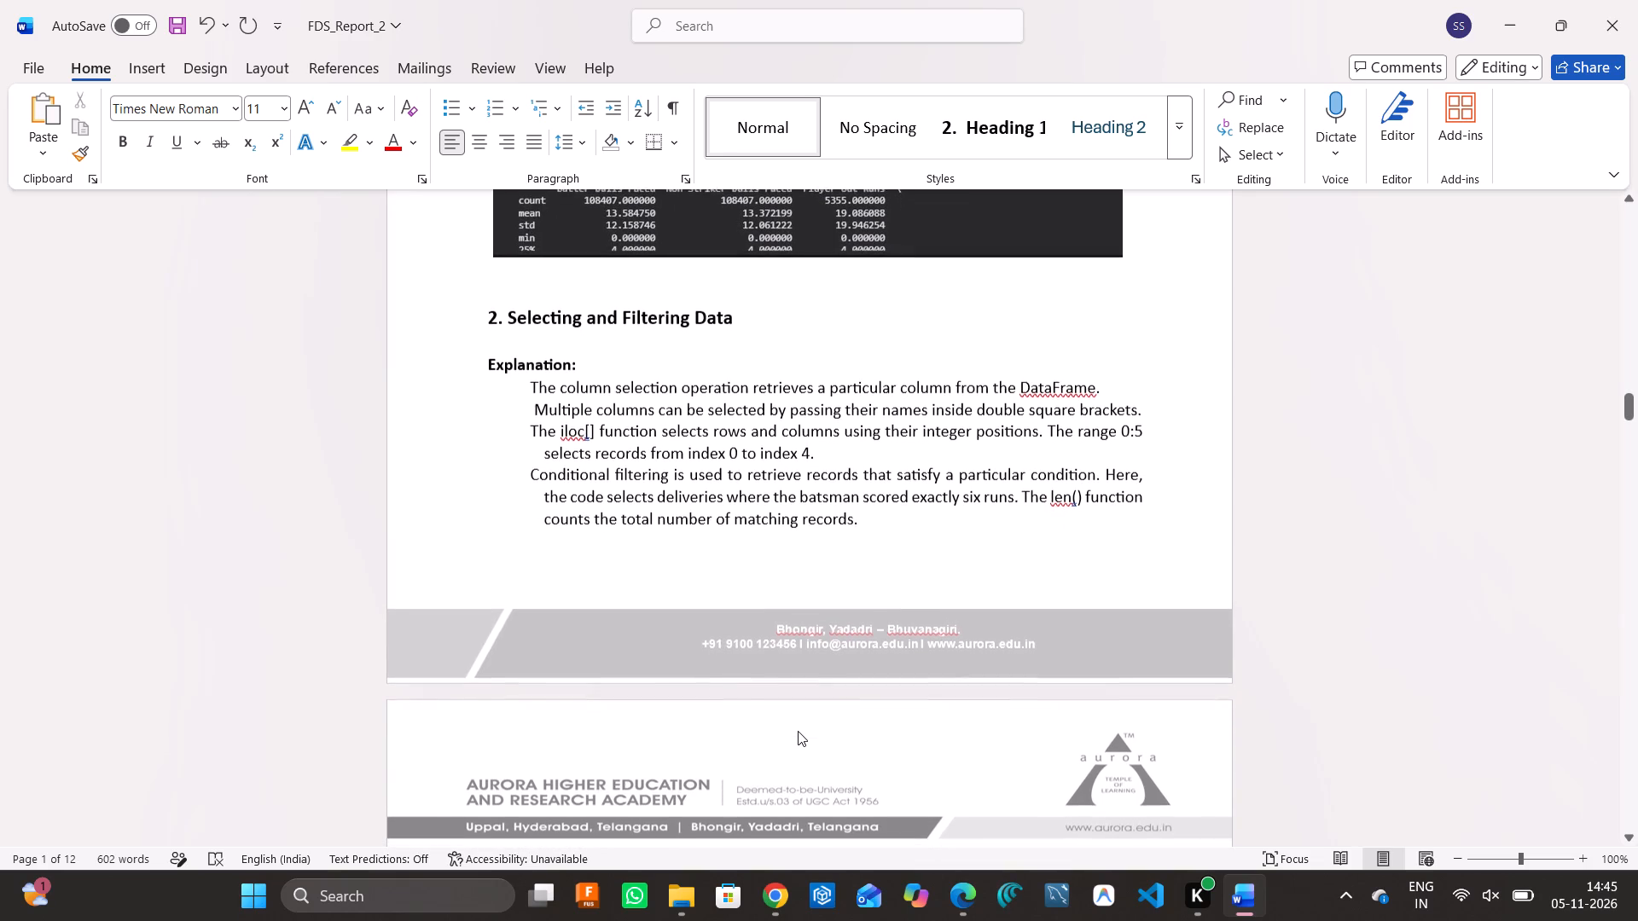
scroll(798, 731, "down", 2)
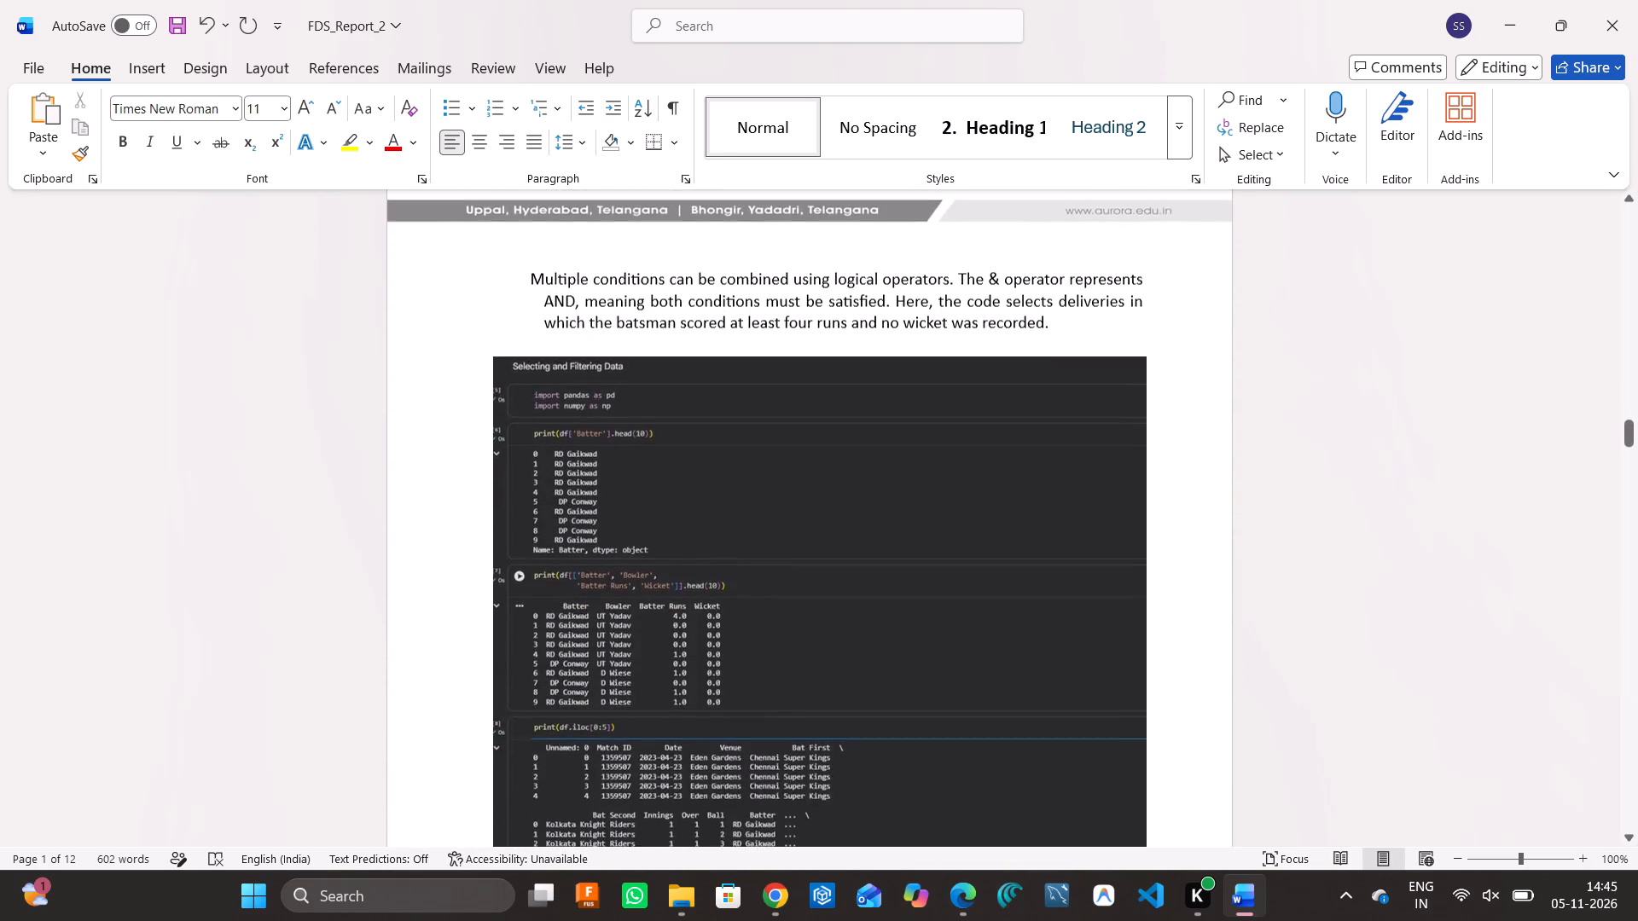
scroll(798, 731, "down", 2)
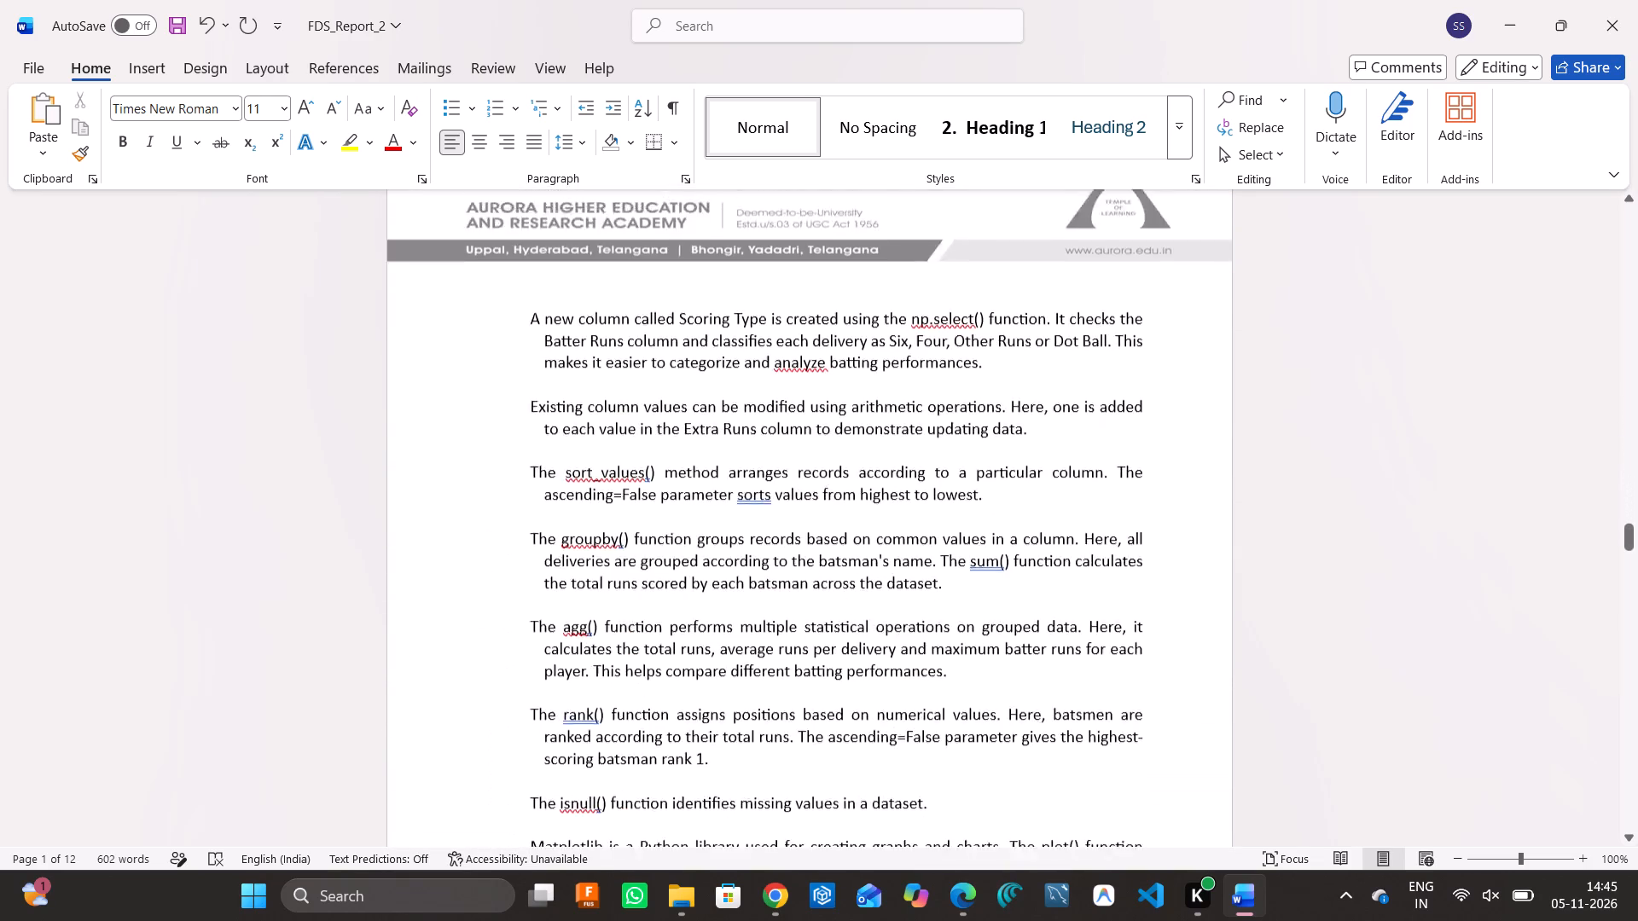
scroll(798, 731, "down", 2)
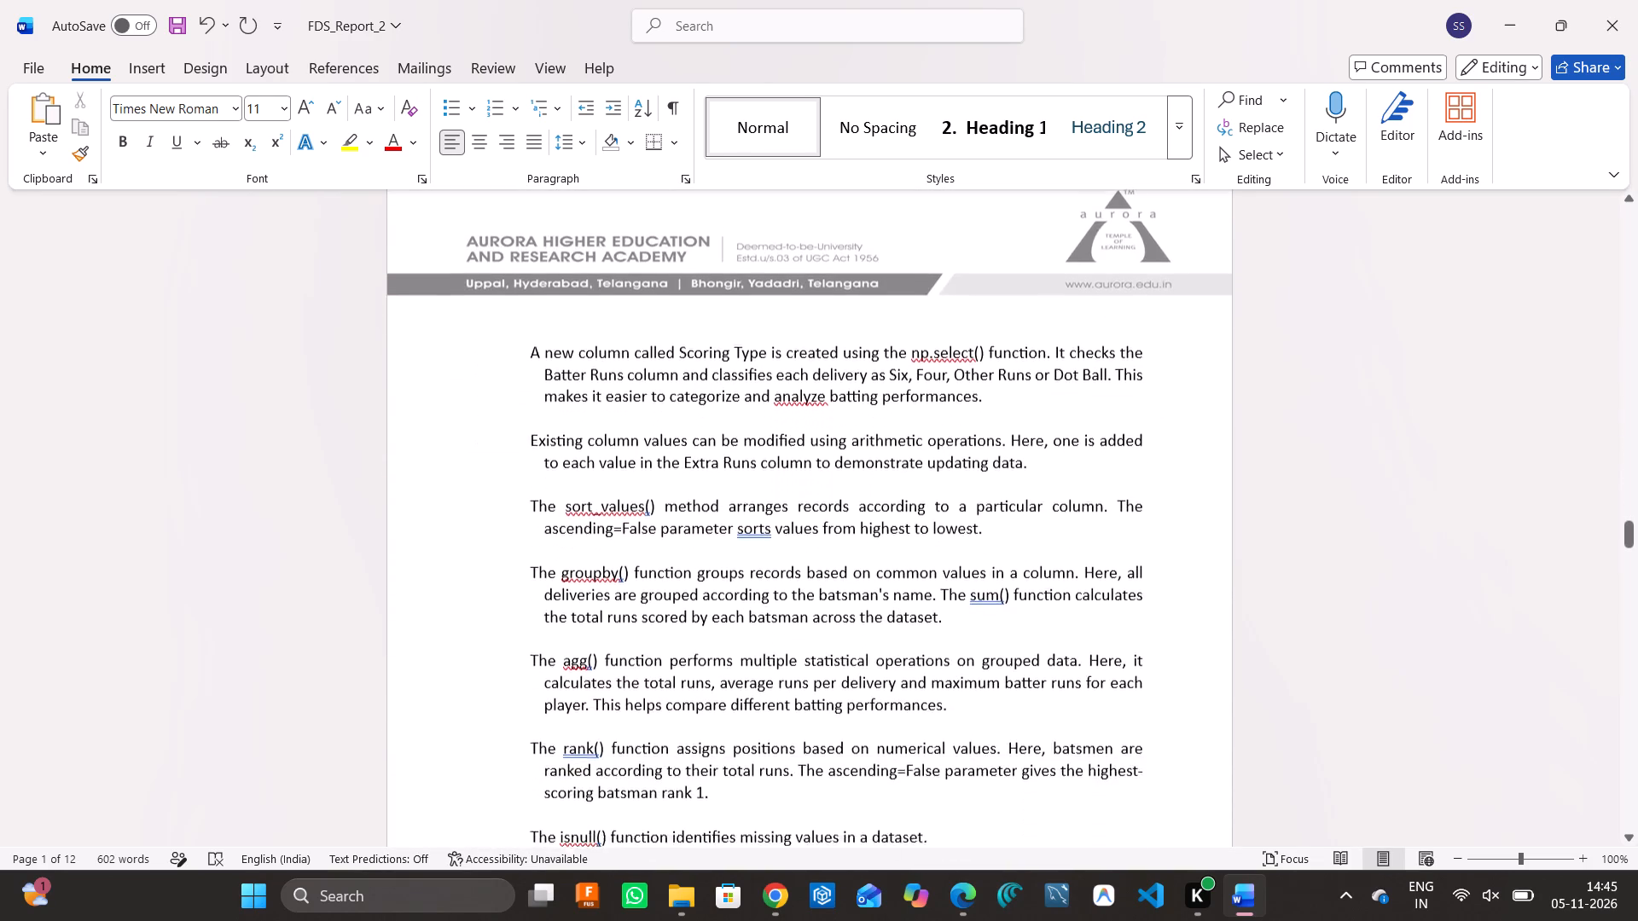
scroll(798, 731, "down", 2)
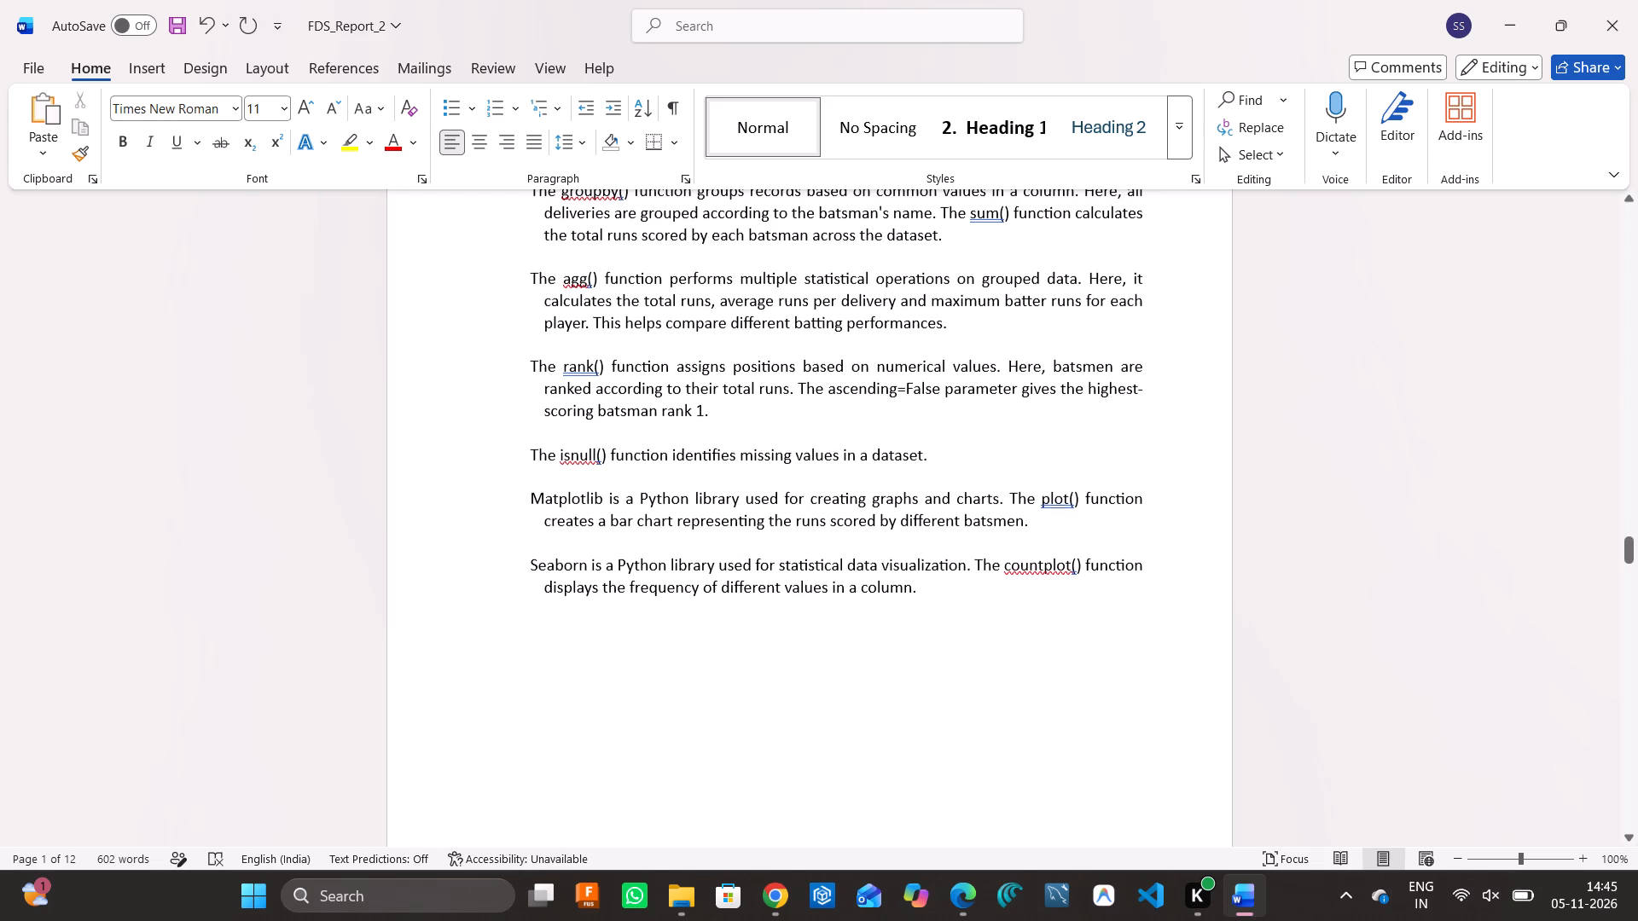
Format all explanation paragraphs of section 3, Manipulating Data, from the drop() method to the Seaborn paragraph, as a bulleted list.
left_click_drag(923, 601, 782, 256)
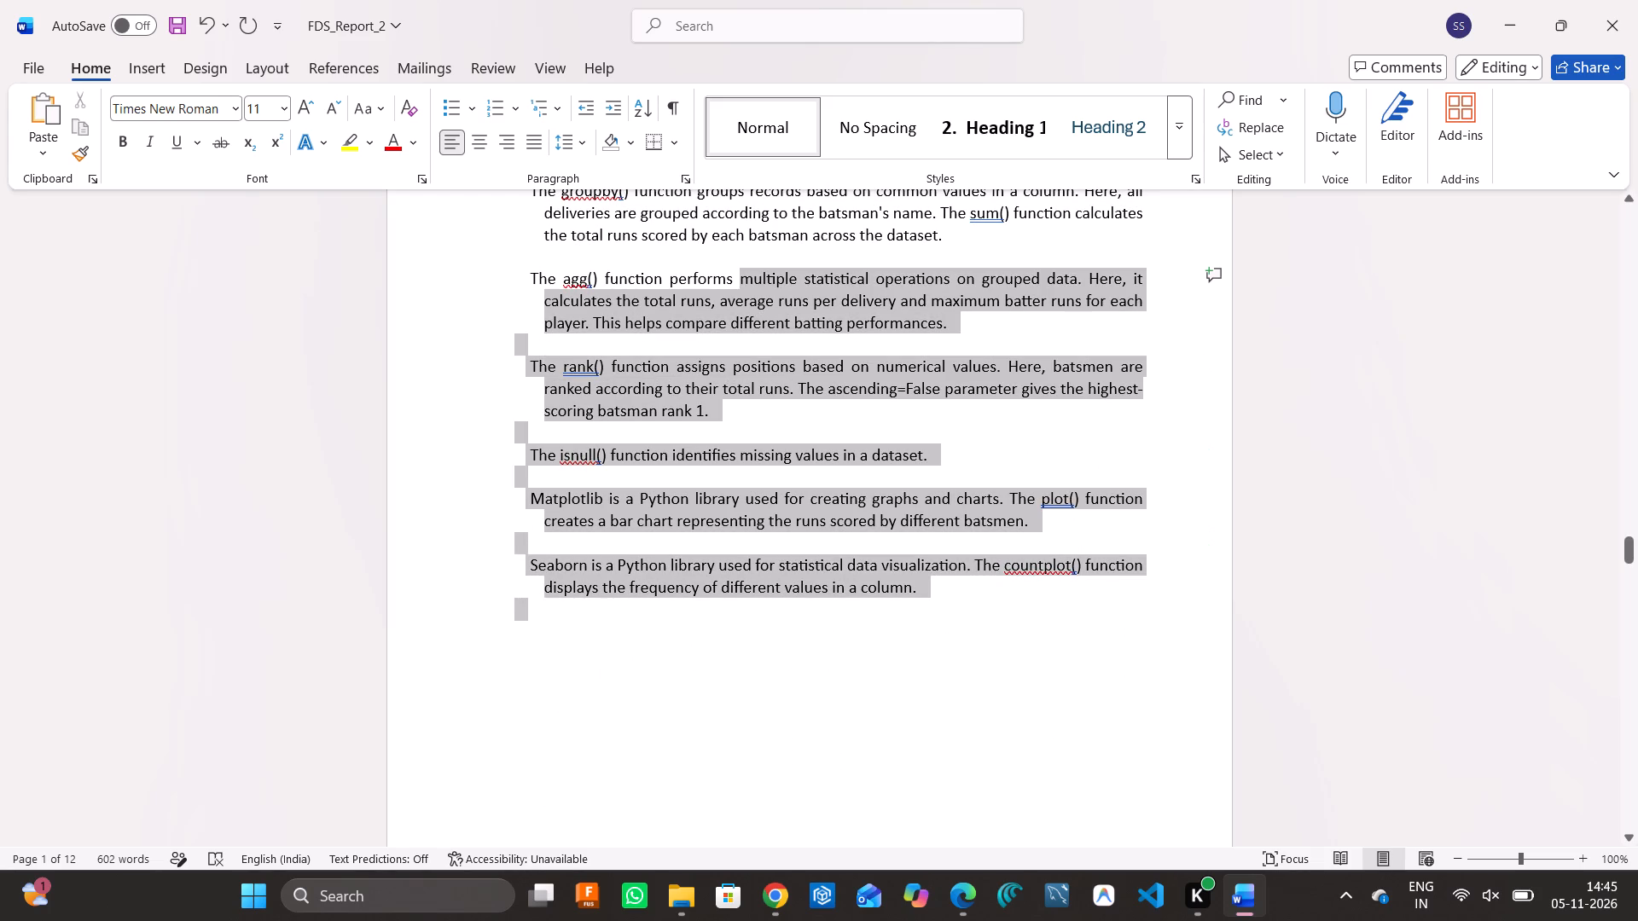
left_click_drag(782, 256, 621, 893)
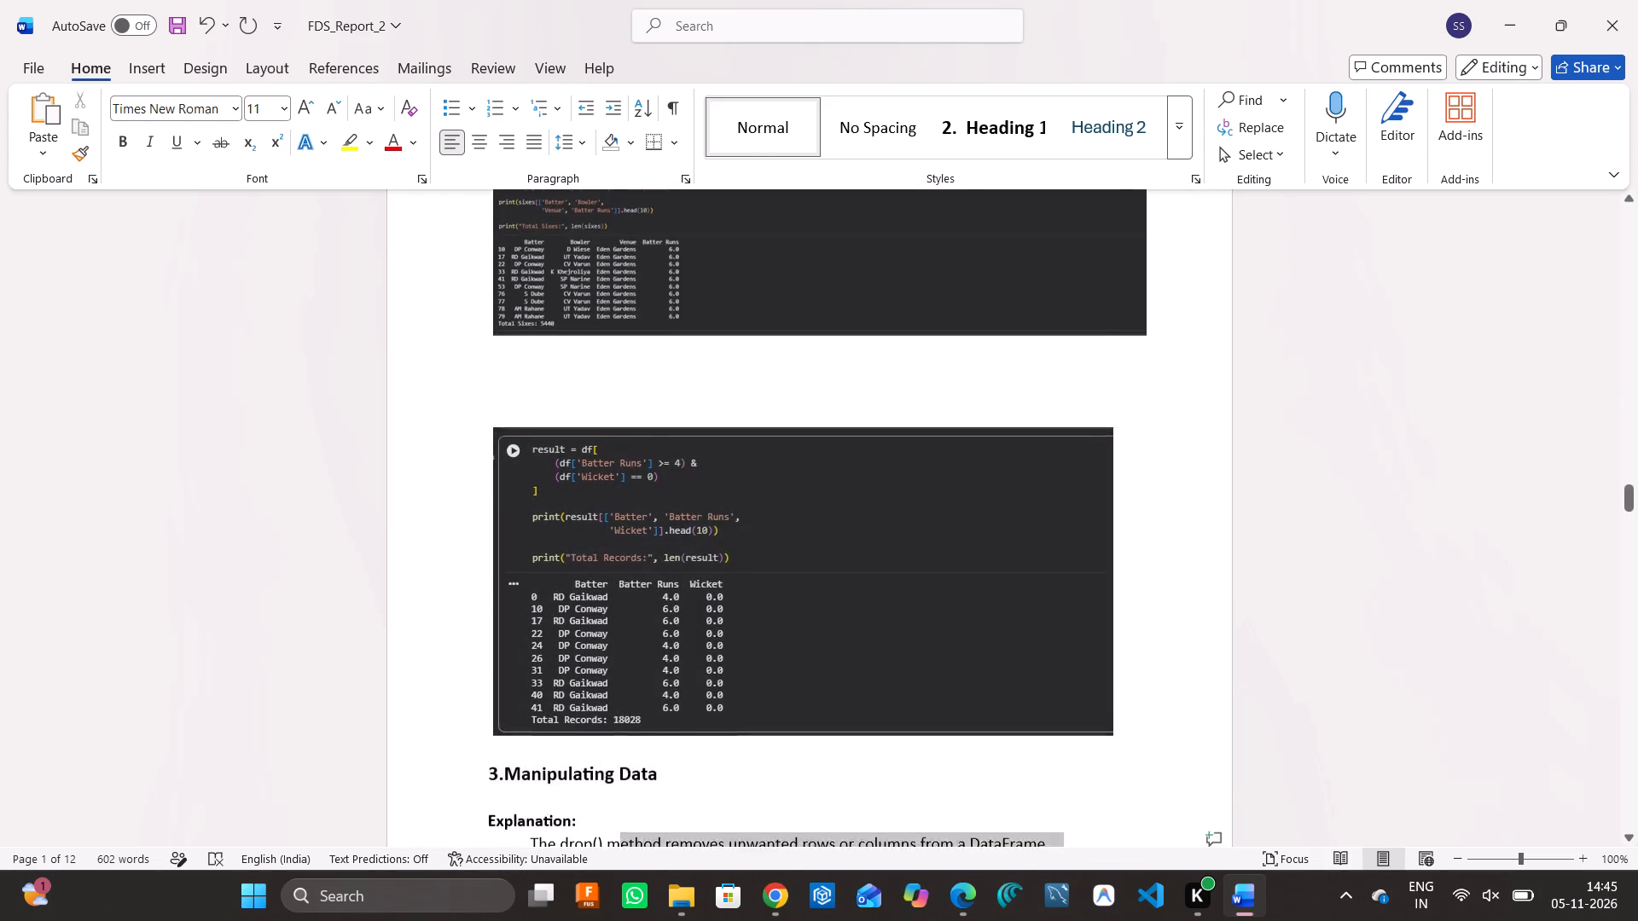
left_click_drag(621, 893, 529, 675)
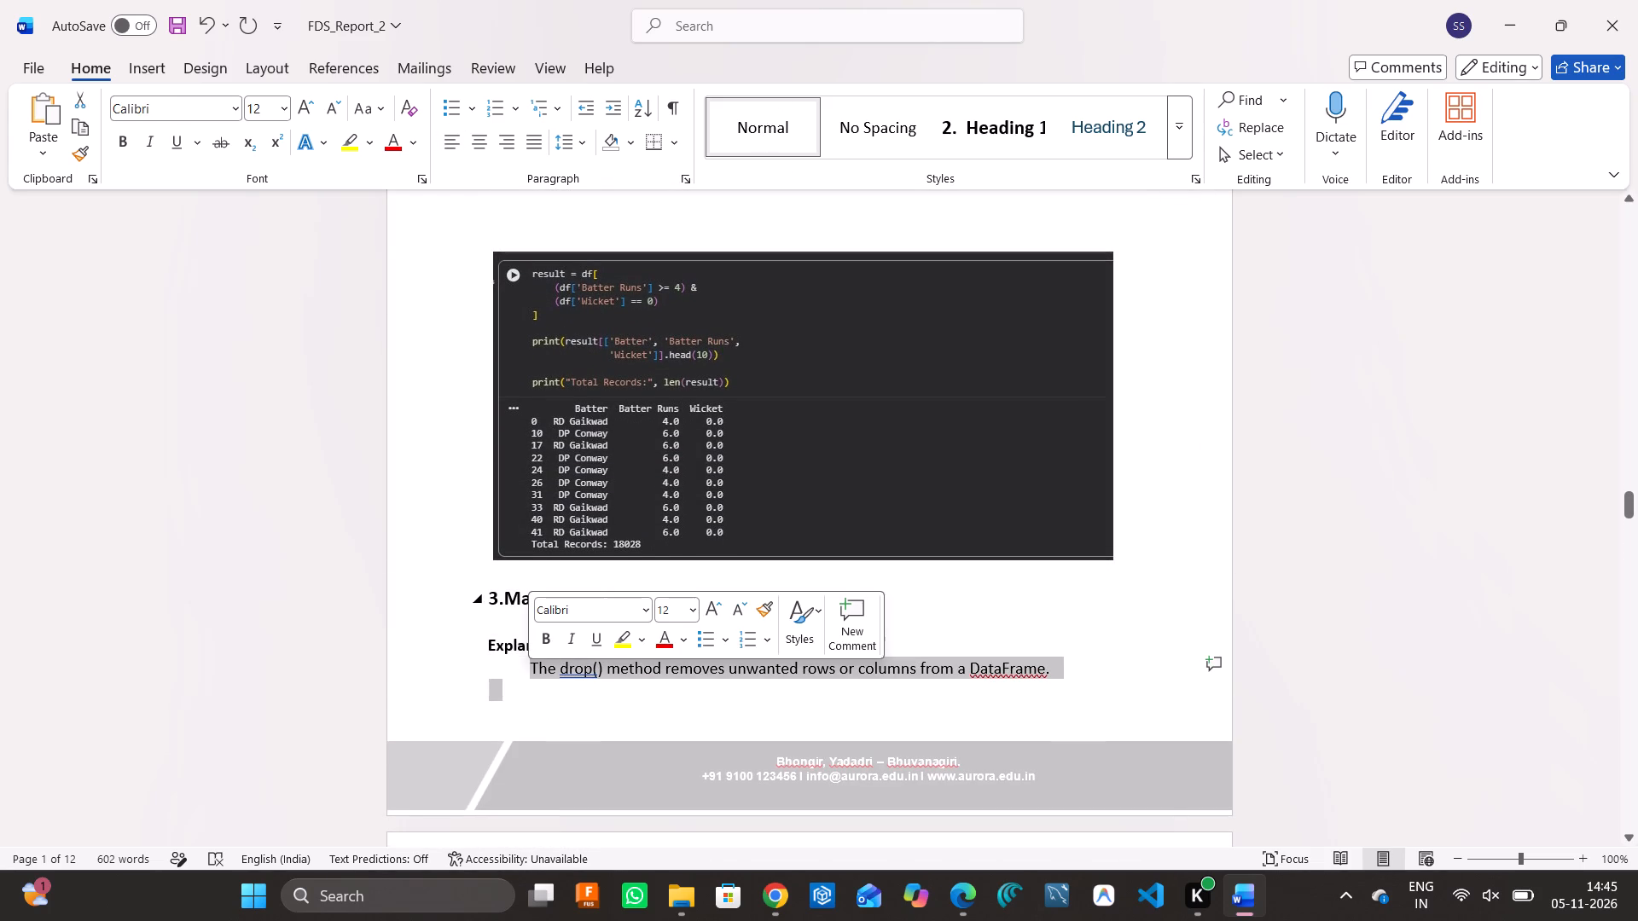
left_click(446, 110)
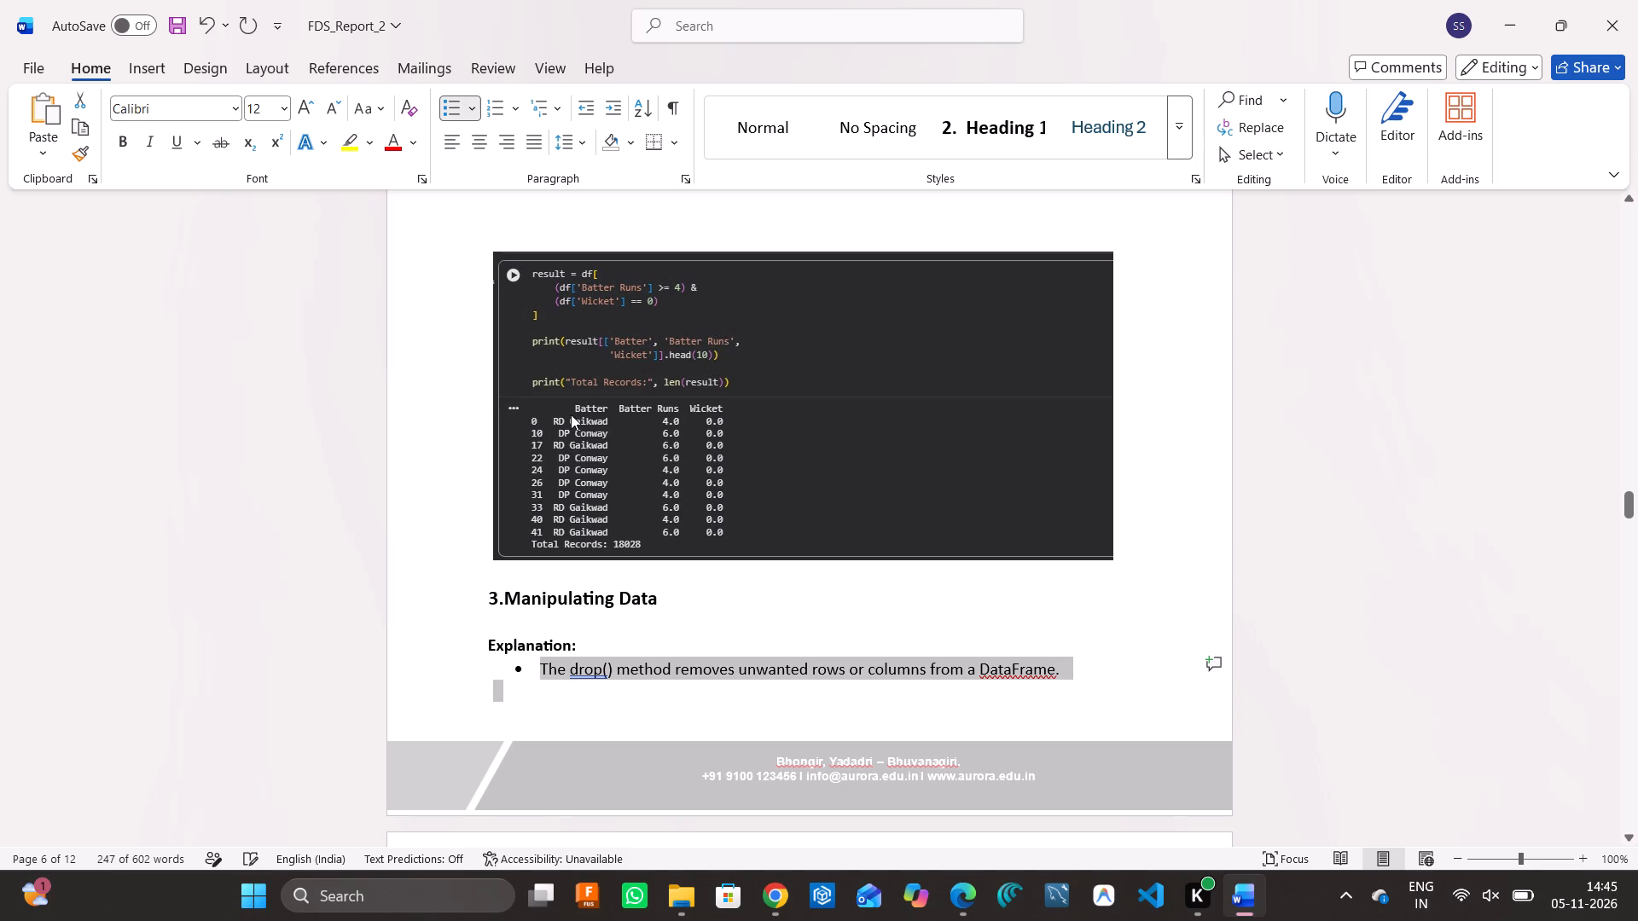
left_click(622, 654)
Check the bulleted Manipulating Data explanation and the code and chart screenshots on the pages that follow it.
scroll(614, 636, "down", 3)
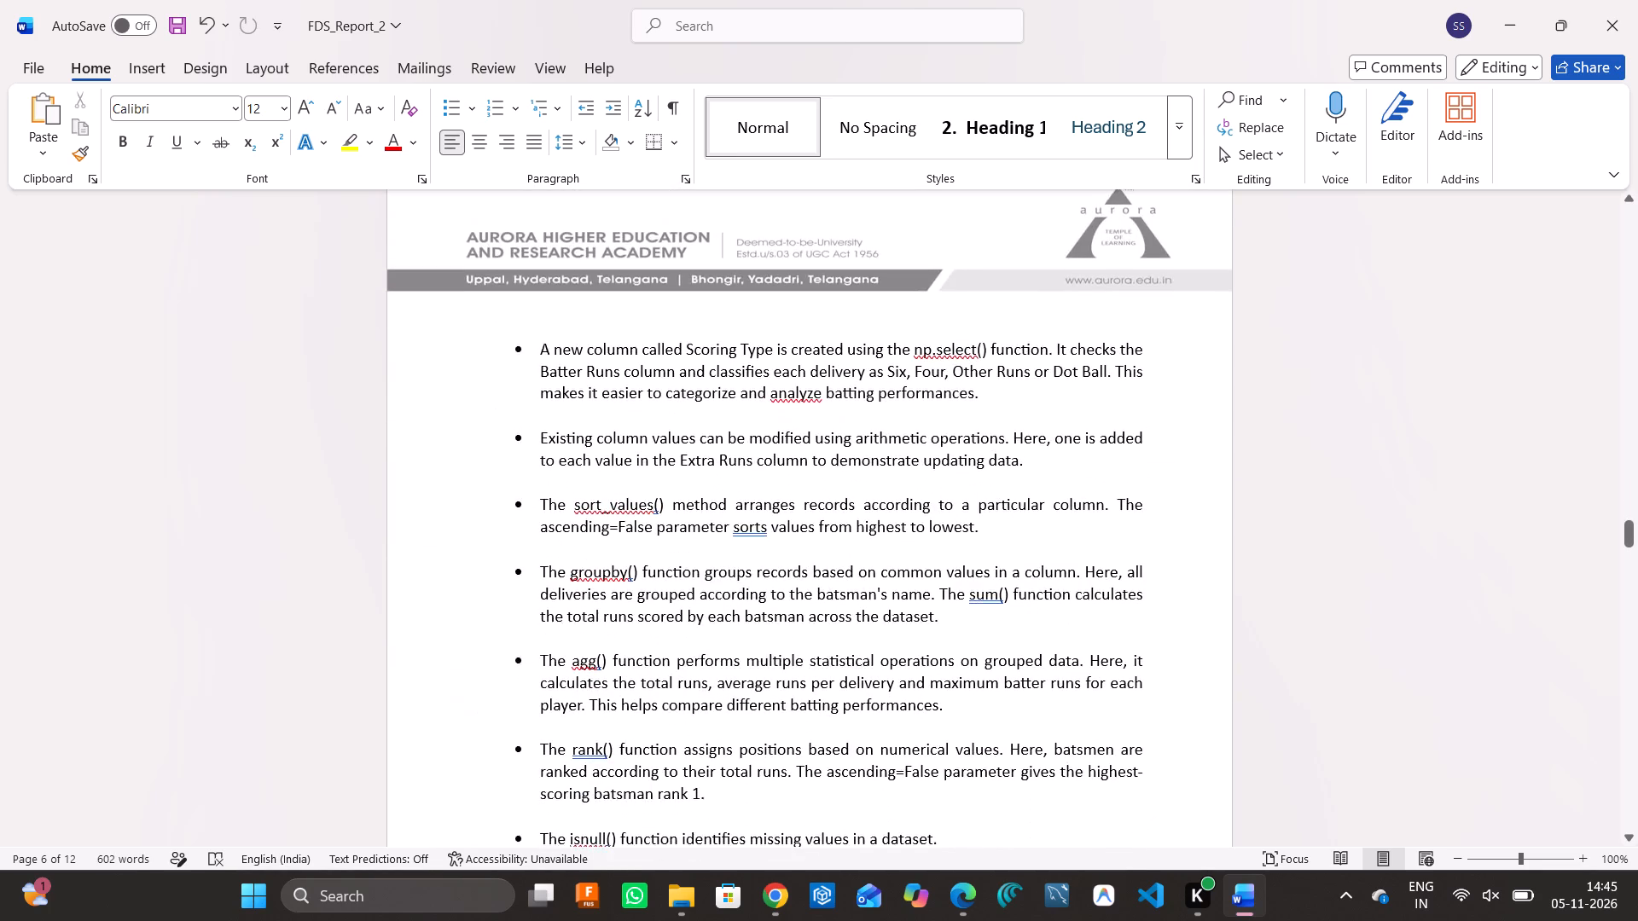
scroll(614, 636, "down", 6)
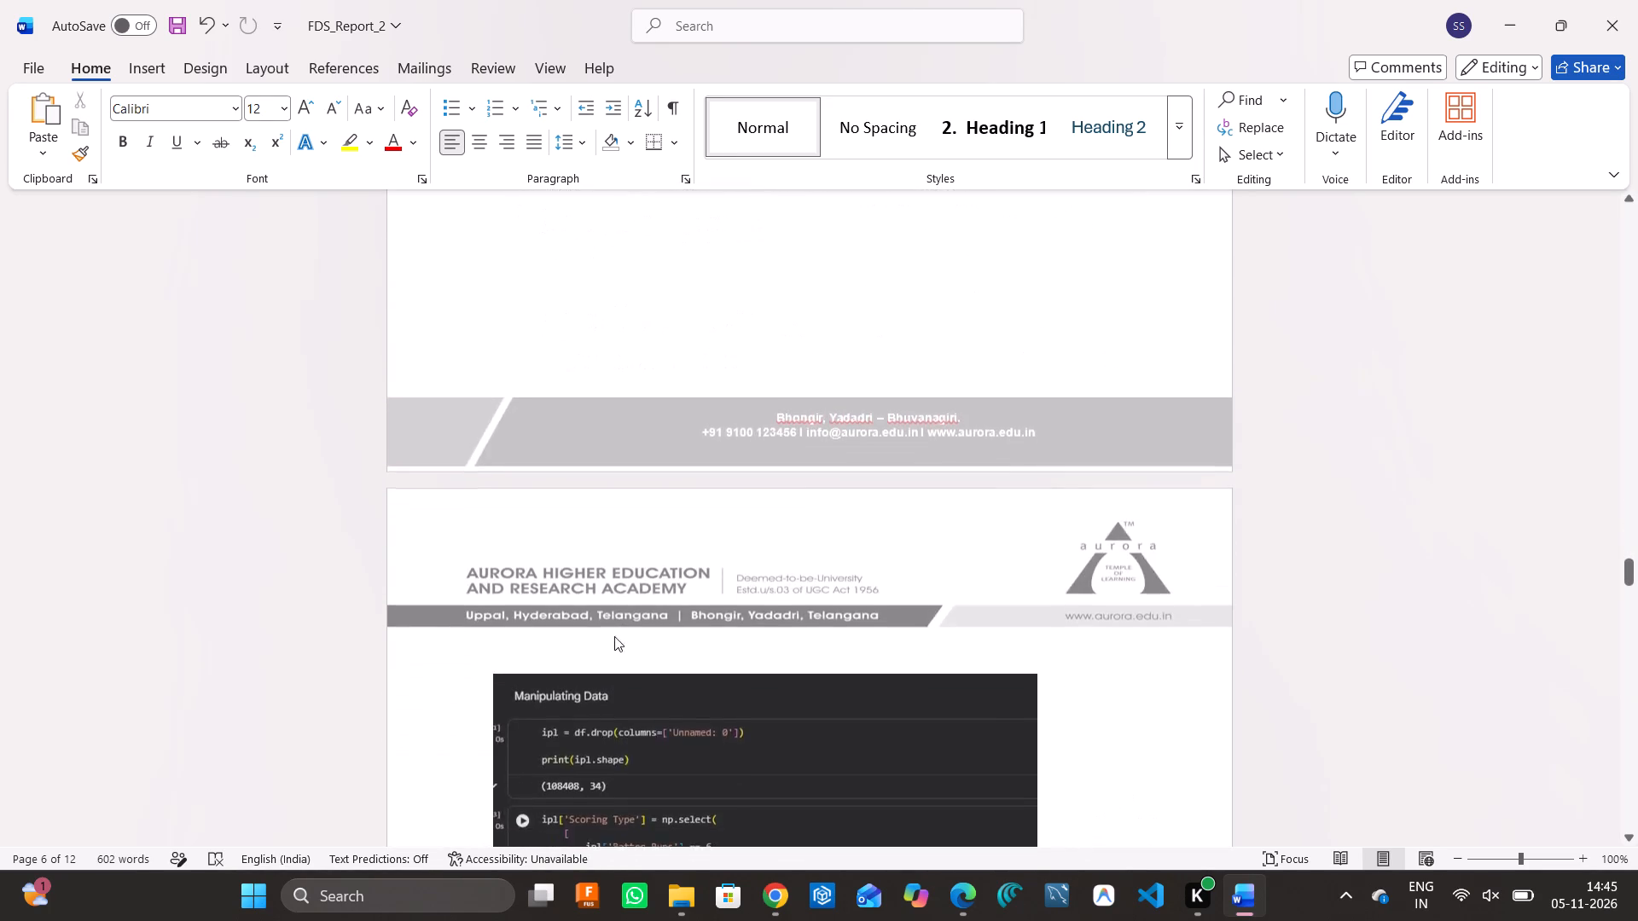
scroll(614, 636, "down", 12)
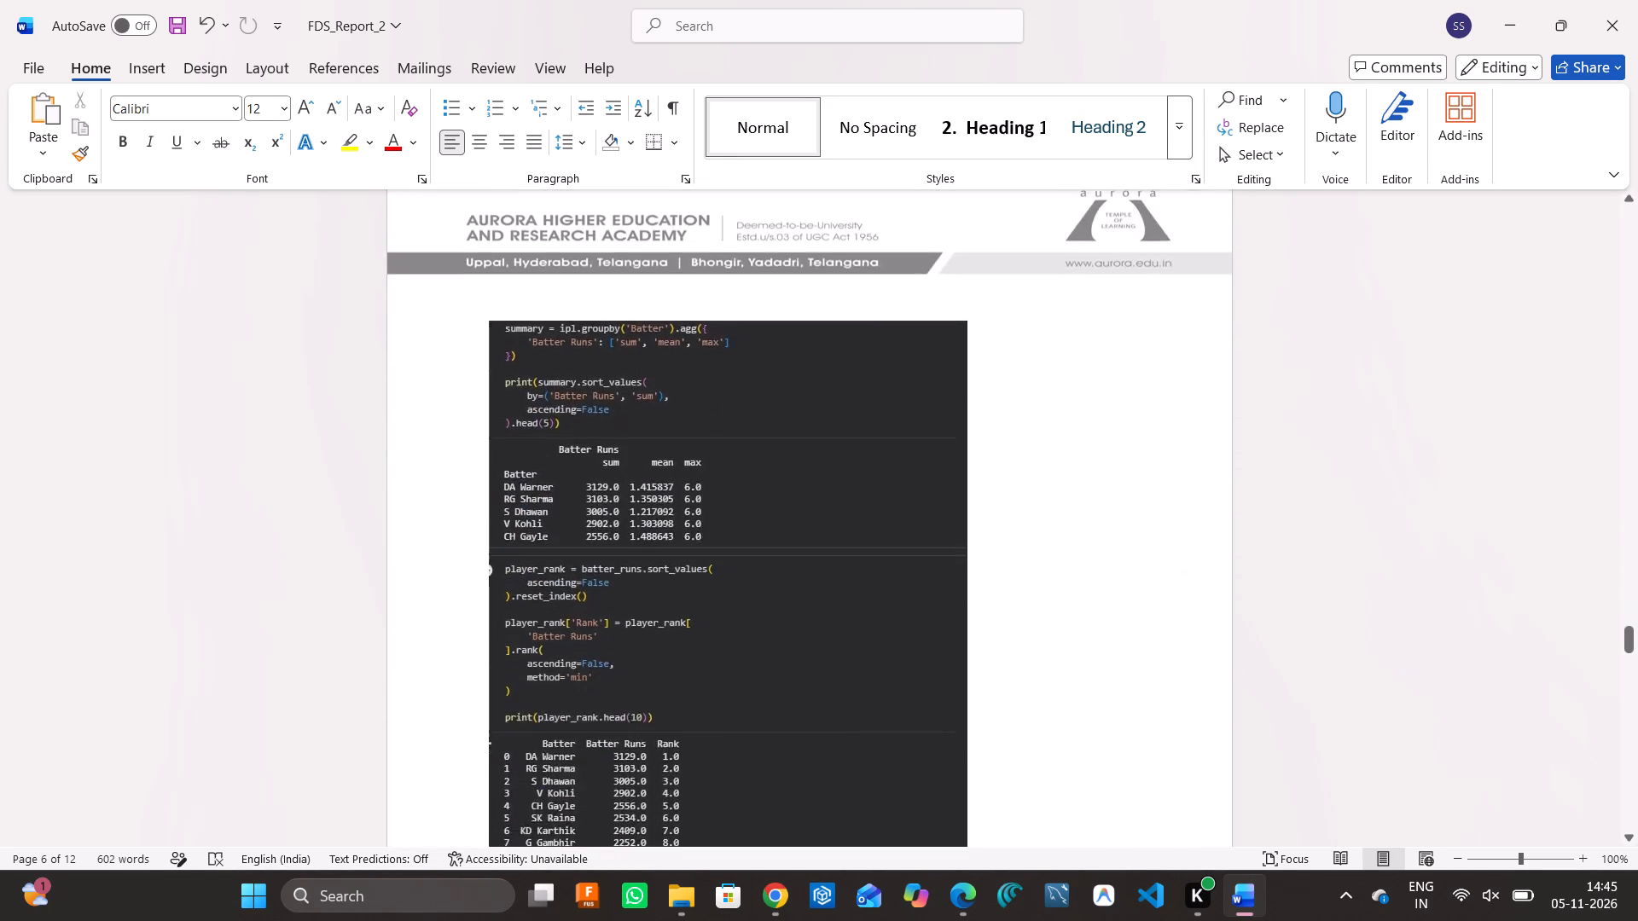
scroll(614, 636, "down", 5)
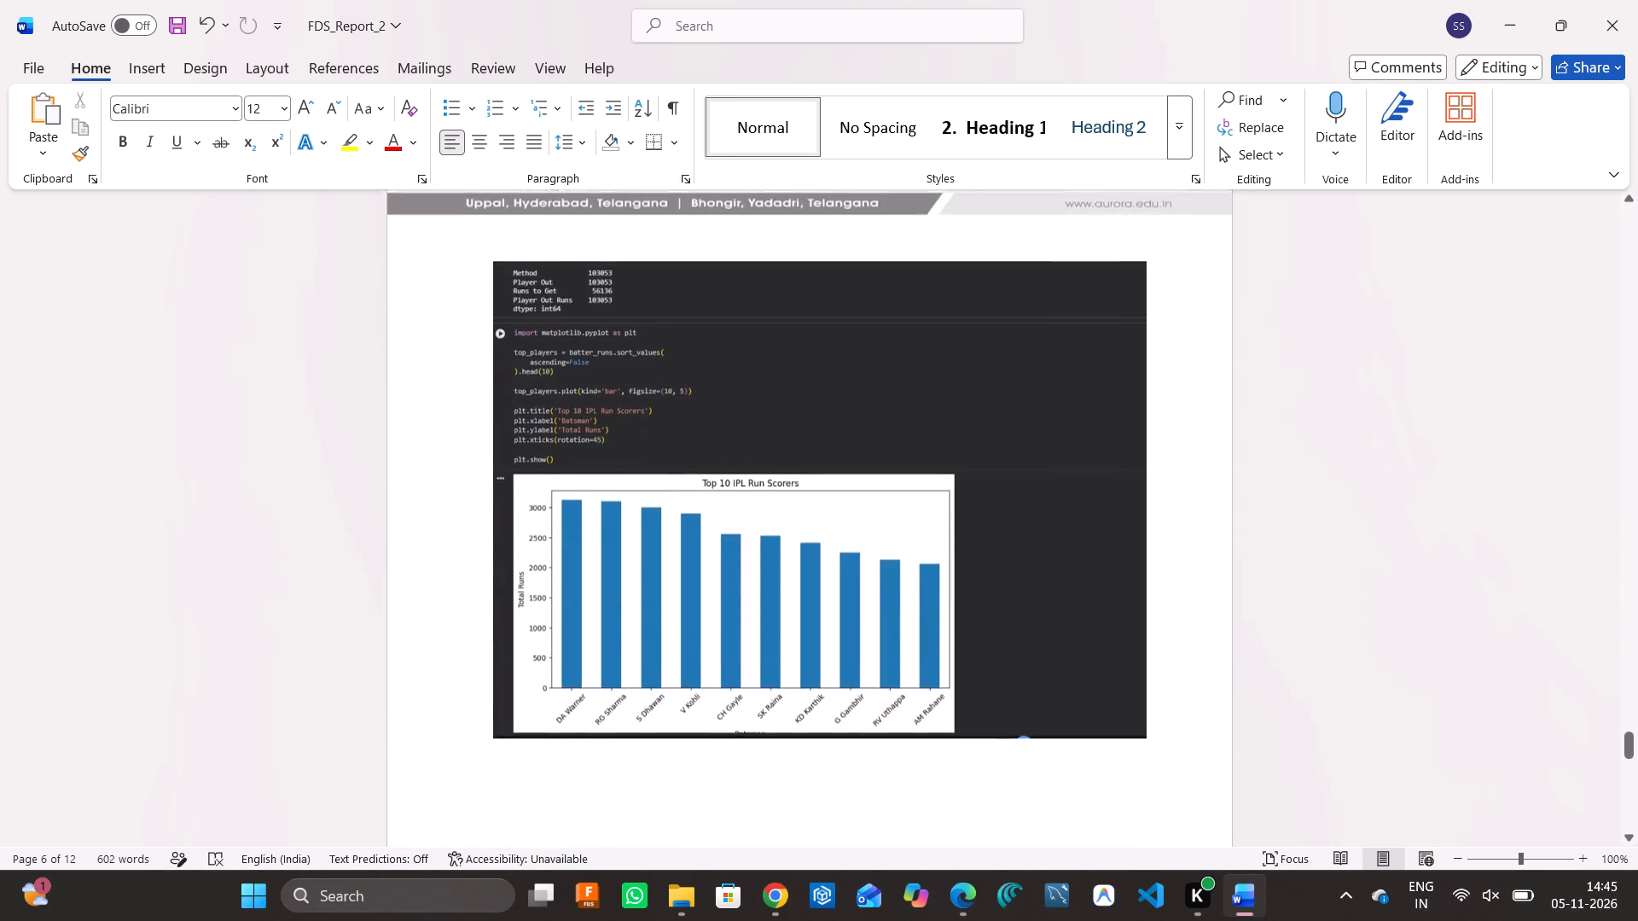
scroll(614, 636, "down", 1)
Format the explanation paragraphs of section 2, Selecting and Filtering Data, from column selection to multiple conditions, as a bulleted list.
scroll(614, 636, "up", 10)
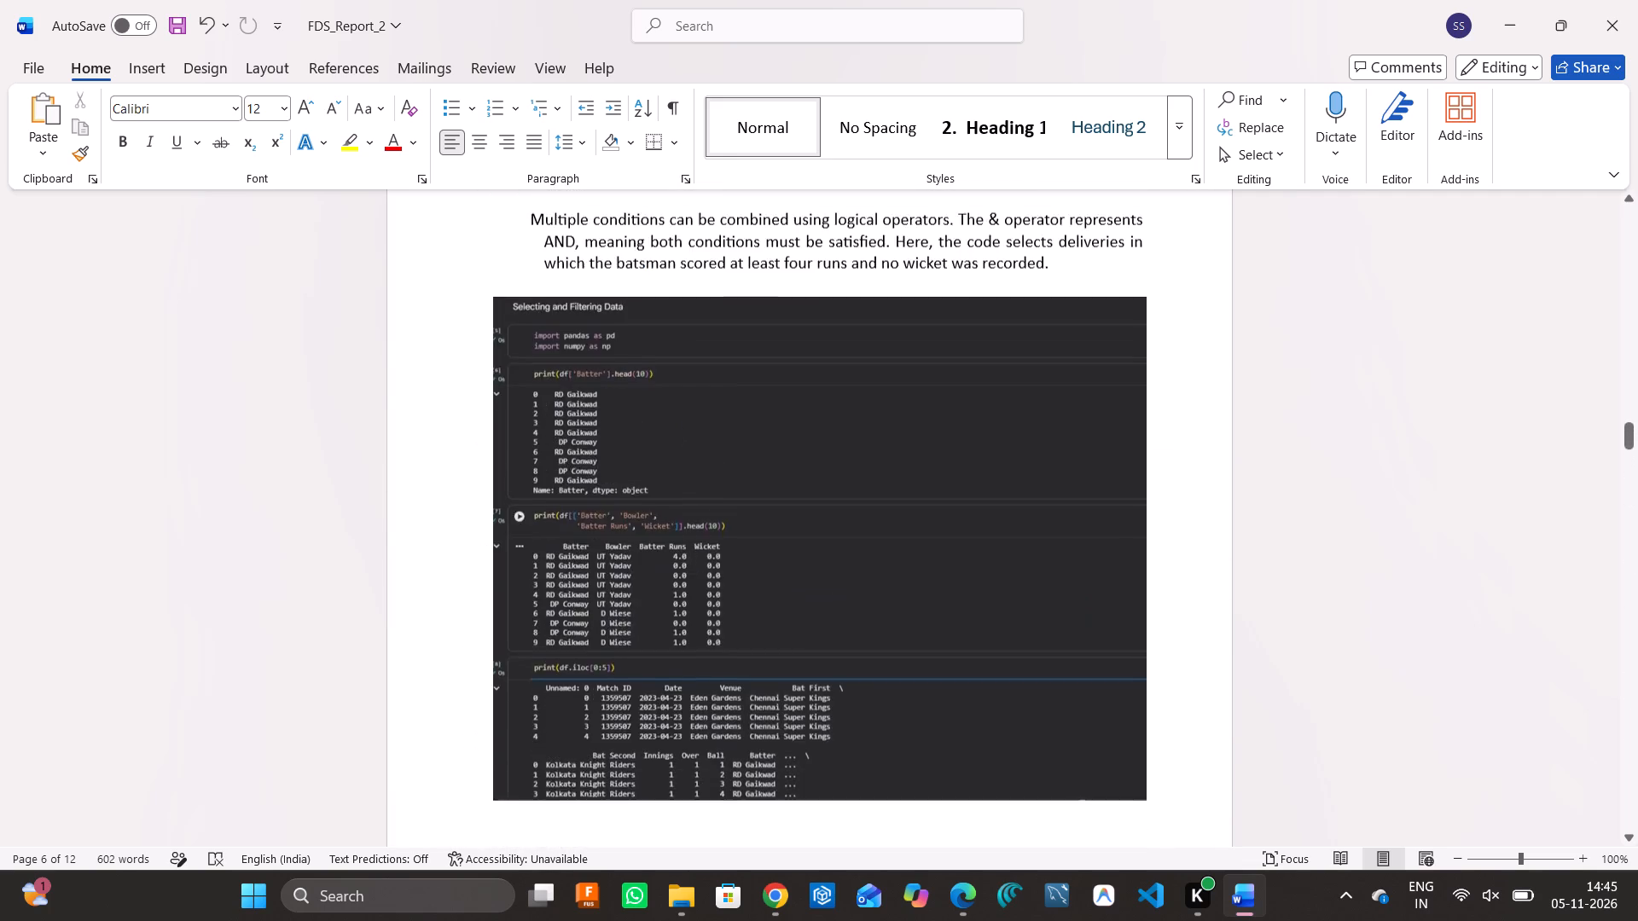
scroll(614, 636, "up", 1)
scroll(614, 636, "down", 1)
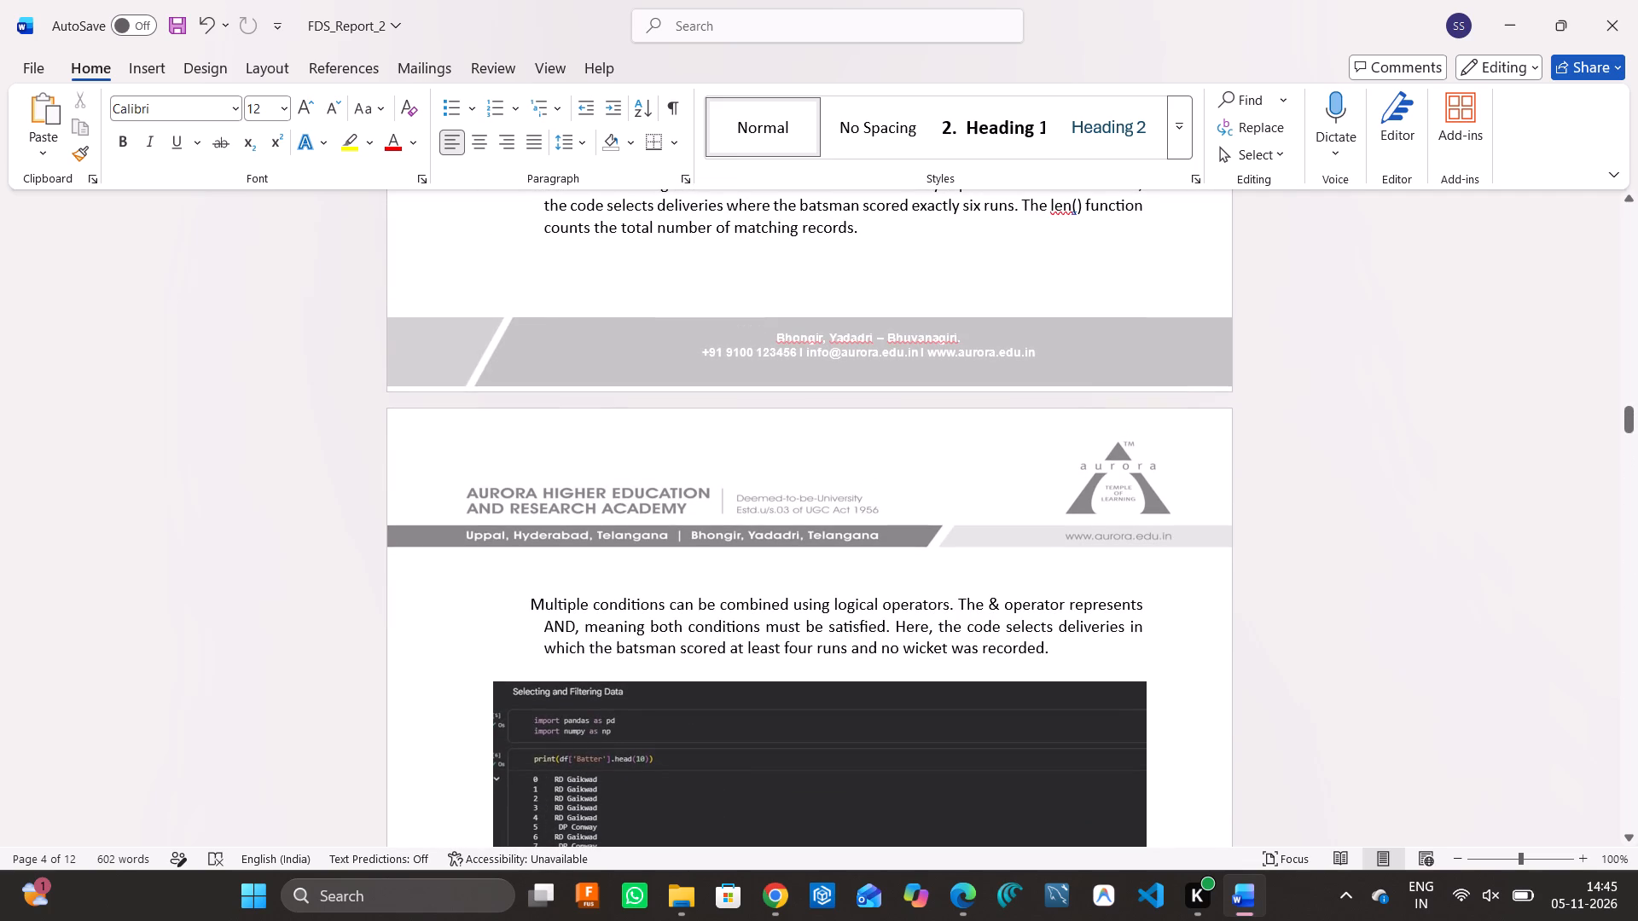
left_click_drag(1053, 651, 776, 173)
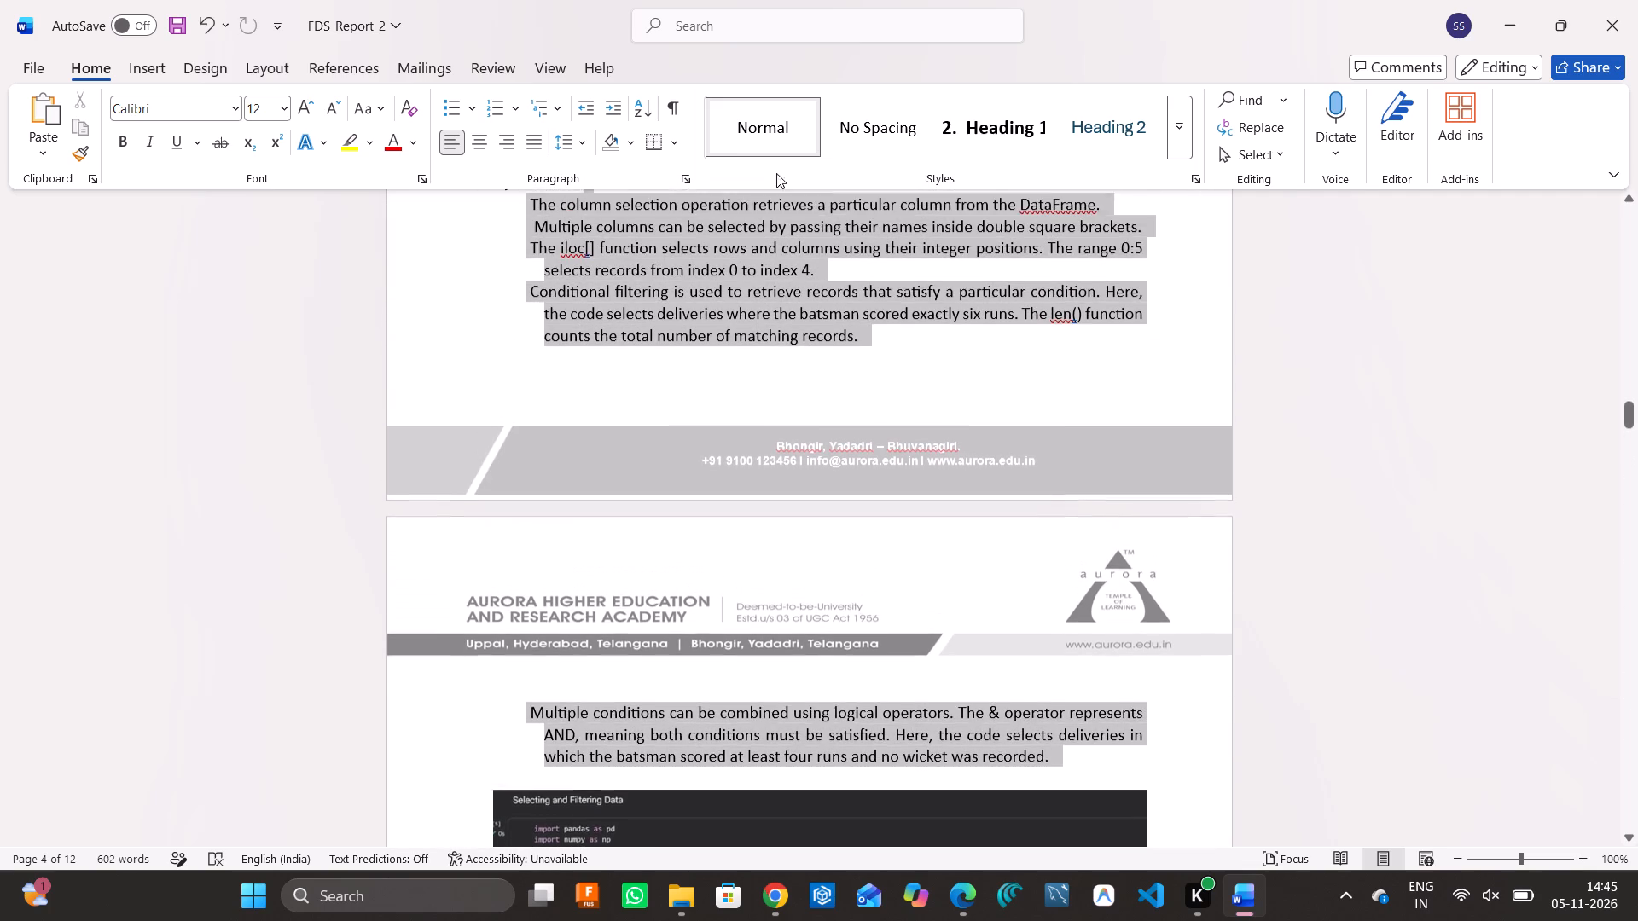
left_click_drag(776, 173, 550, 394)
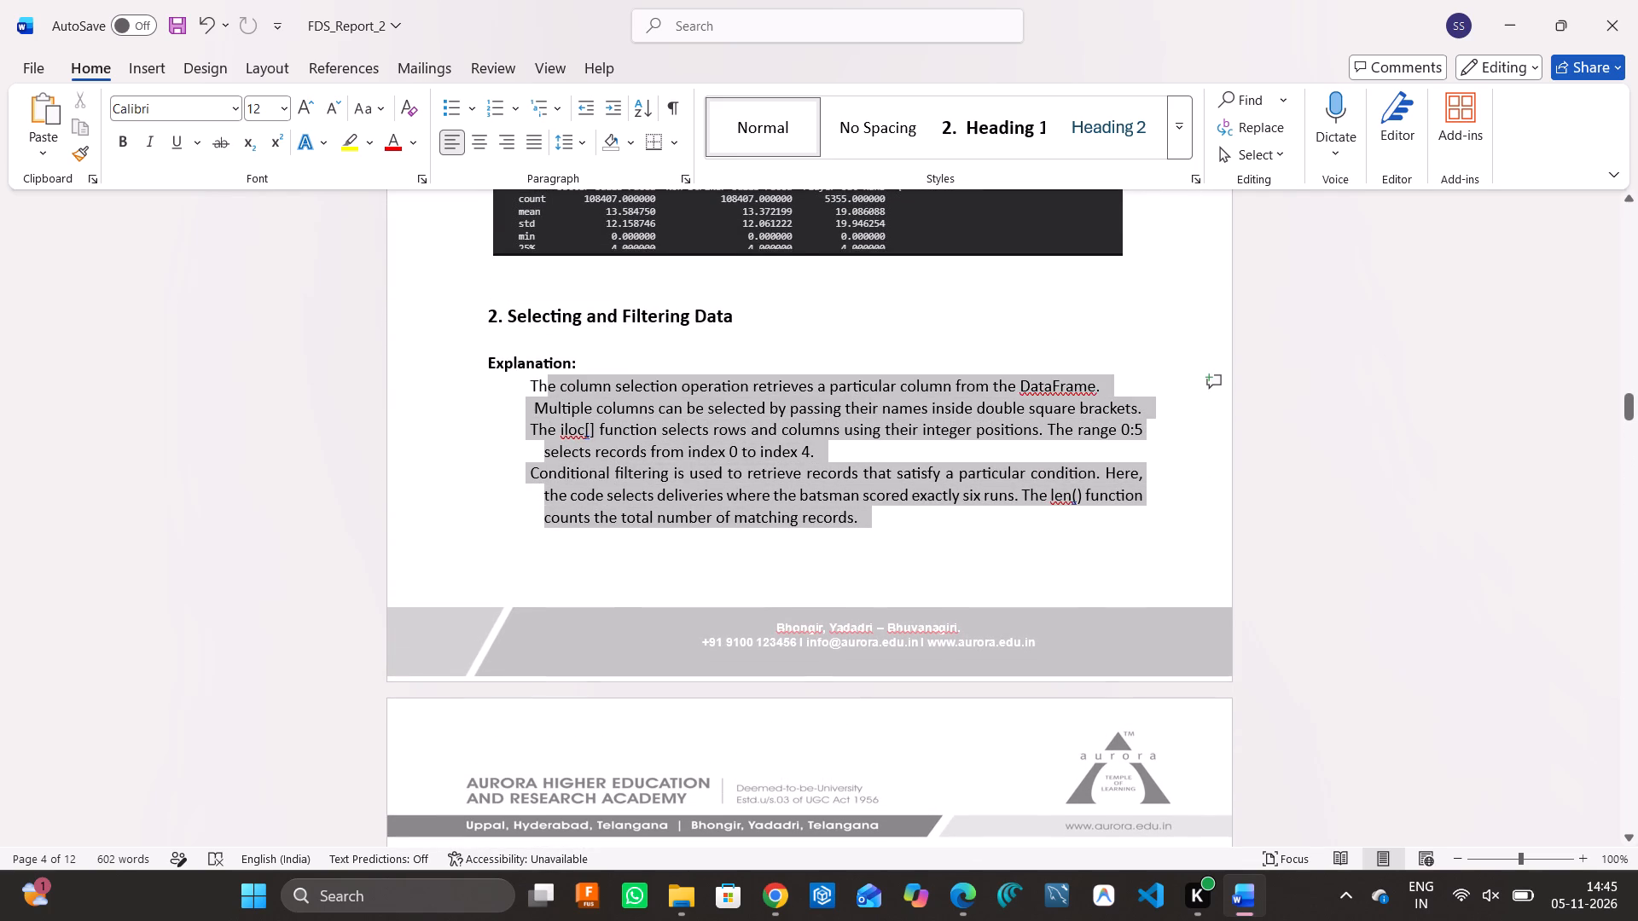
left_click_drag(550, 394, 534, 391)
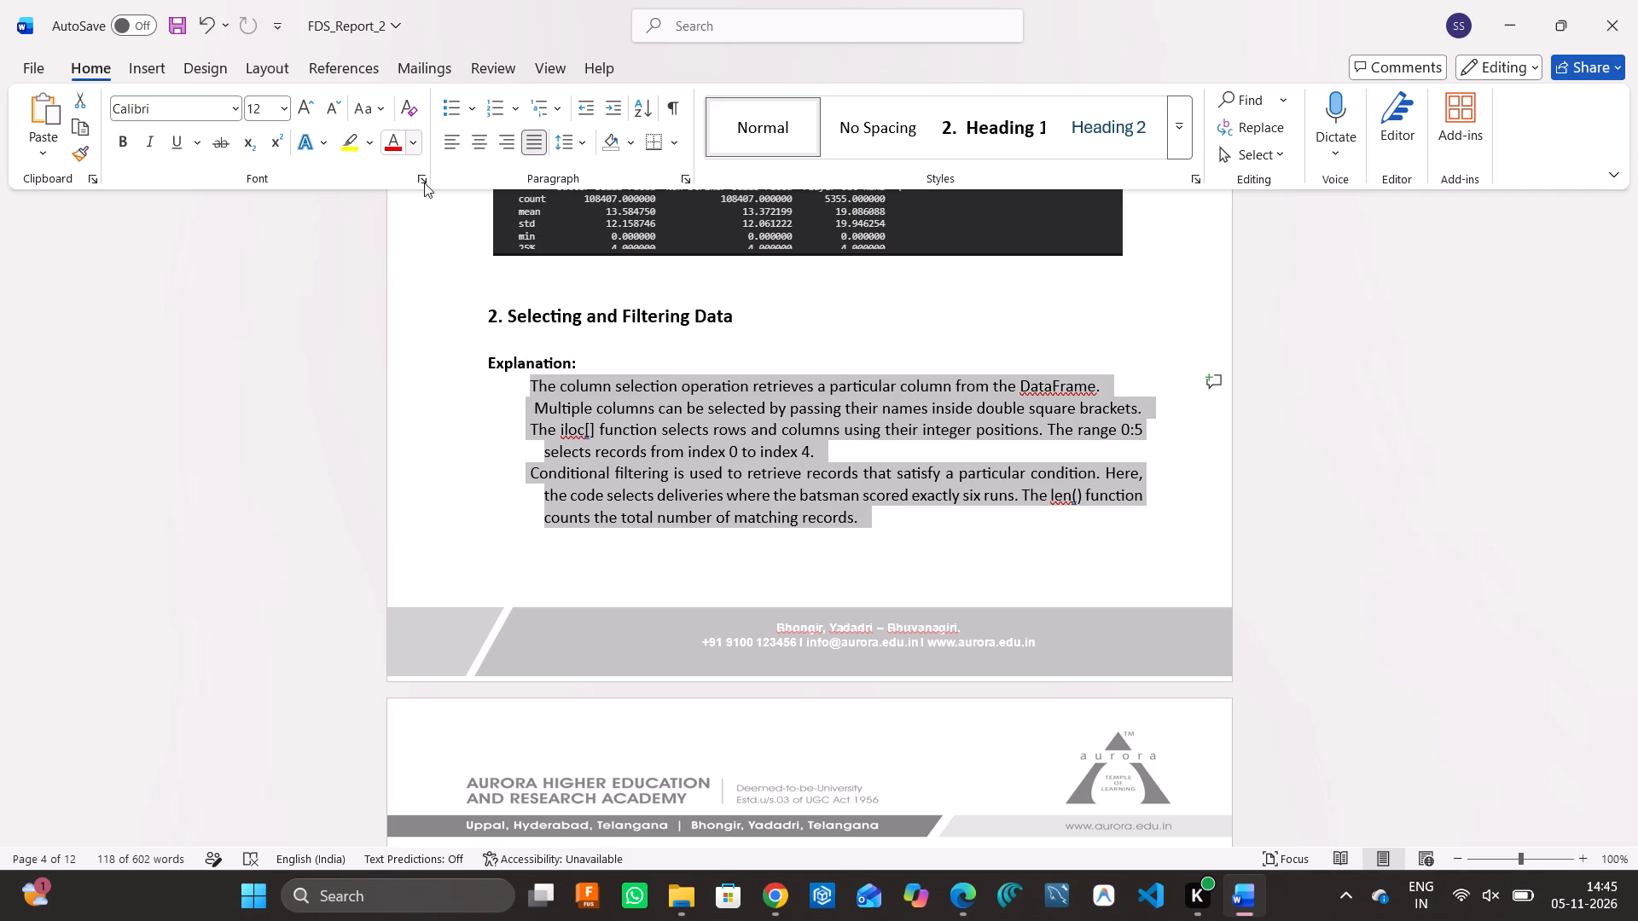
left_click(456, 101)
left_click(609, 561)
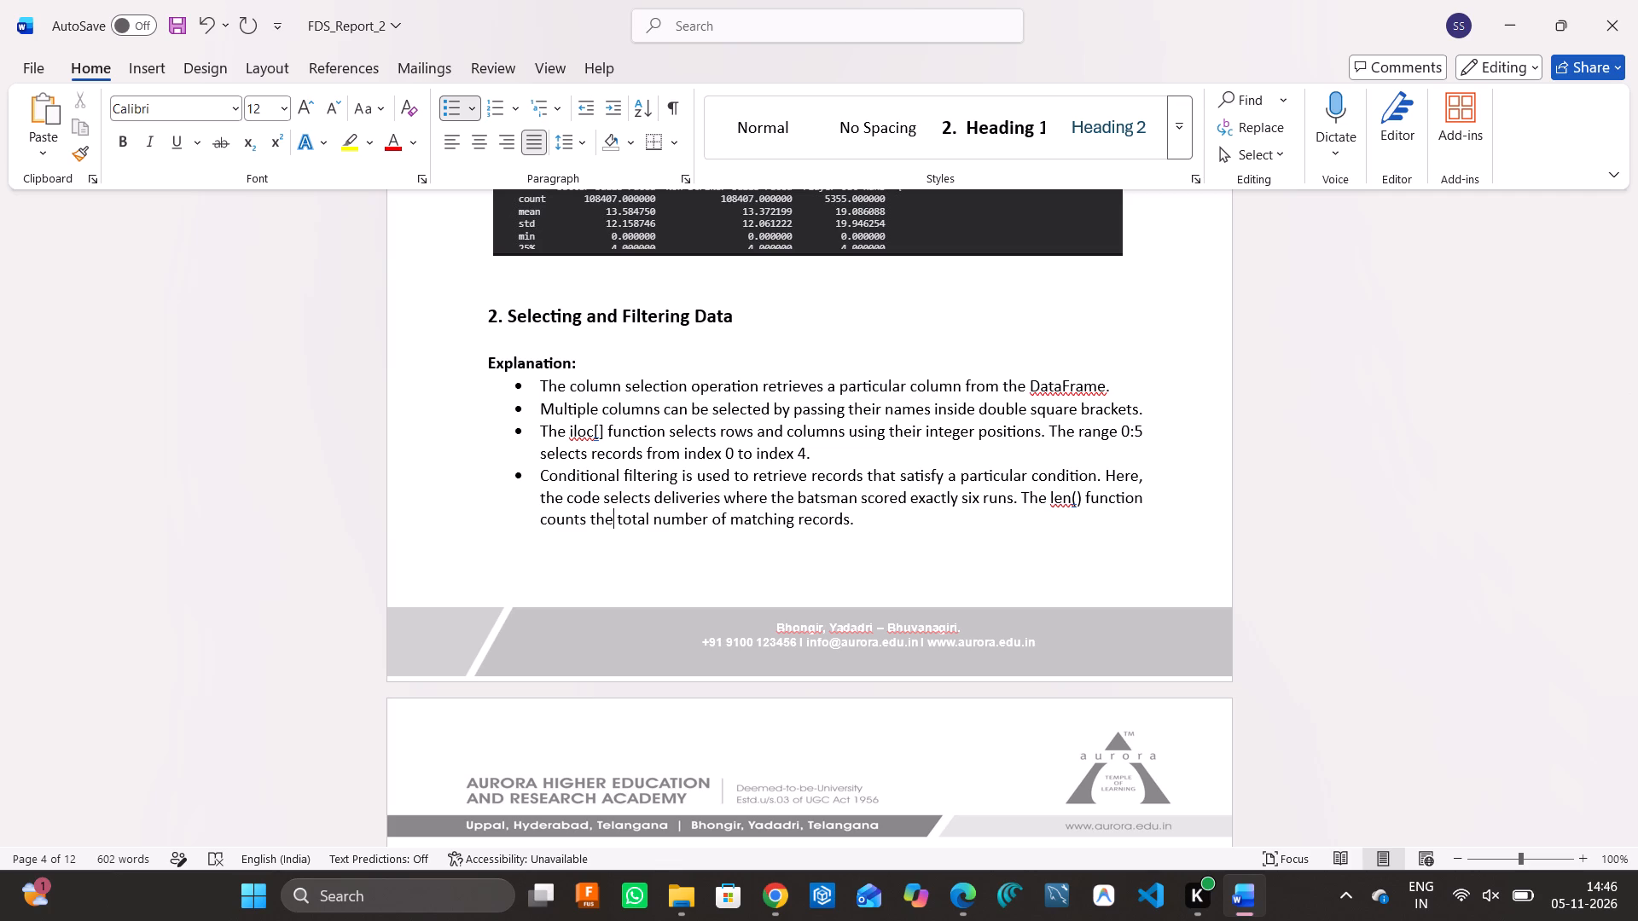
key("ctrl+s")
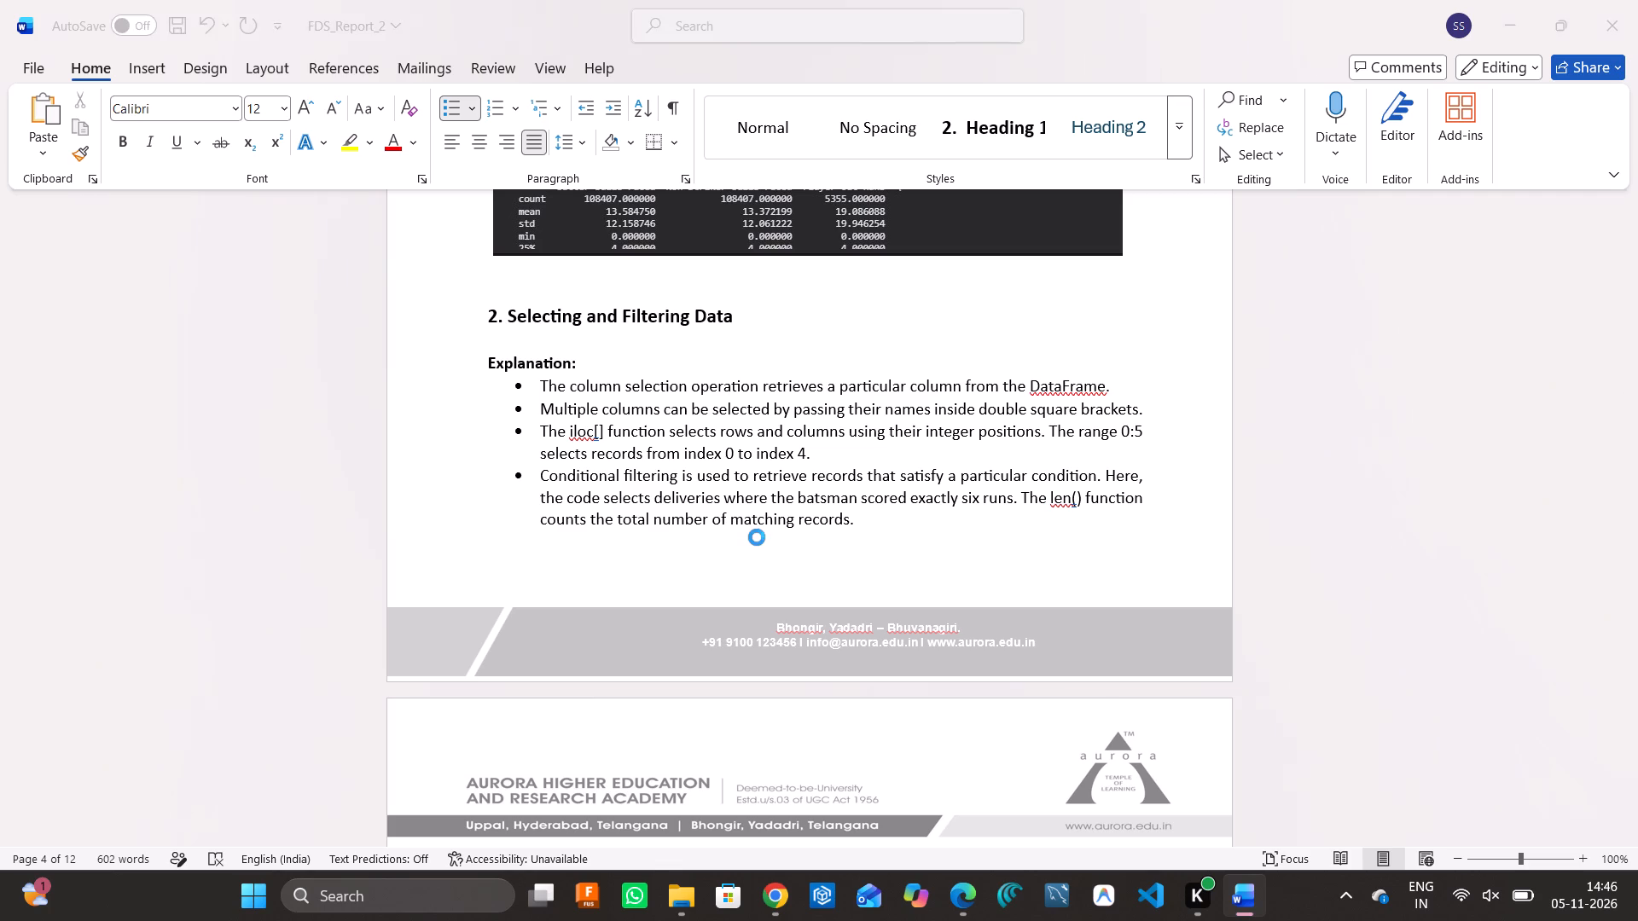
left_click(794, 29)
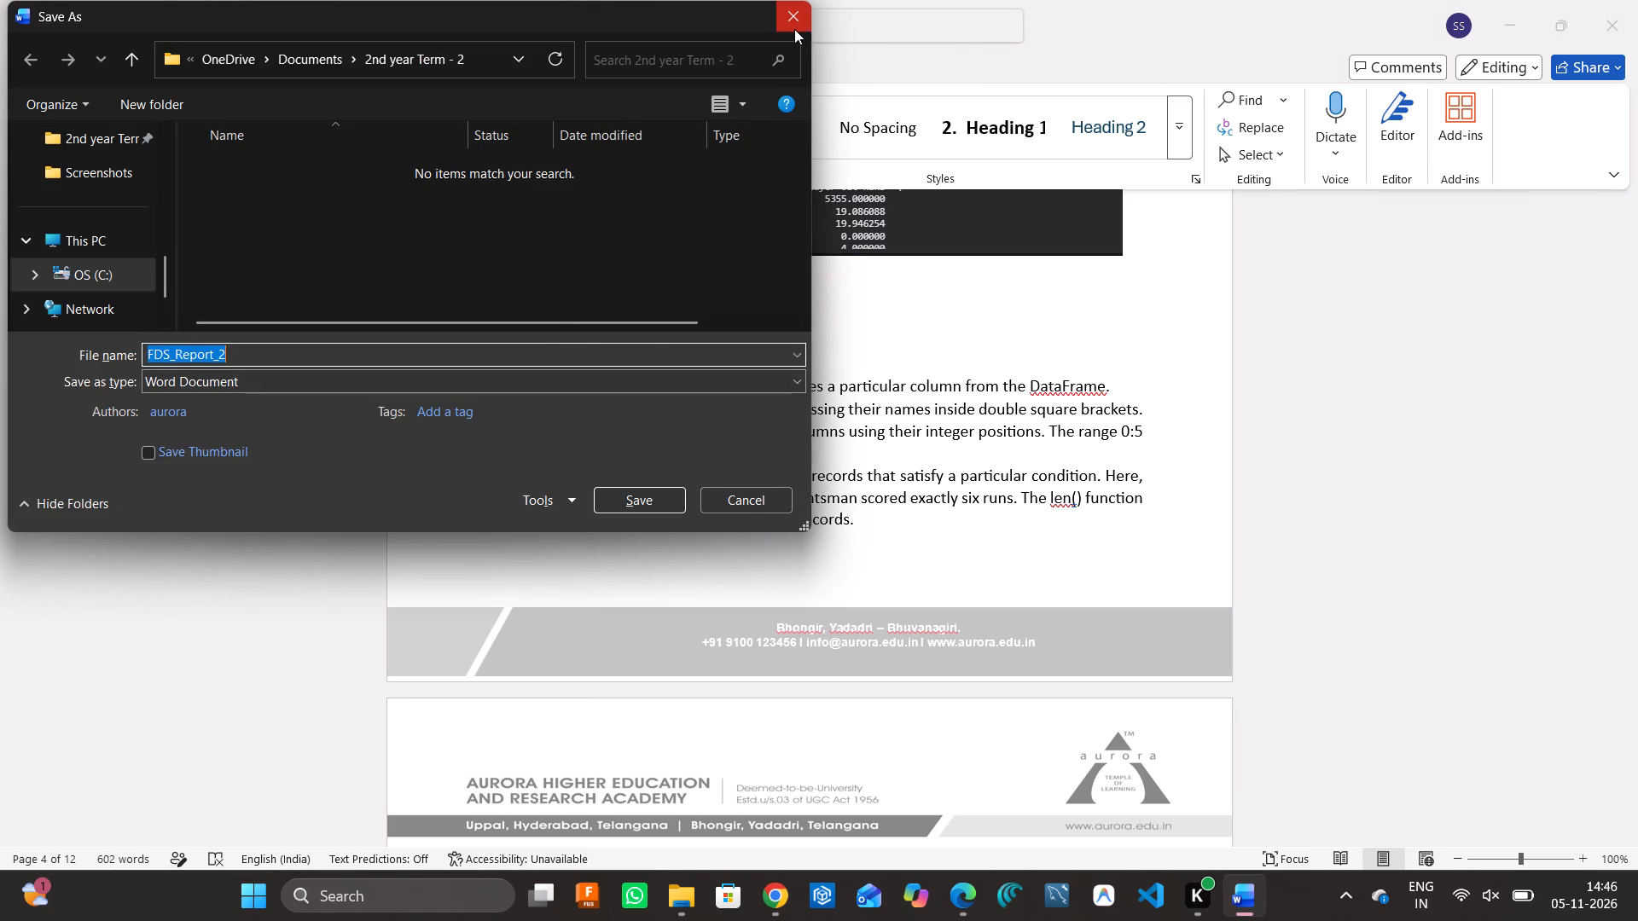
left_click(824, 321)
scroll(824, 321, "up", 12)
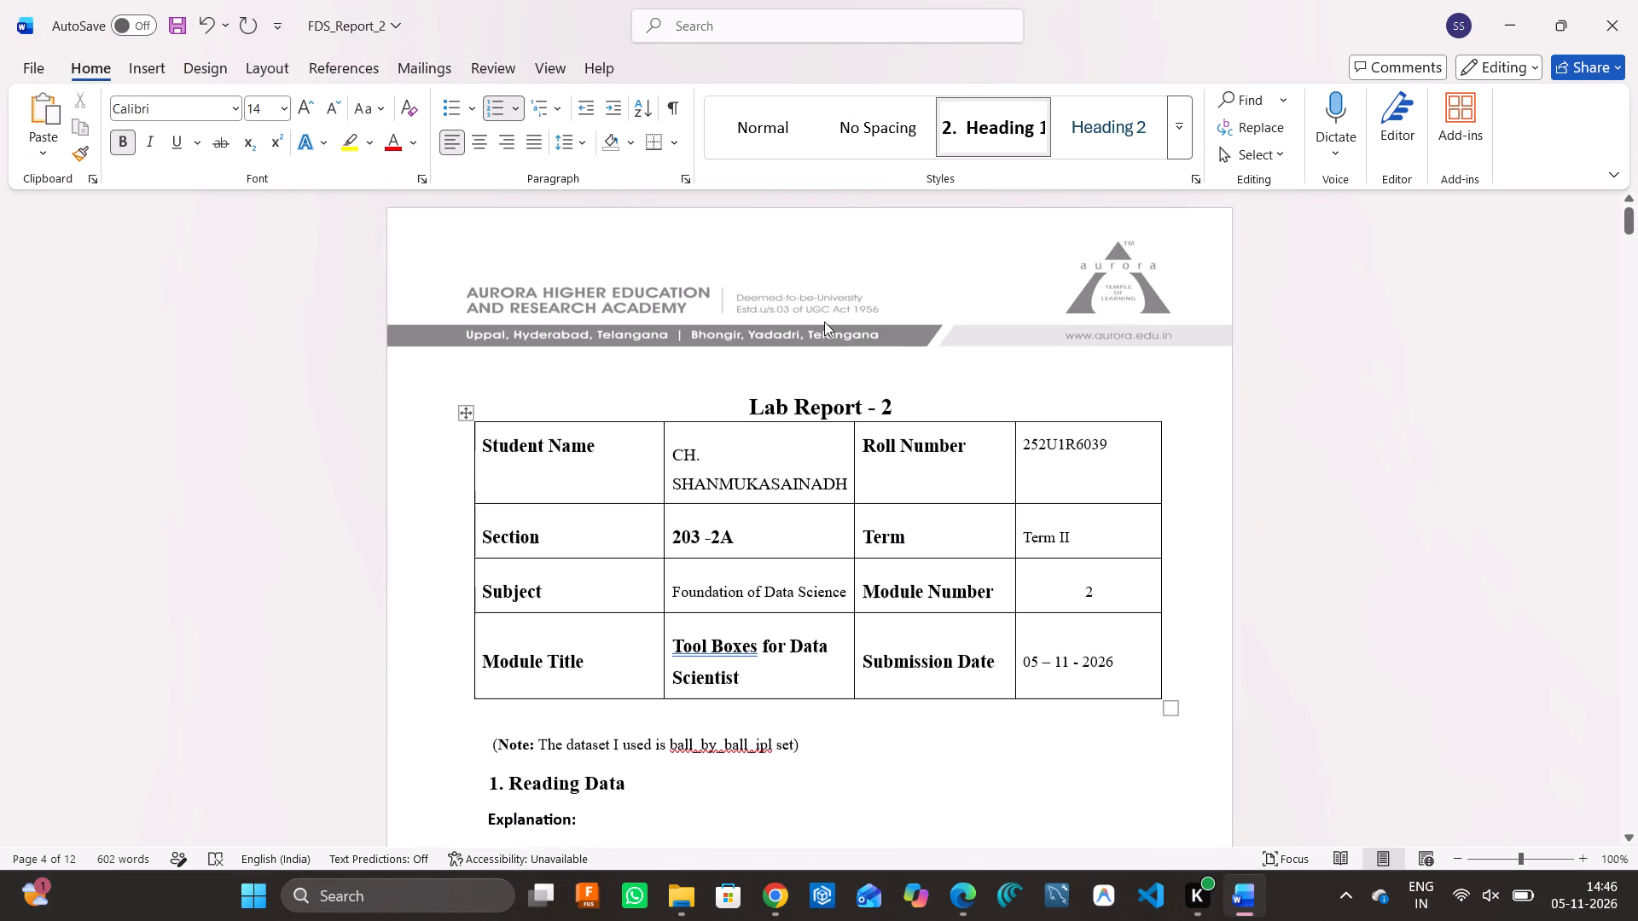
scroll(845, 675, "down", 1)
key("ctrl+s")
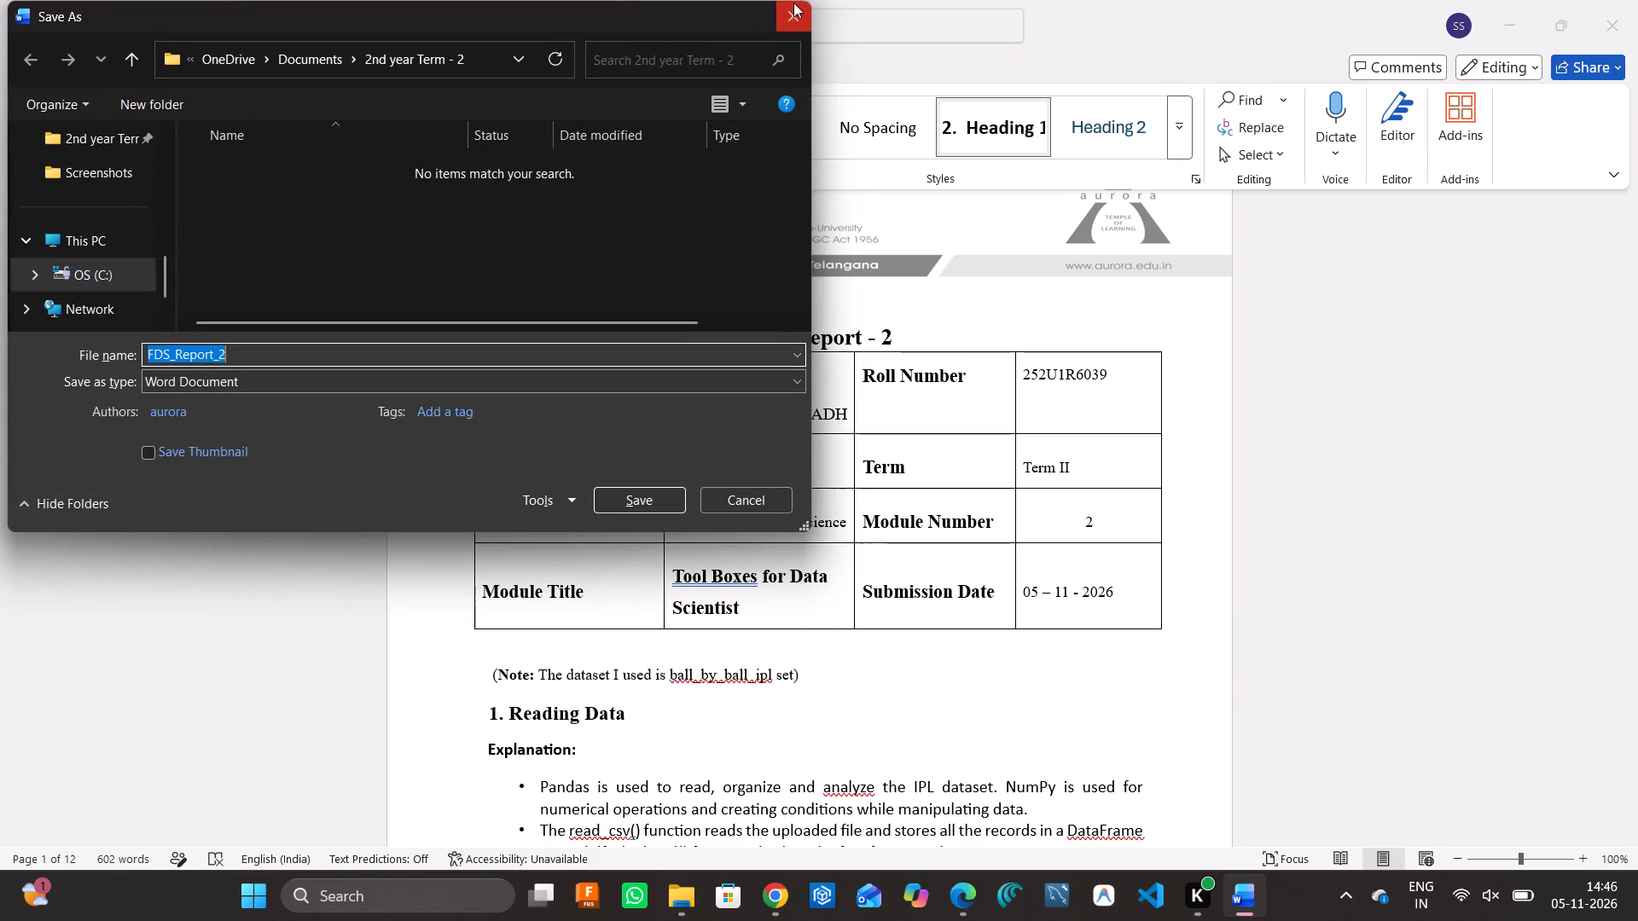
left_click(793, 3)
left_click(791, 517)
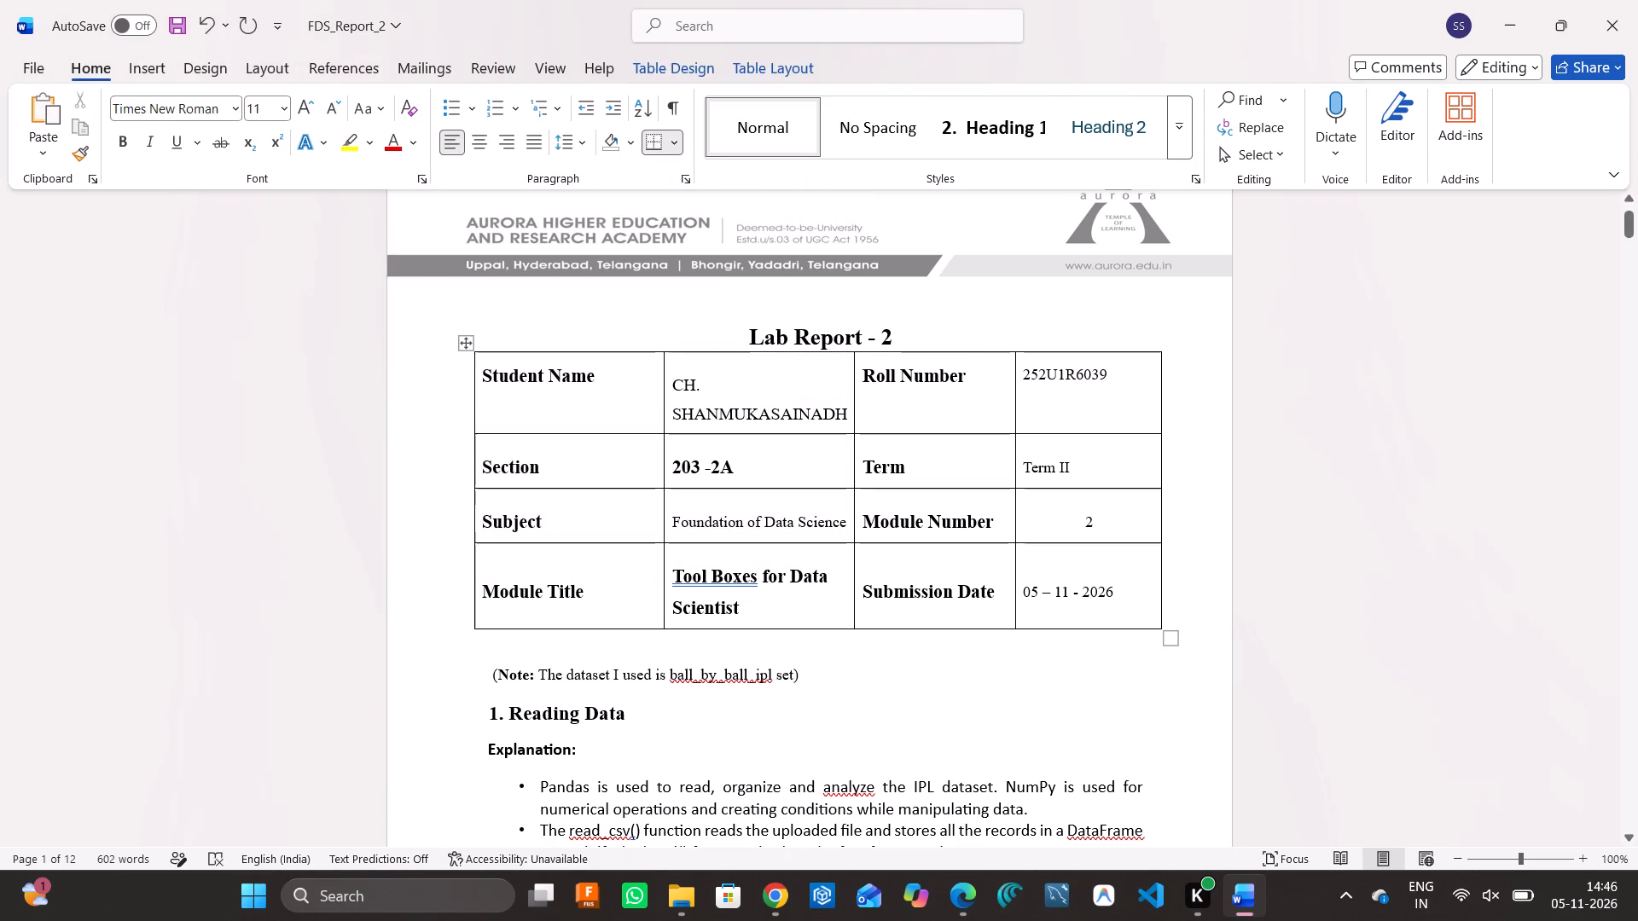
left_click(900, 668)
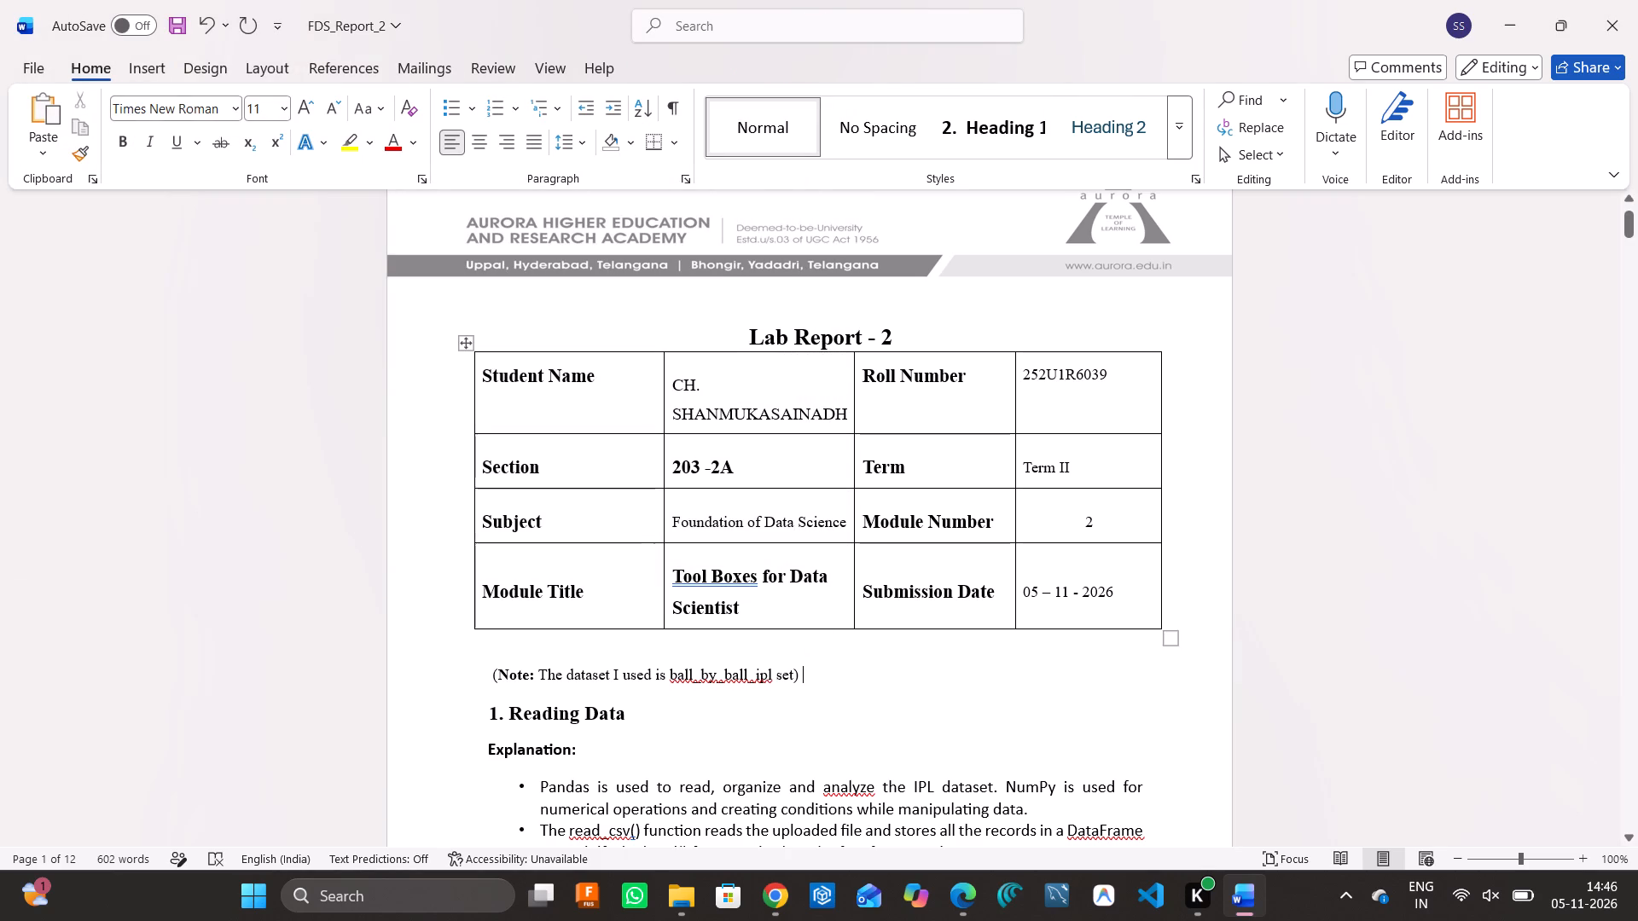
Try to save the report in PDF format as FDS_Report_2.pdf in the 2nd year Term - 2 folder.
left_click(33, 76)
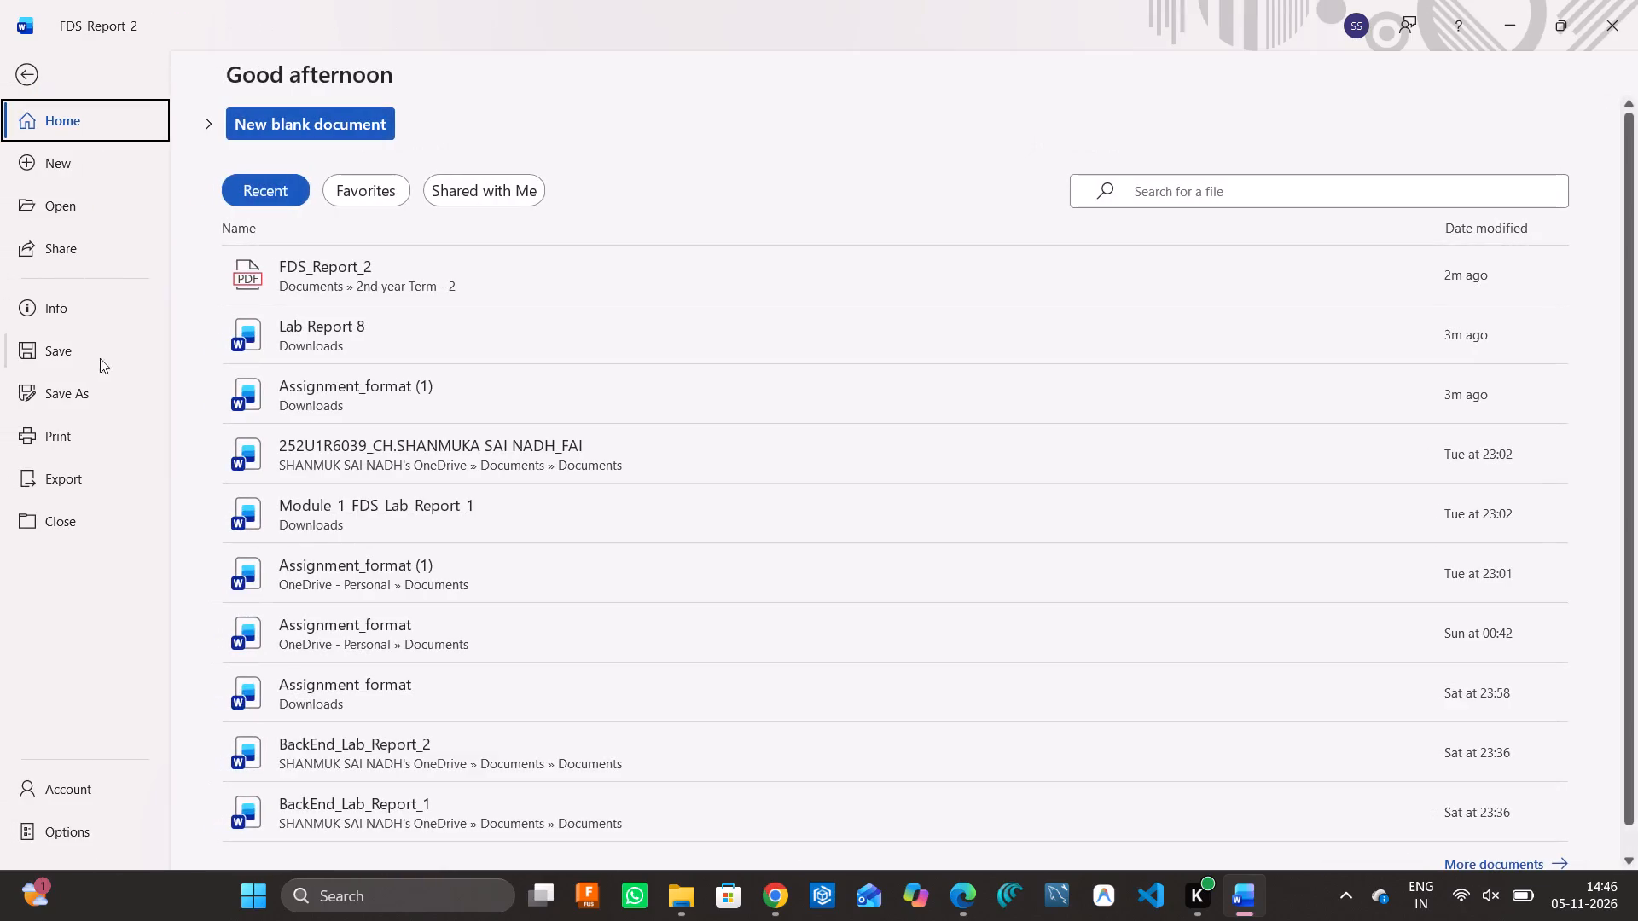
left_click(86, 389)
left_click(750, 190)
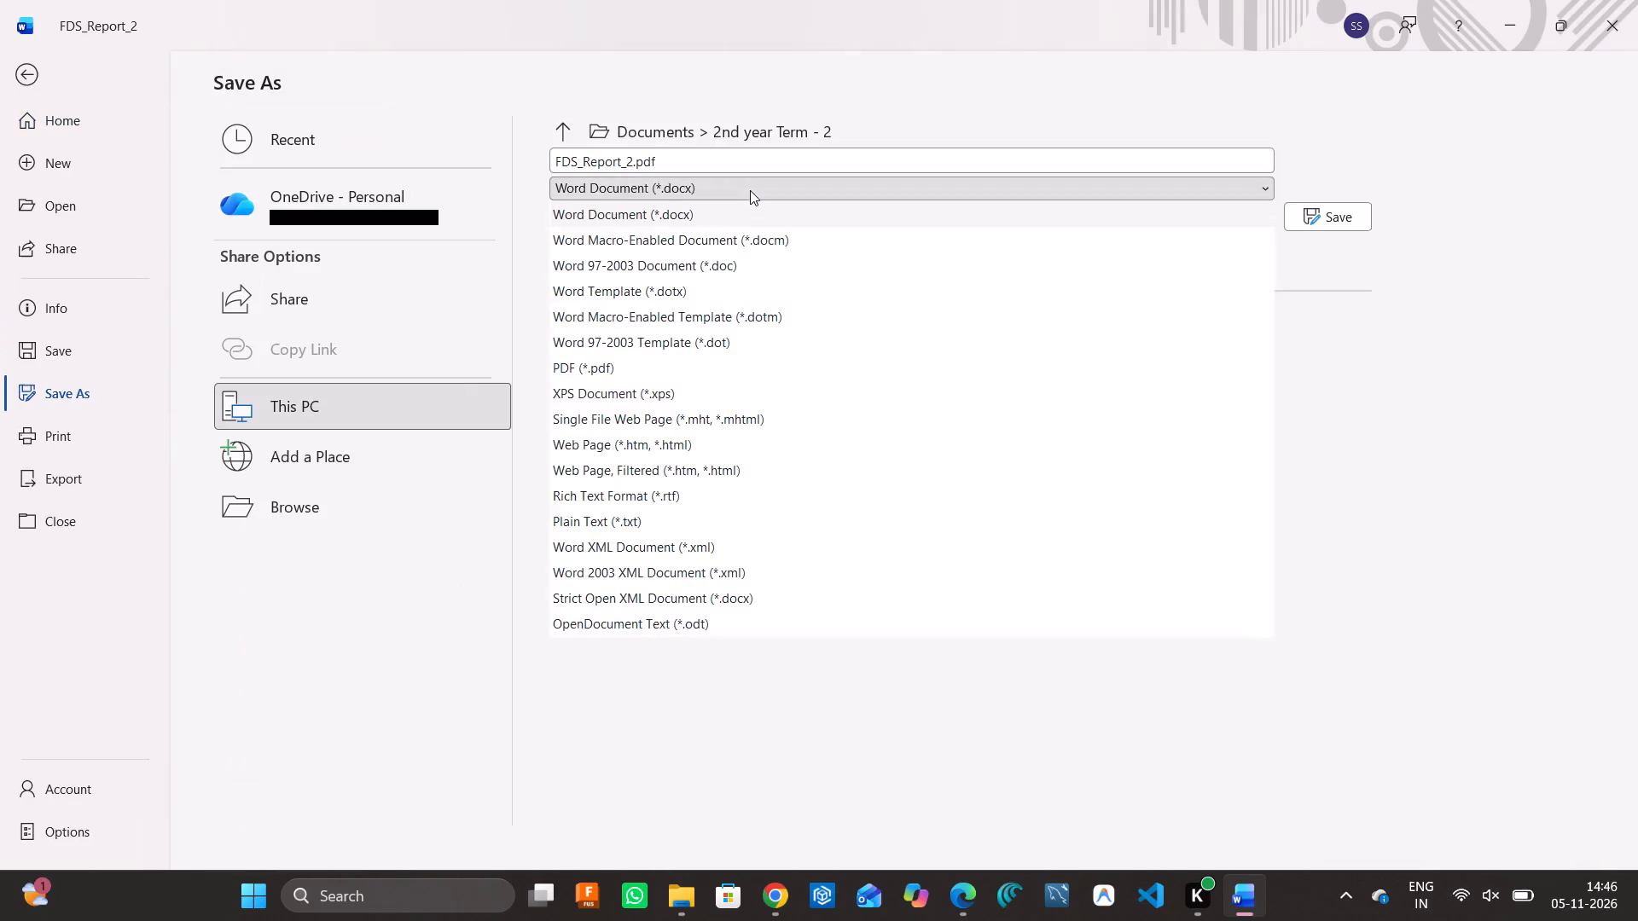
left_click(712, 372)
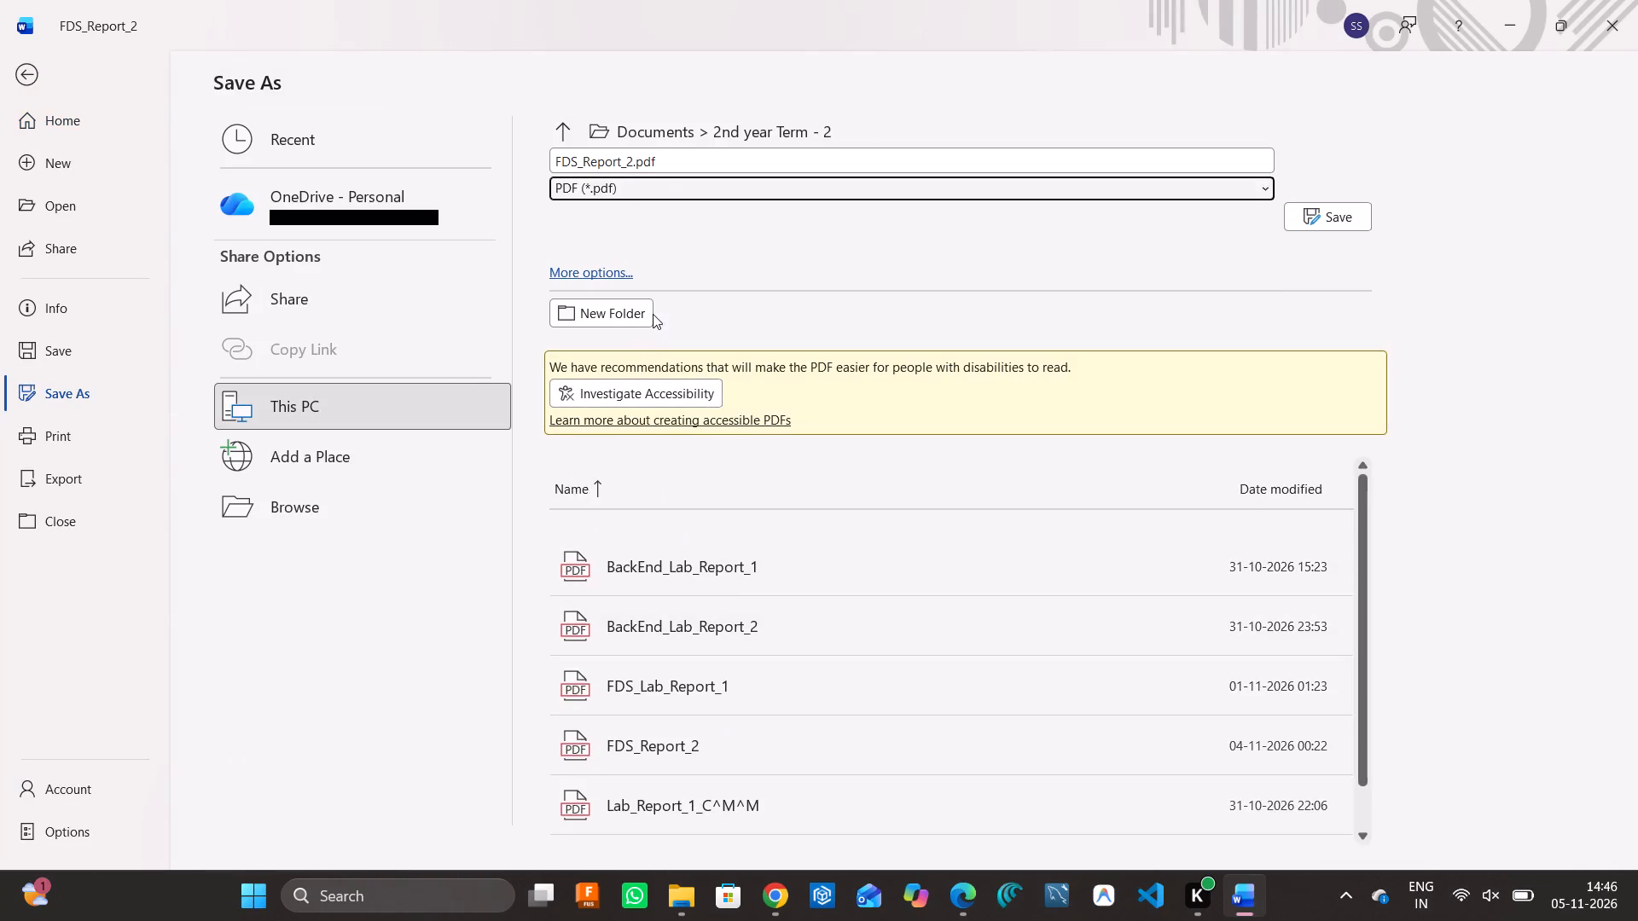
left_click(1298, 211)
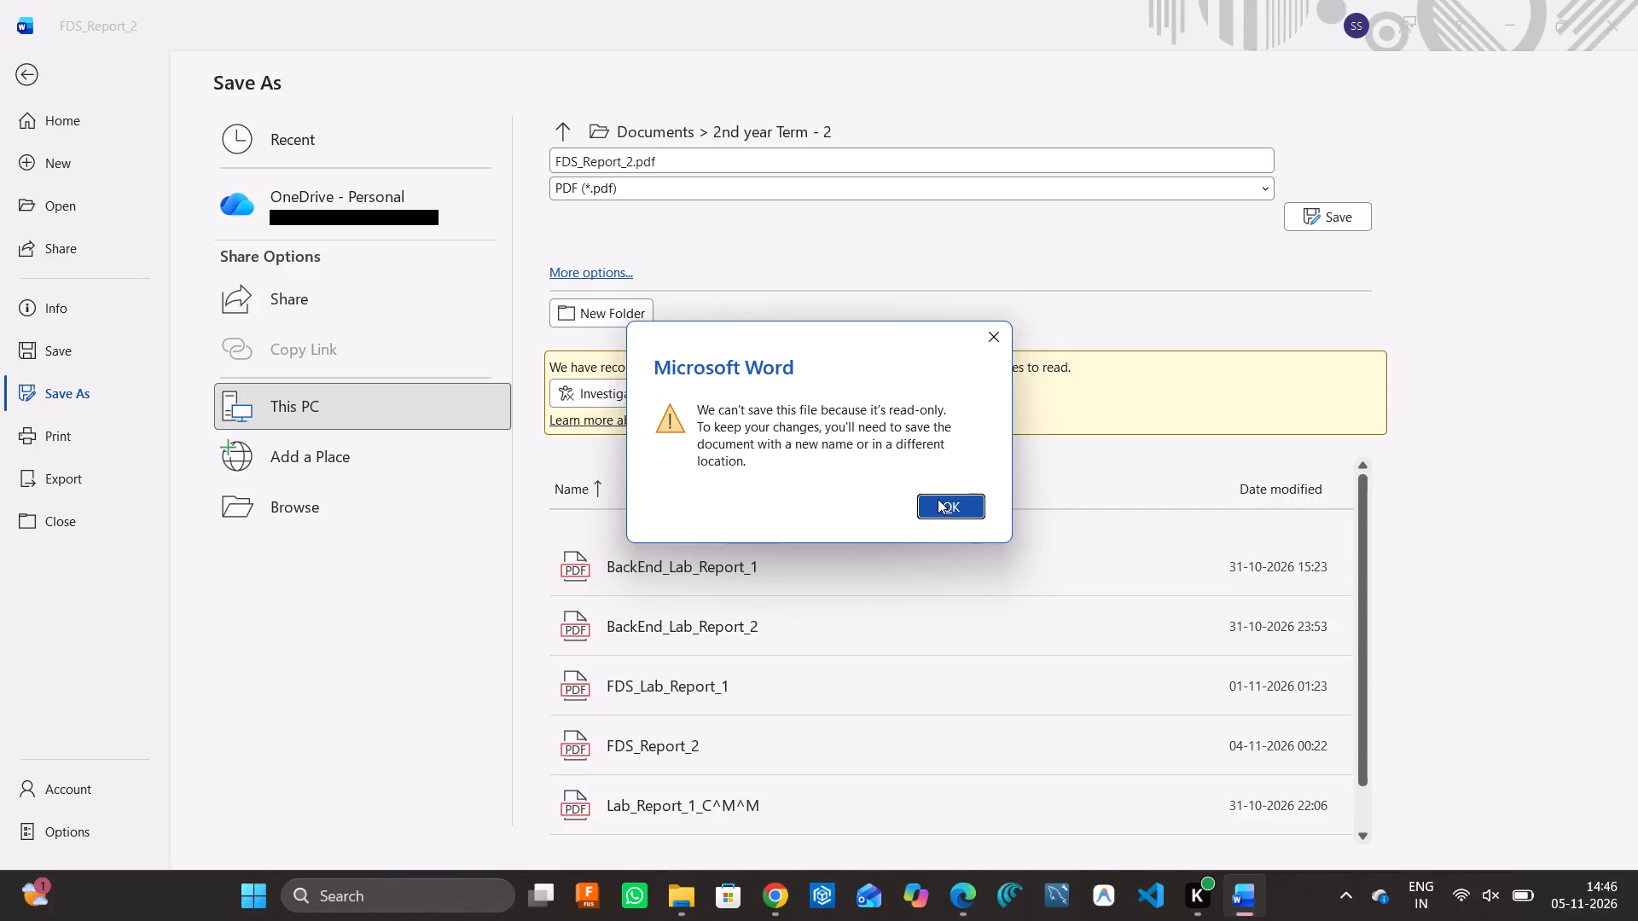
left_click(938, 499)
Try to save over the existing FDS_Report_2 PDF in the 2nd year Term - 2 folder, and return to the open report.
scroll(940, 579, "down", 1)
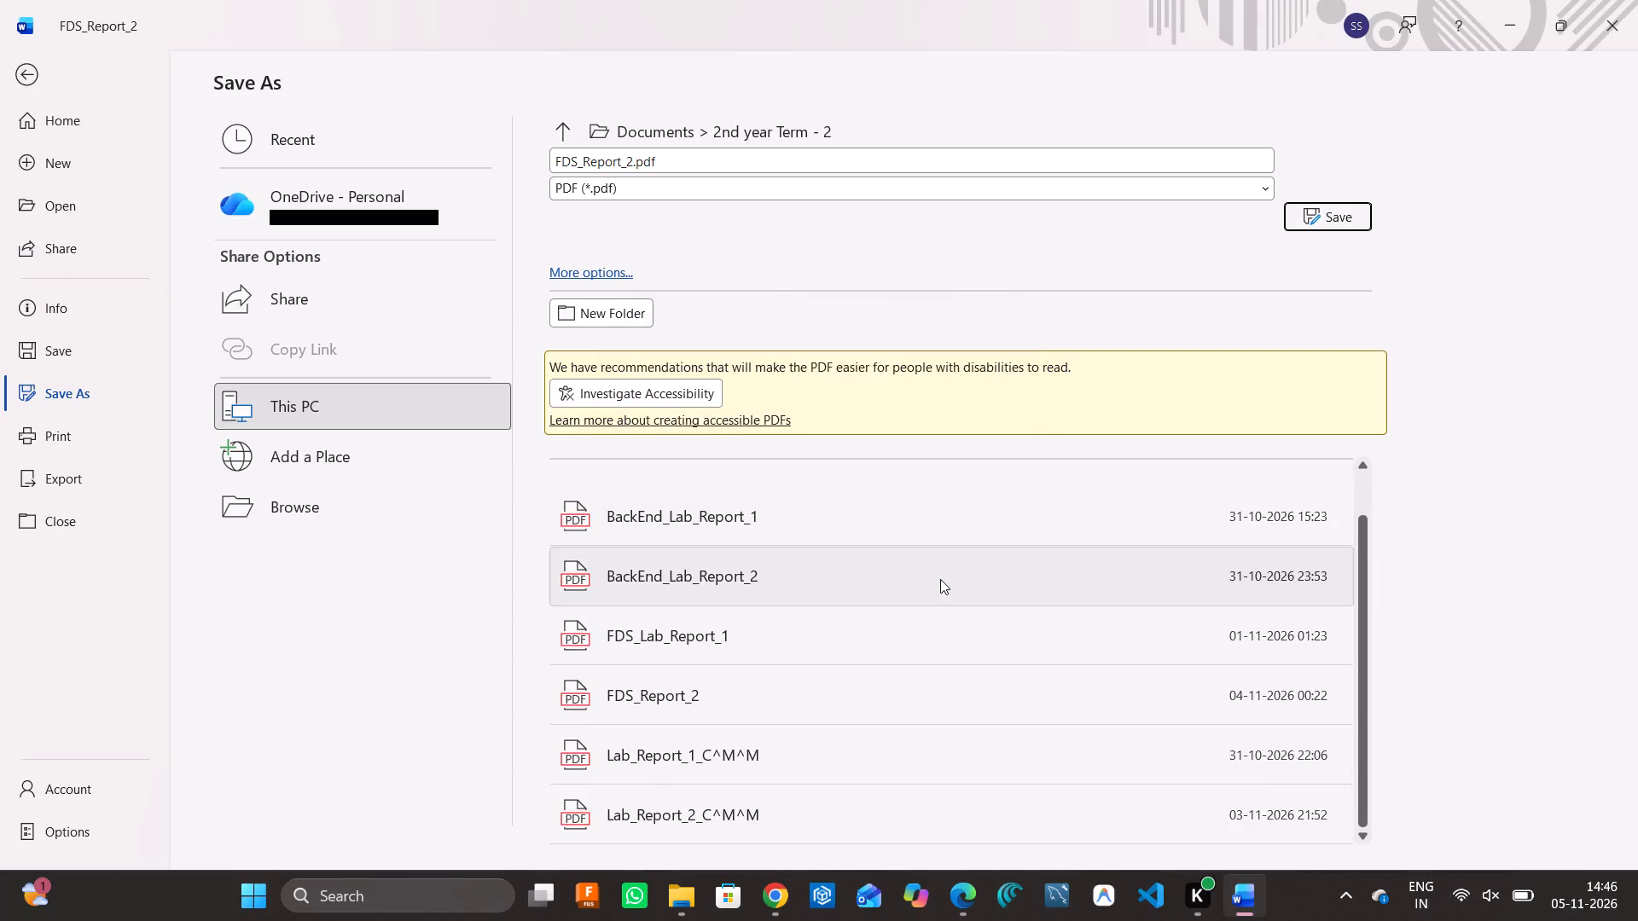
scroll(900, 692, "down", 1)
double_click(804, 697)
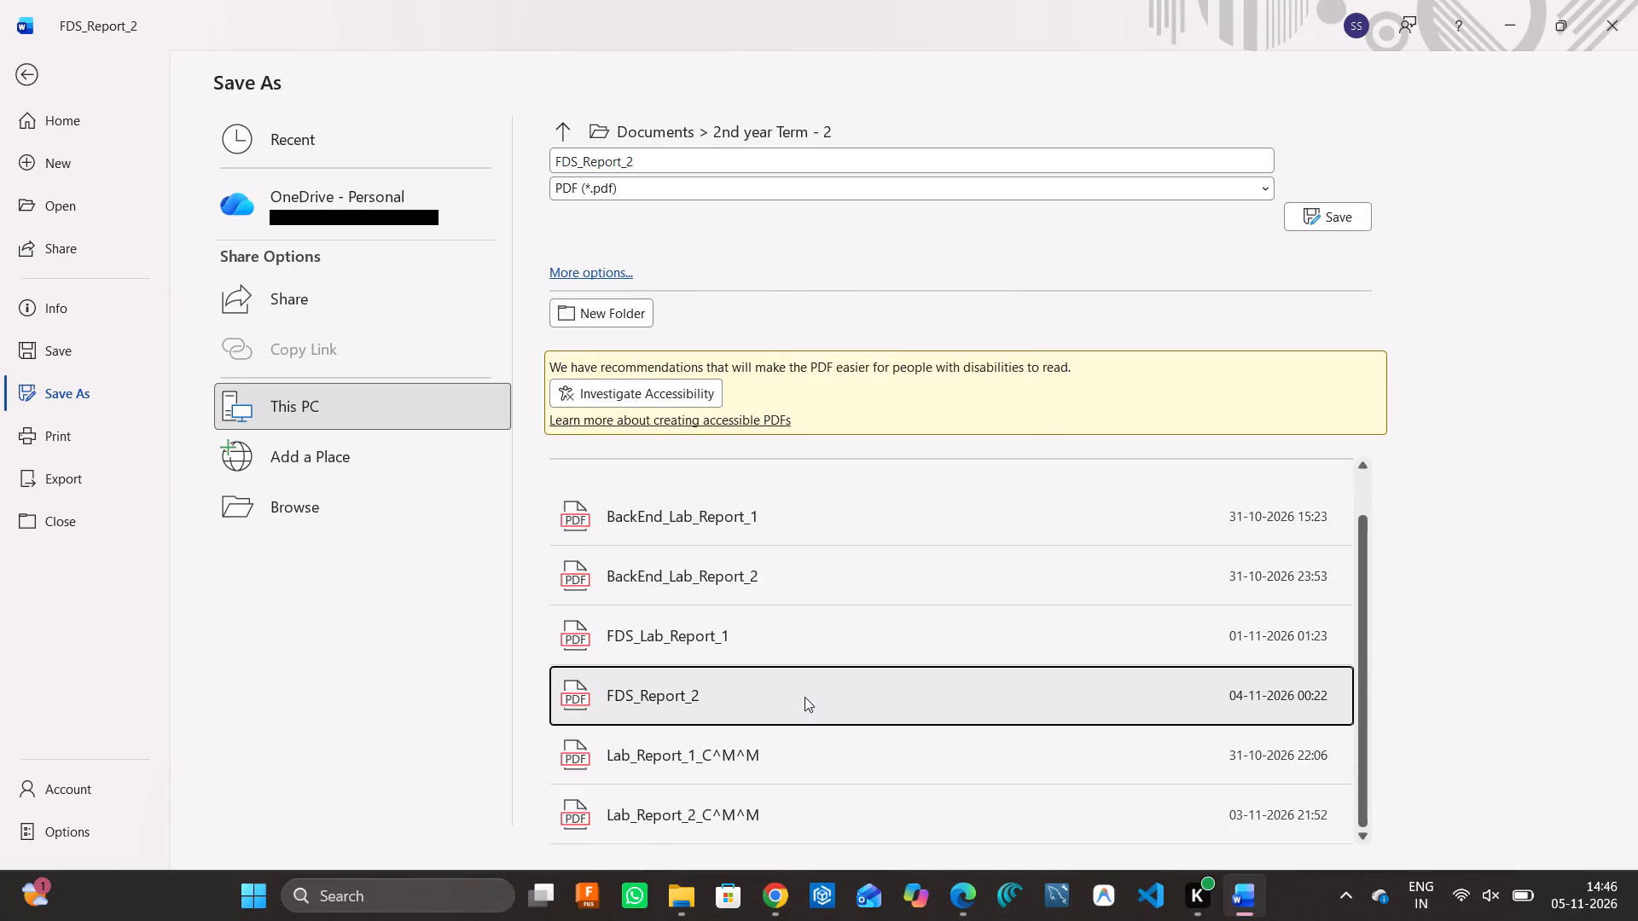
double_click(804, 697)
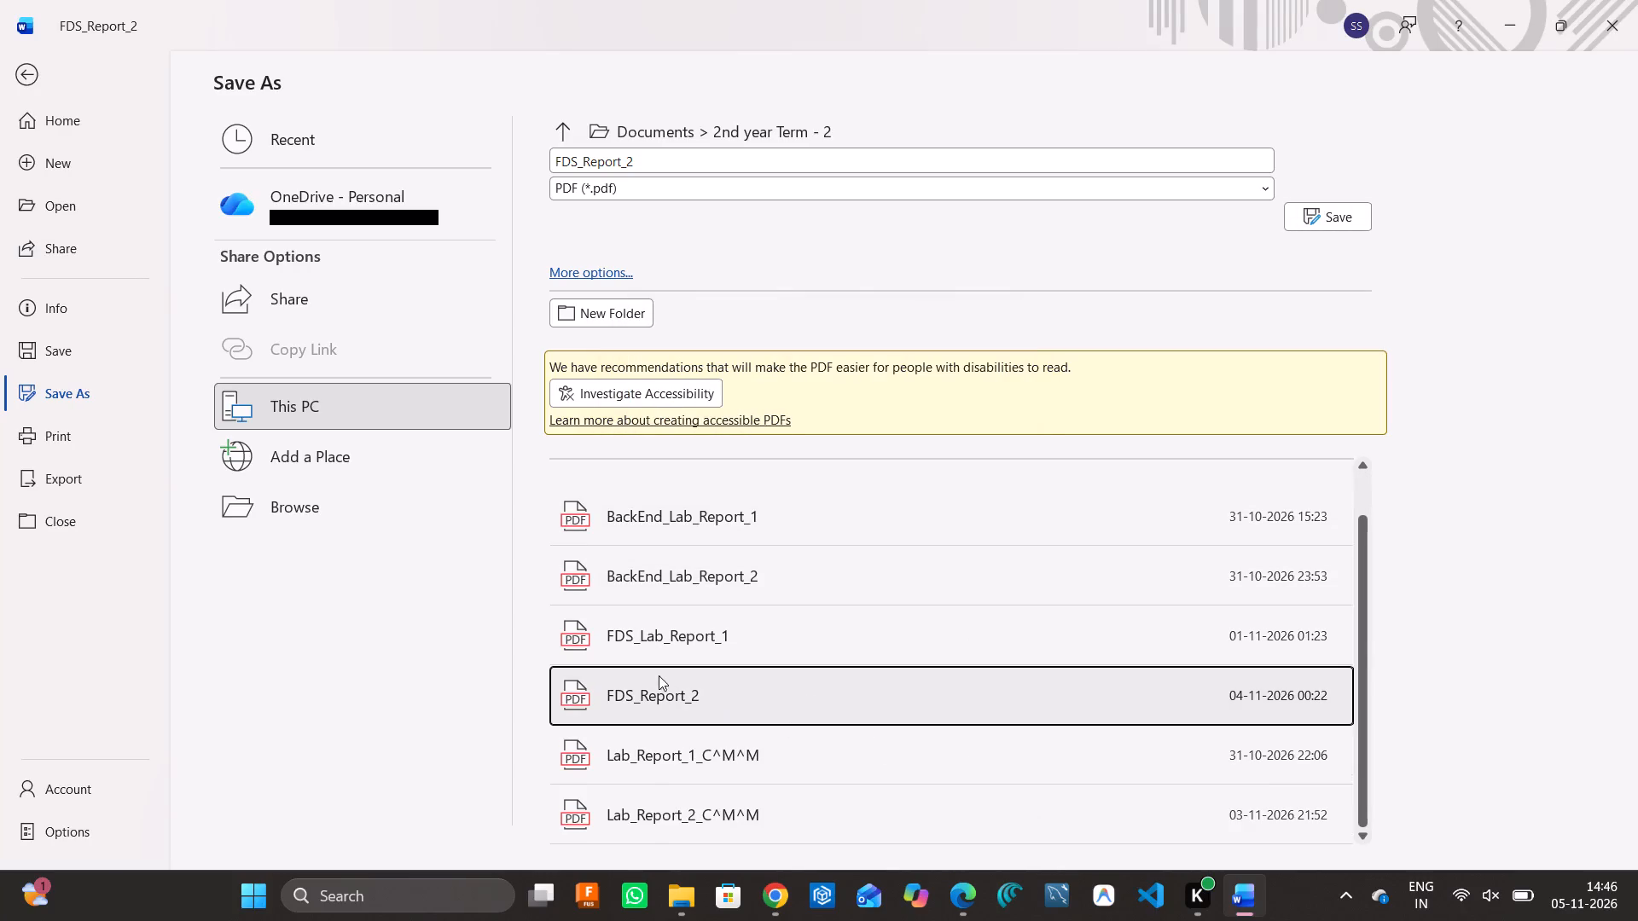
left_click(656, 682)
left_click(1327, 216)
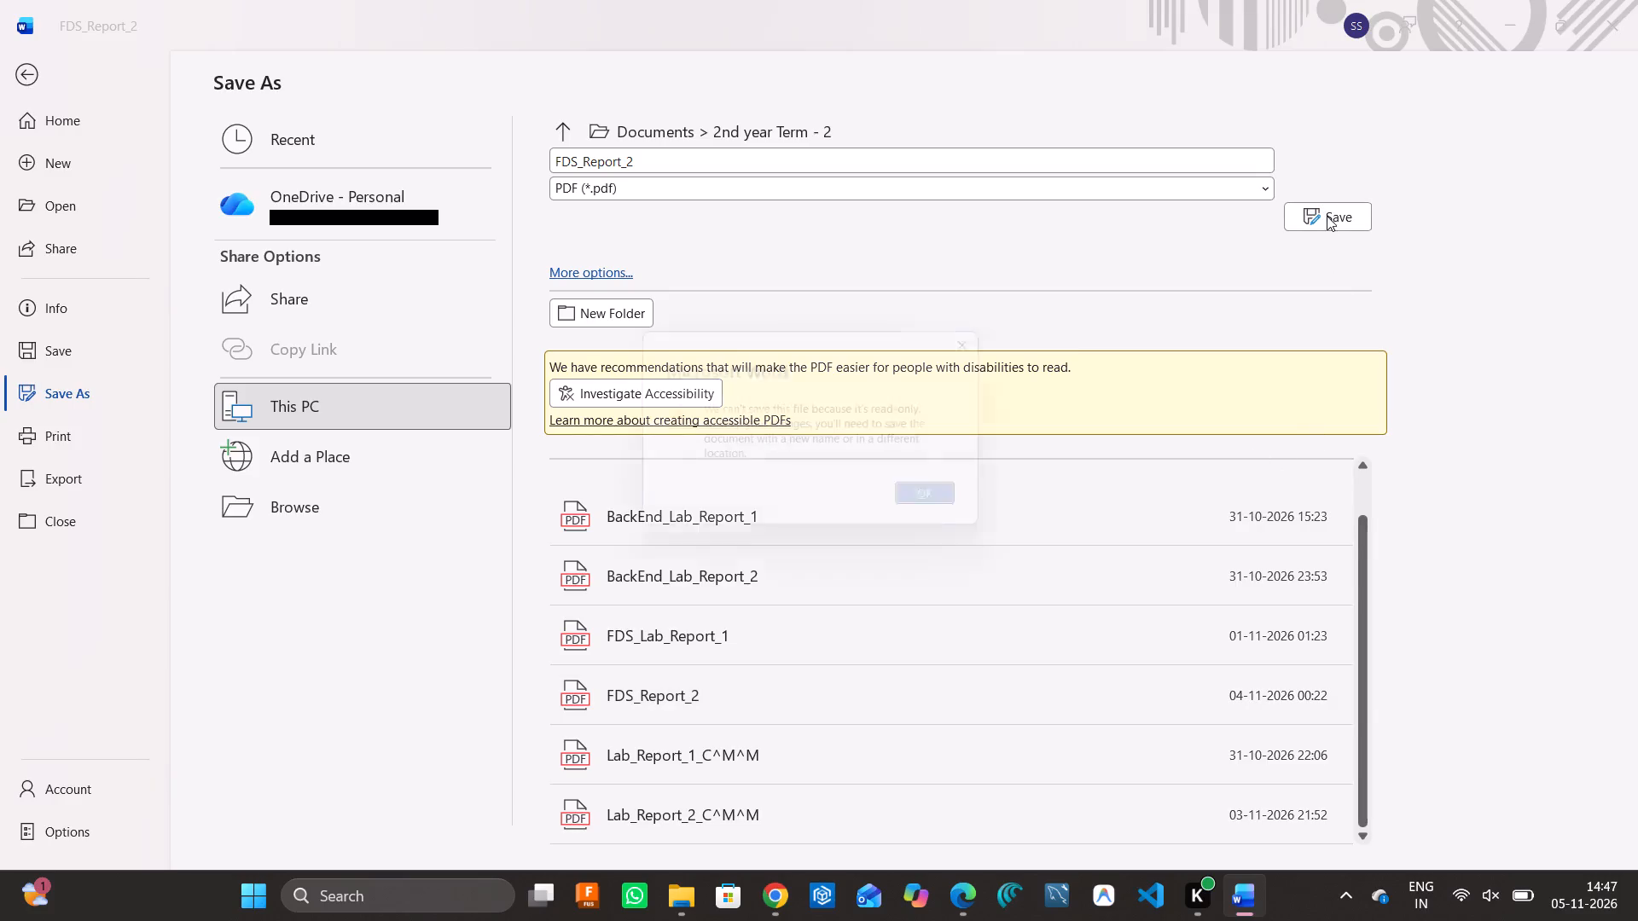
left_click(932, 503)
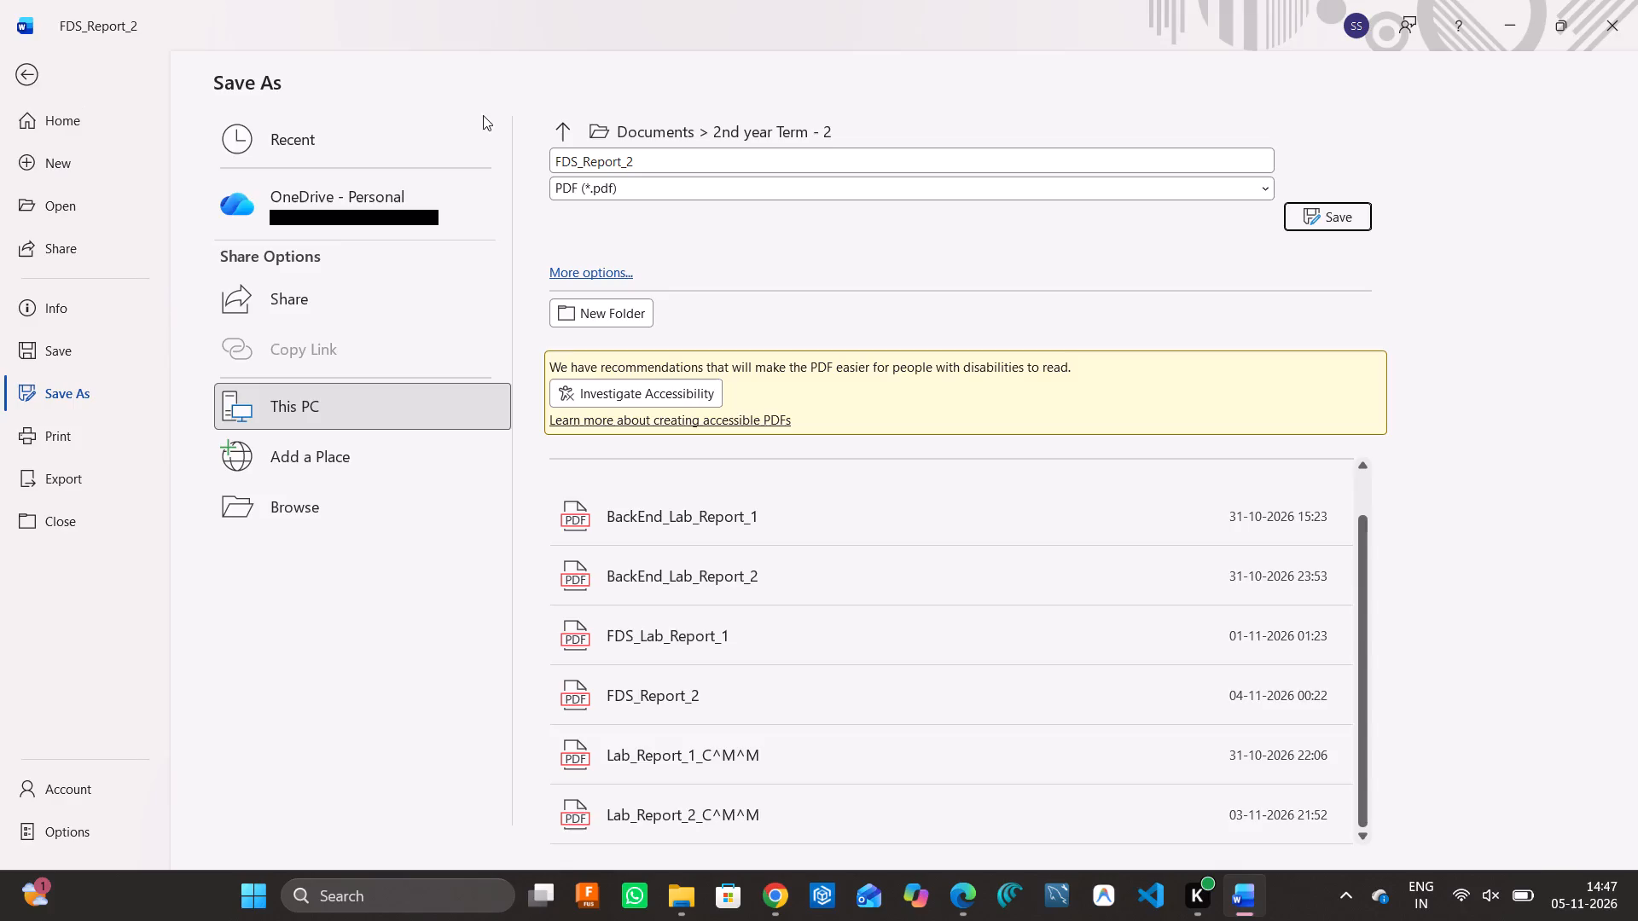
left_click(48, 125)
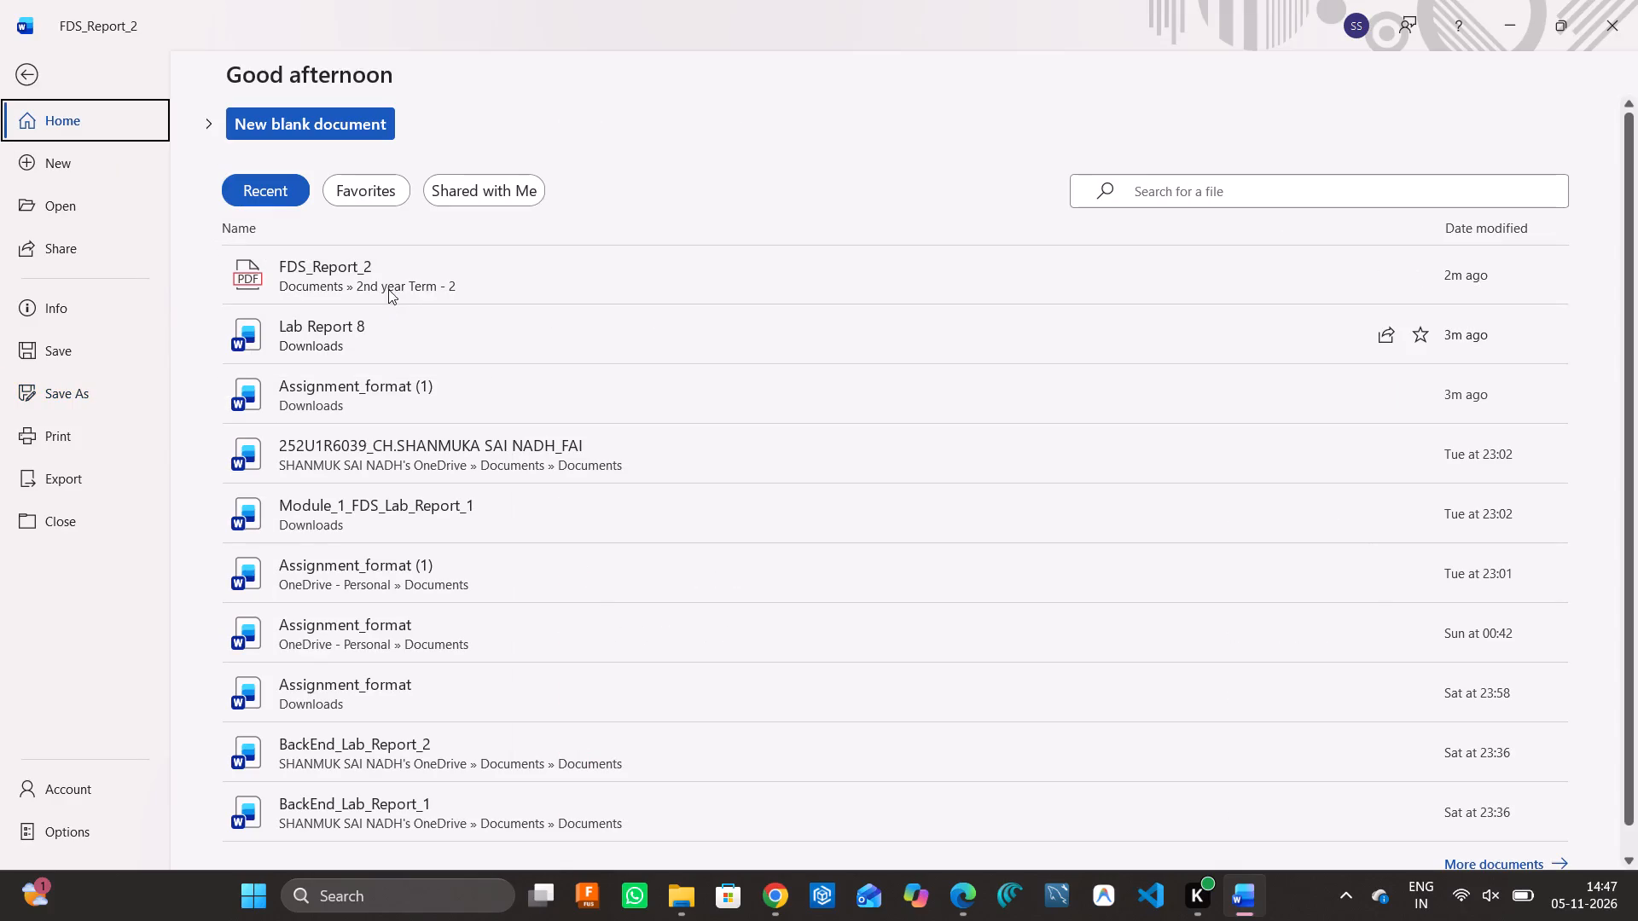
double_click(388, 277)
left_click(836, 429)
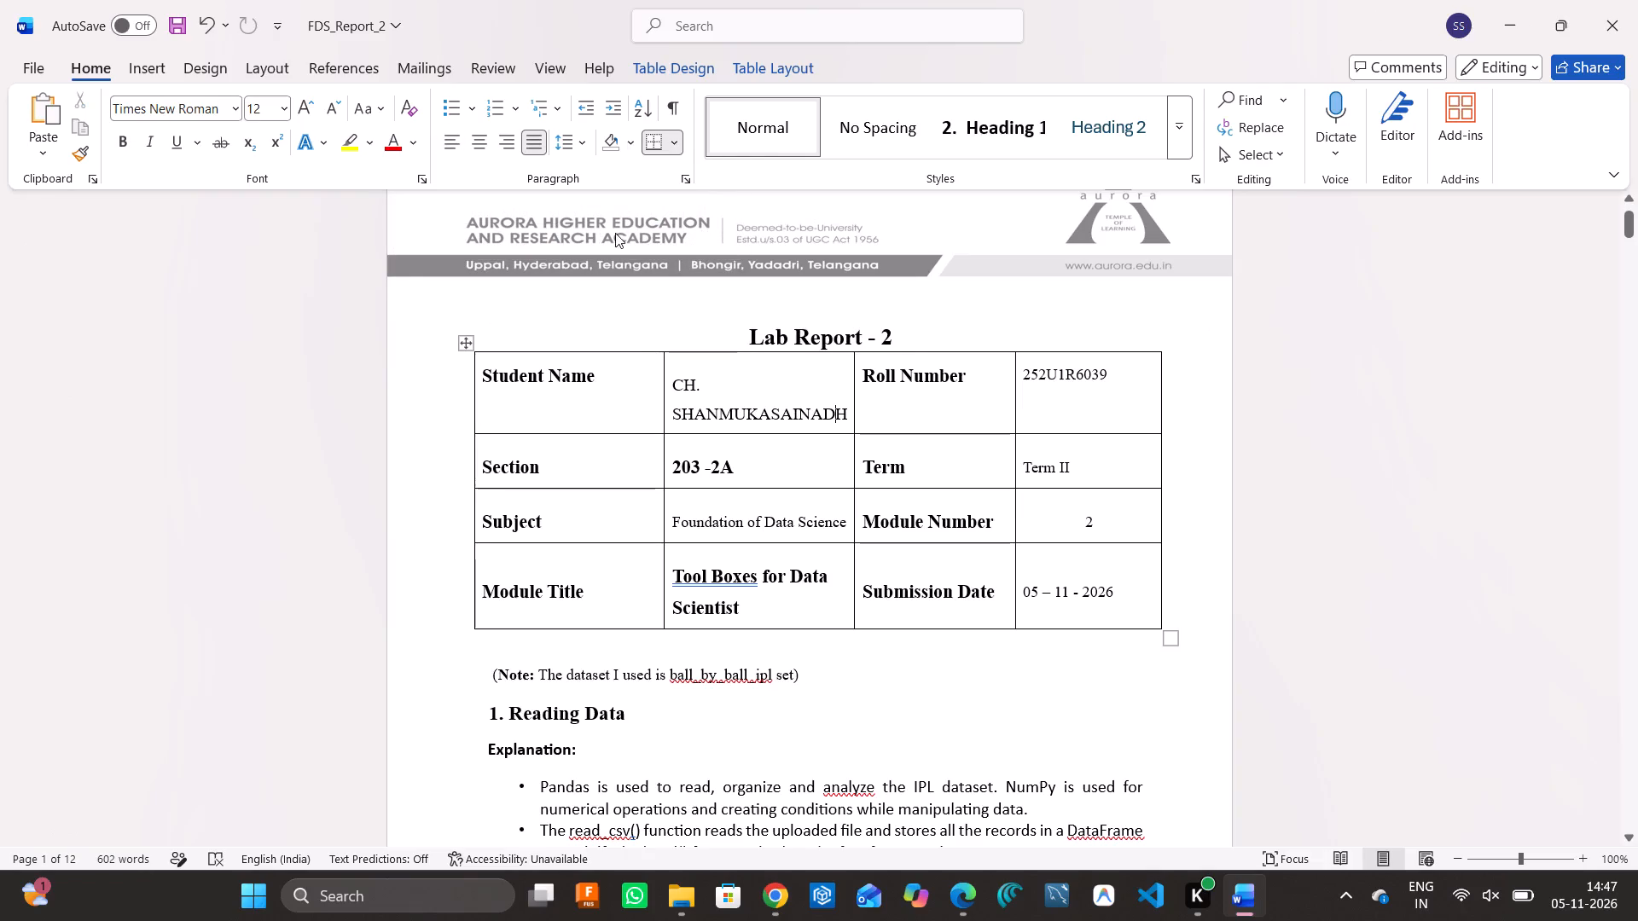
Turn on AutoSave for the report by uploading a copy to the personal OneDrive, and save the uploaded copy.
left_click(149, 25)
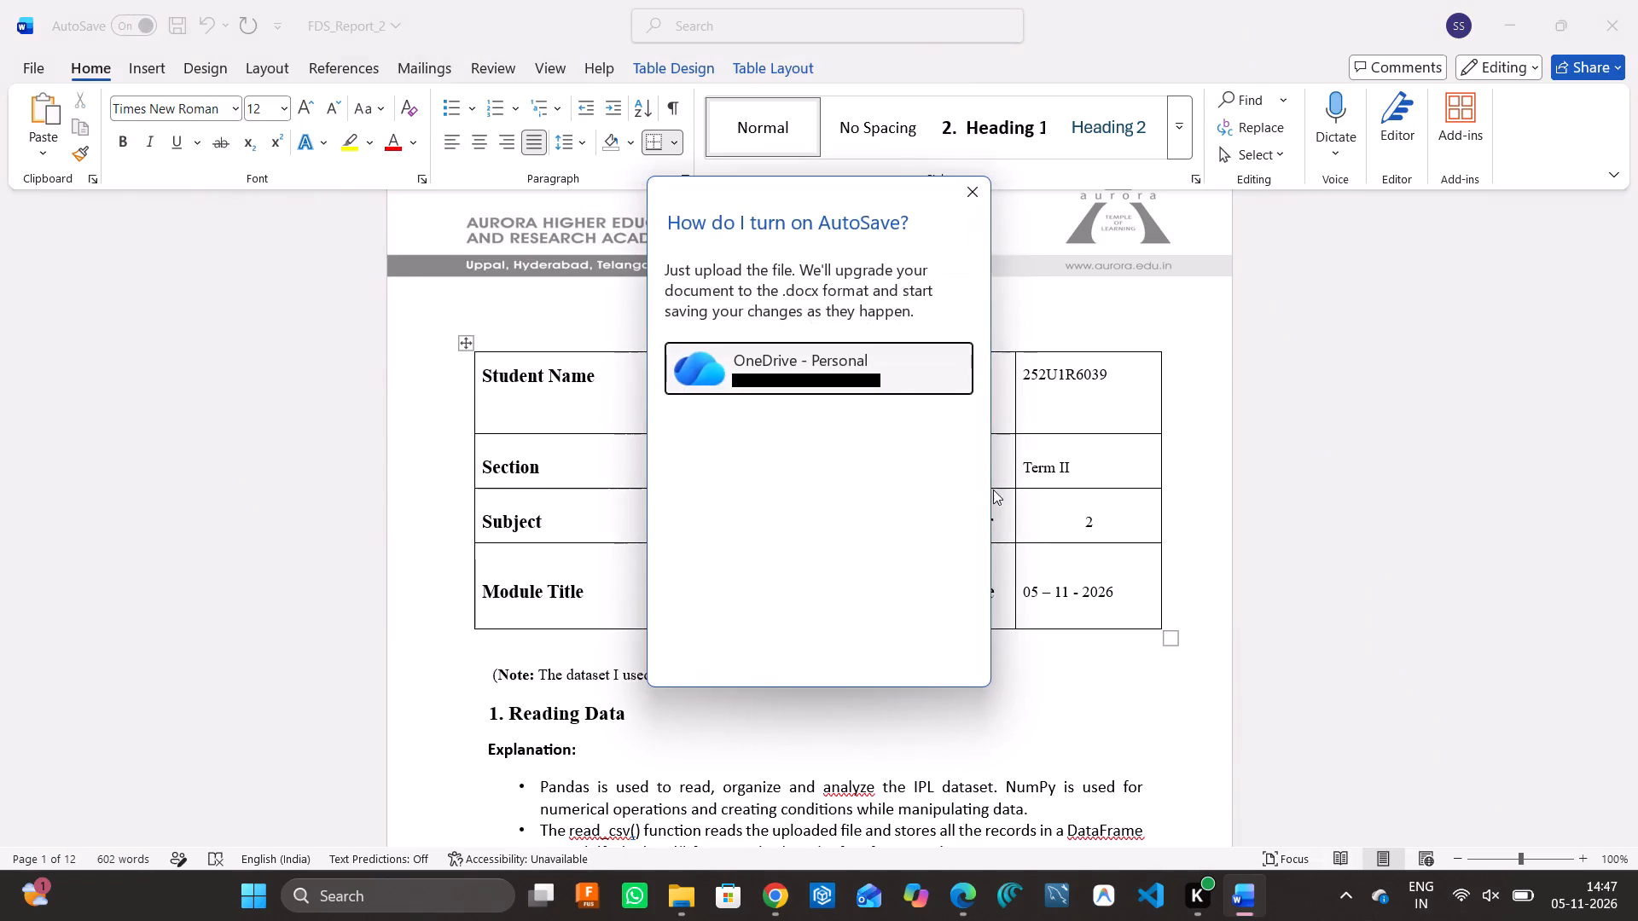
left_click(854, 379)
left_click(801, 377)
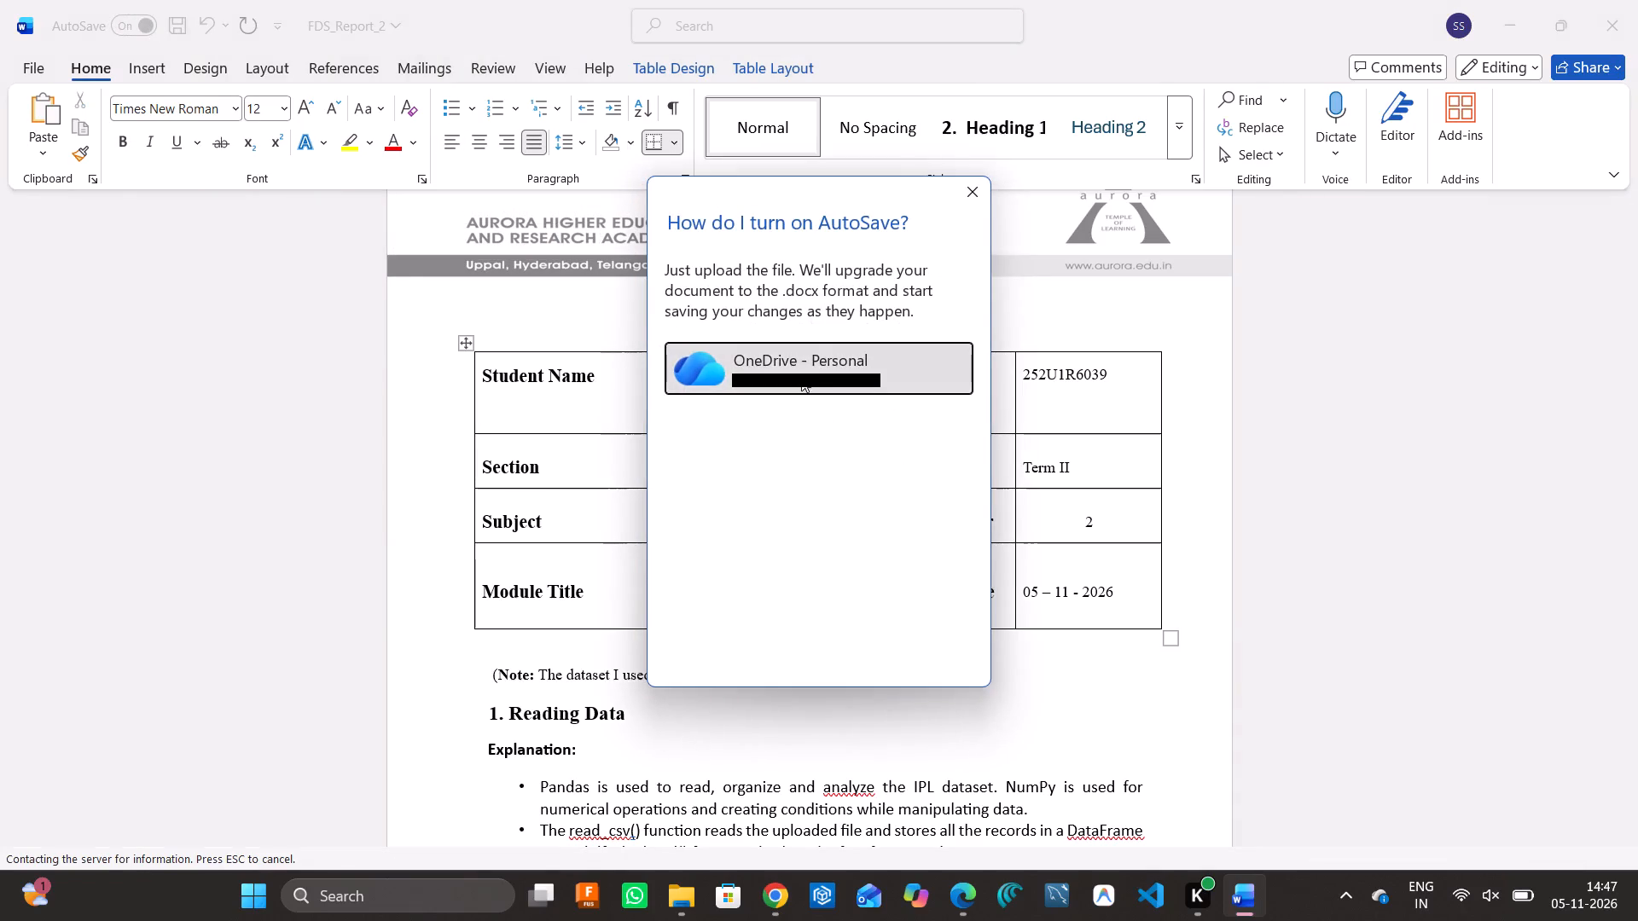
left_click(836, 376)
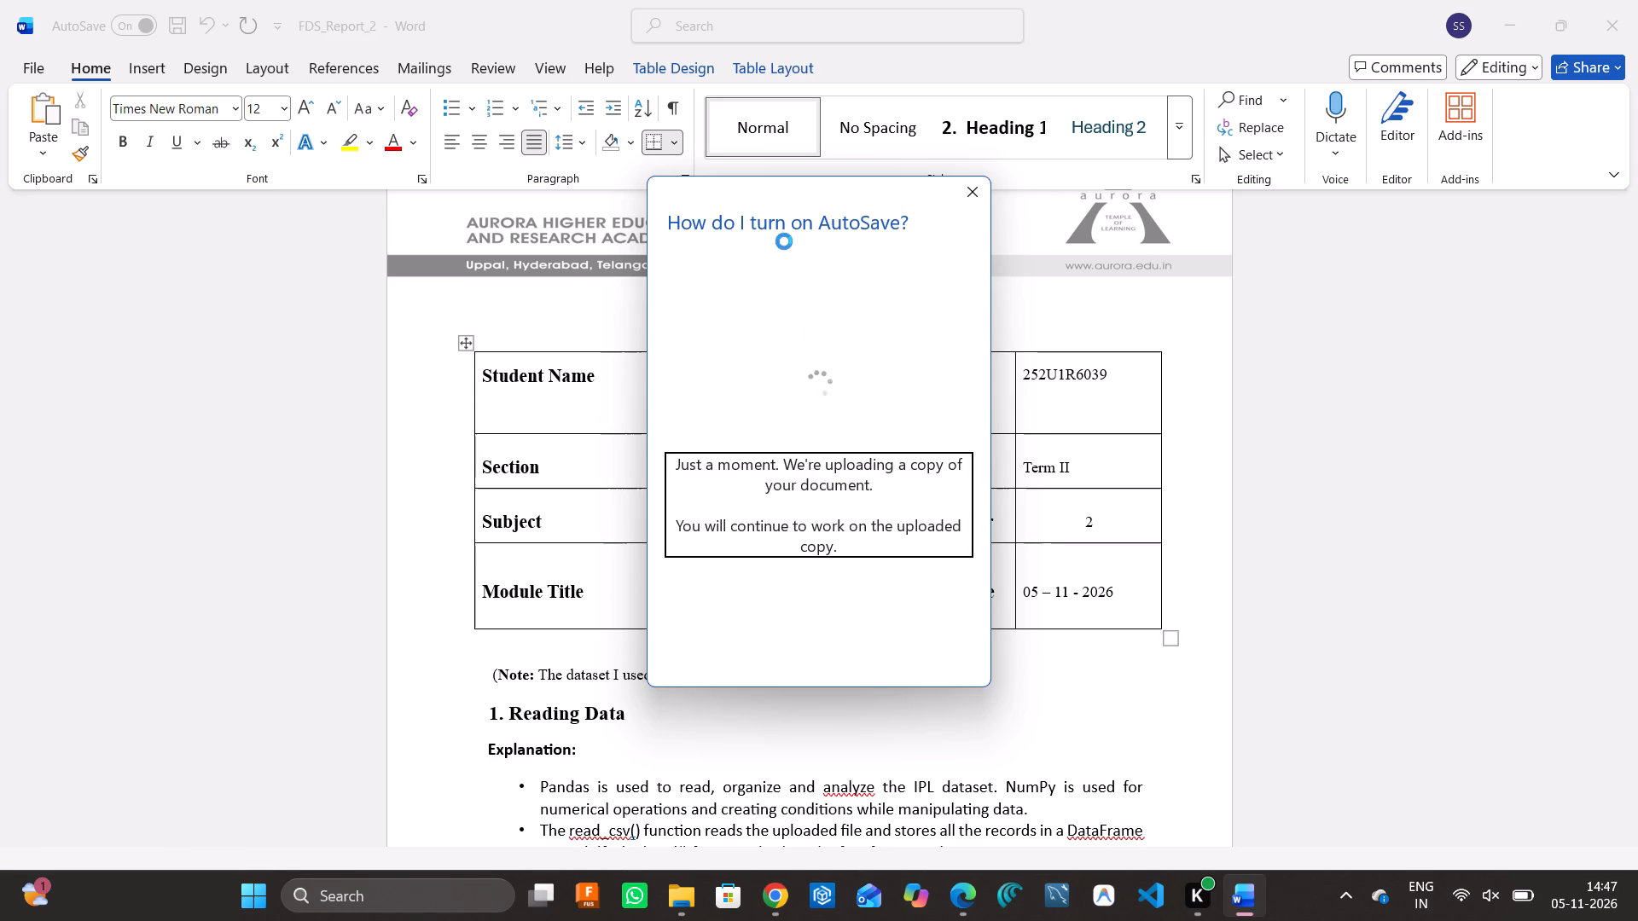
scroll(837, 544, "down", 1)
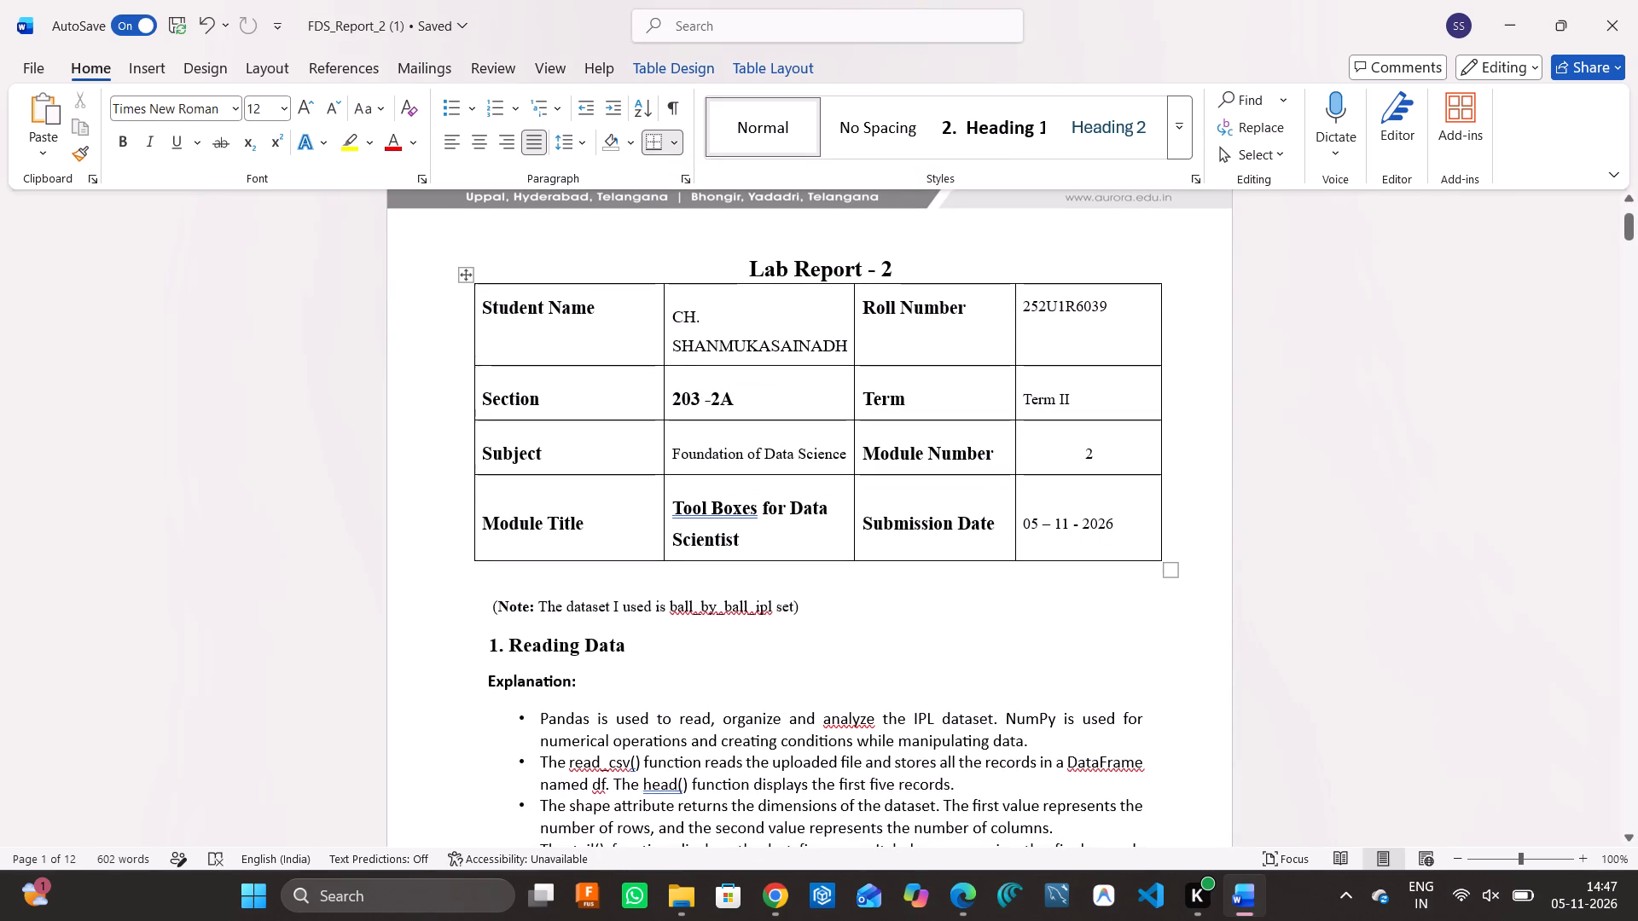
left_click(942, 619)
key("ctrl+s")
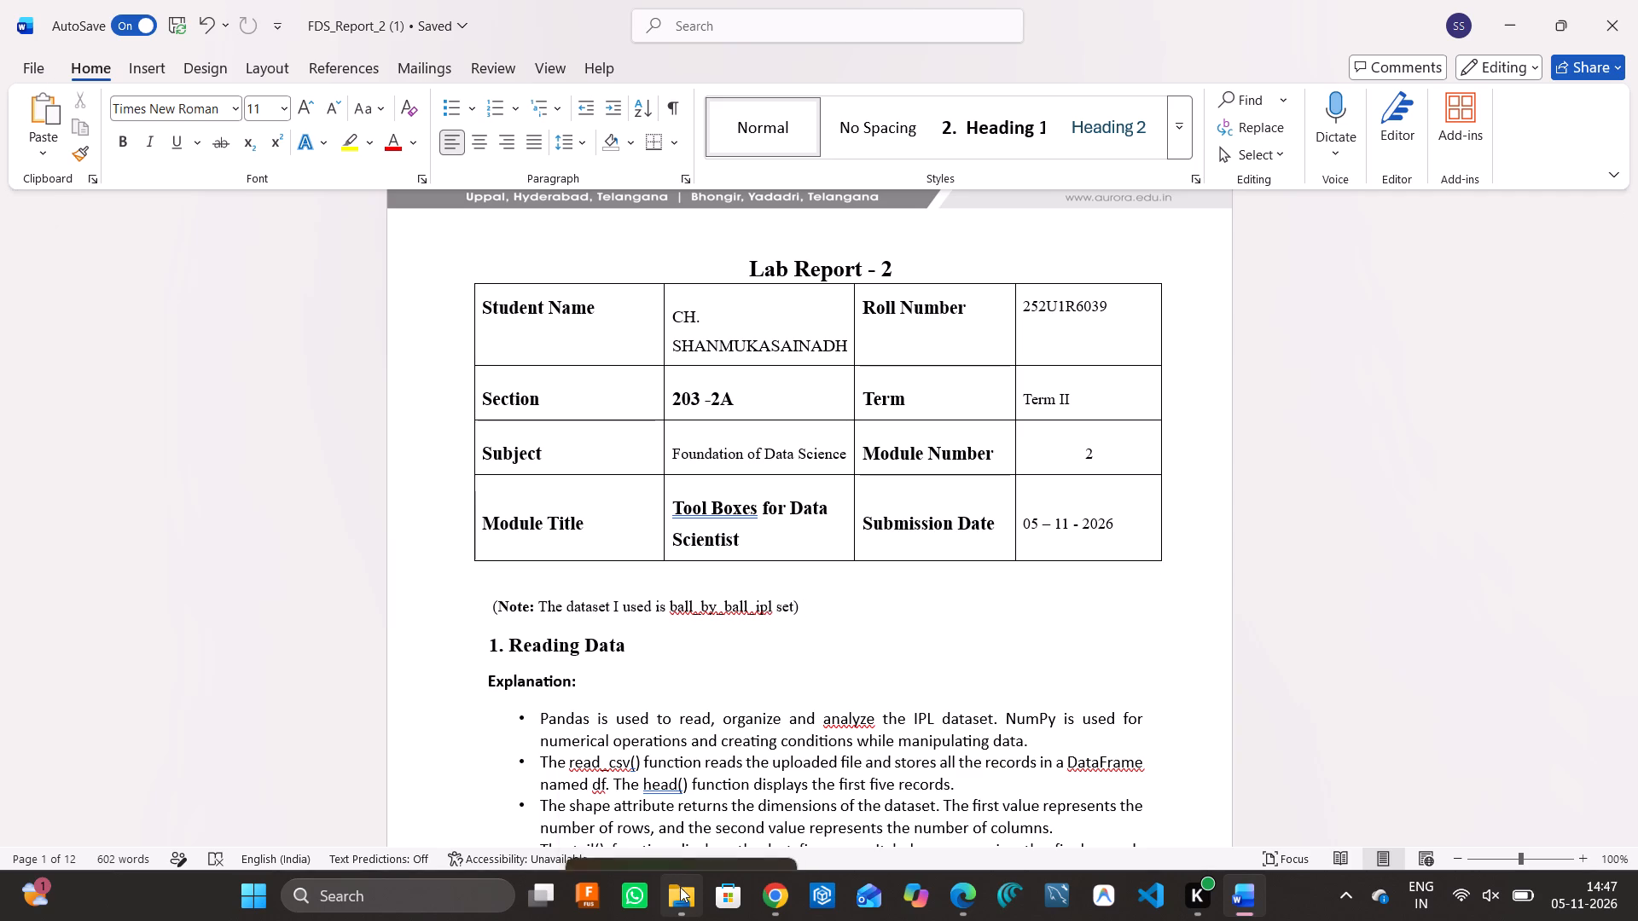
Check the existing FDS_Report_2 PDF from the 2nd year Term - 2 folder in Edge, closing the duplicate copy, and return to the Word report.
left_click(683, 762)
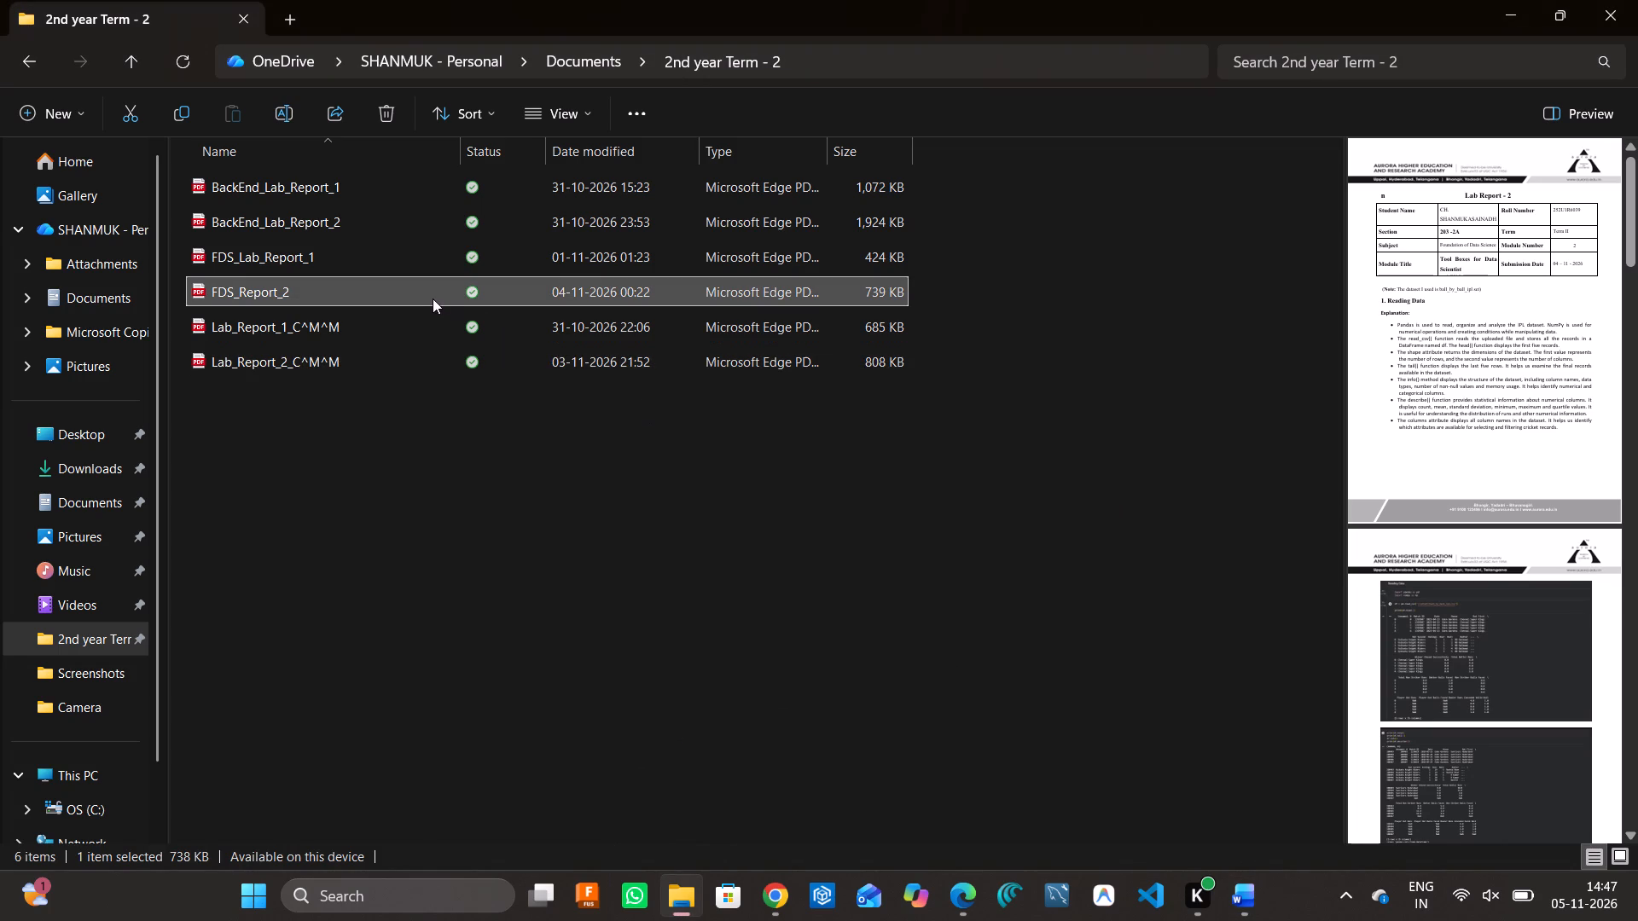
double_click(432, 298)
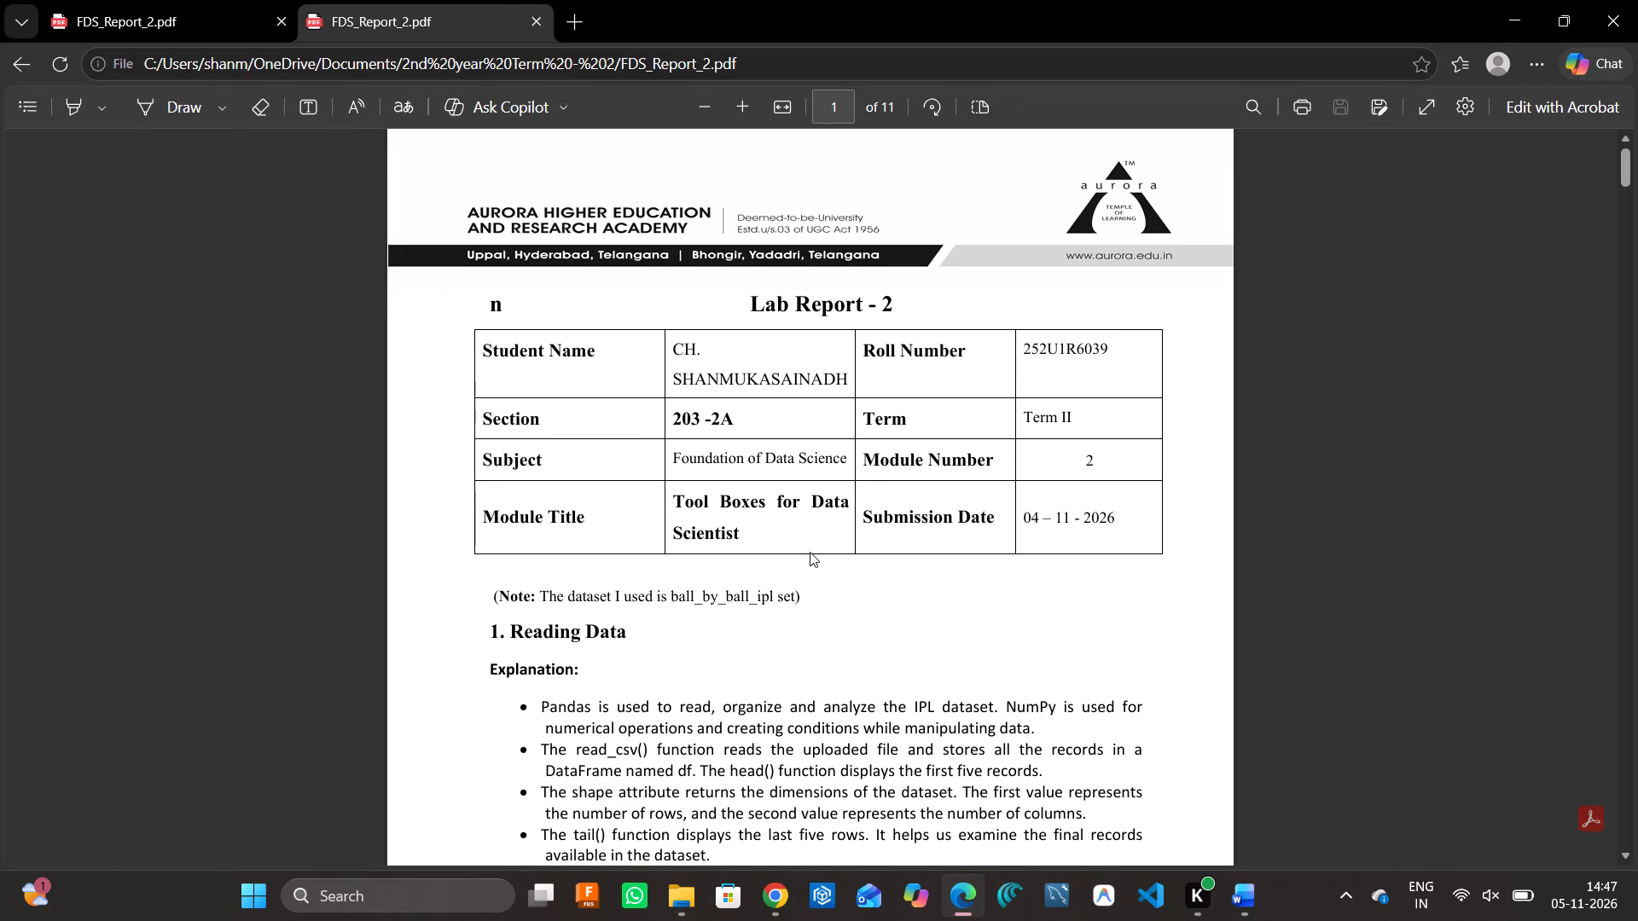
left_click(210, 4)
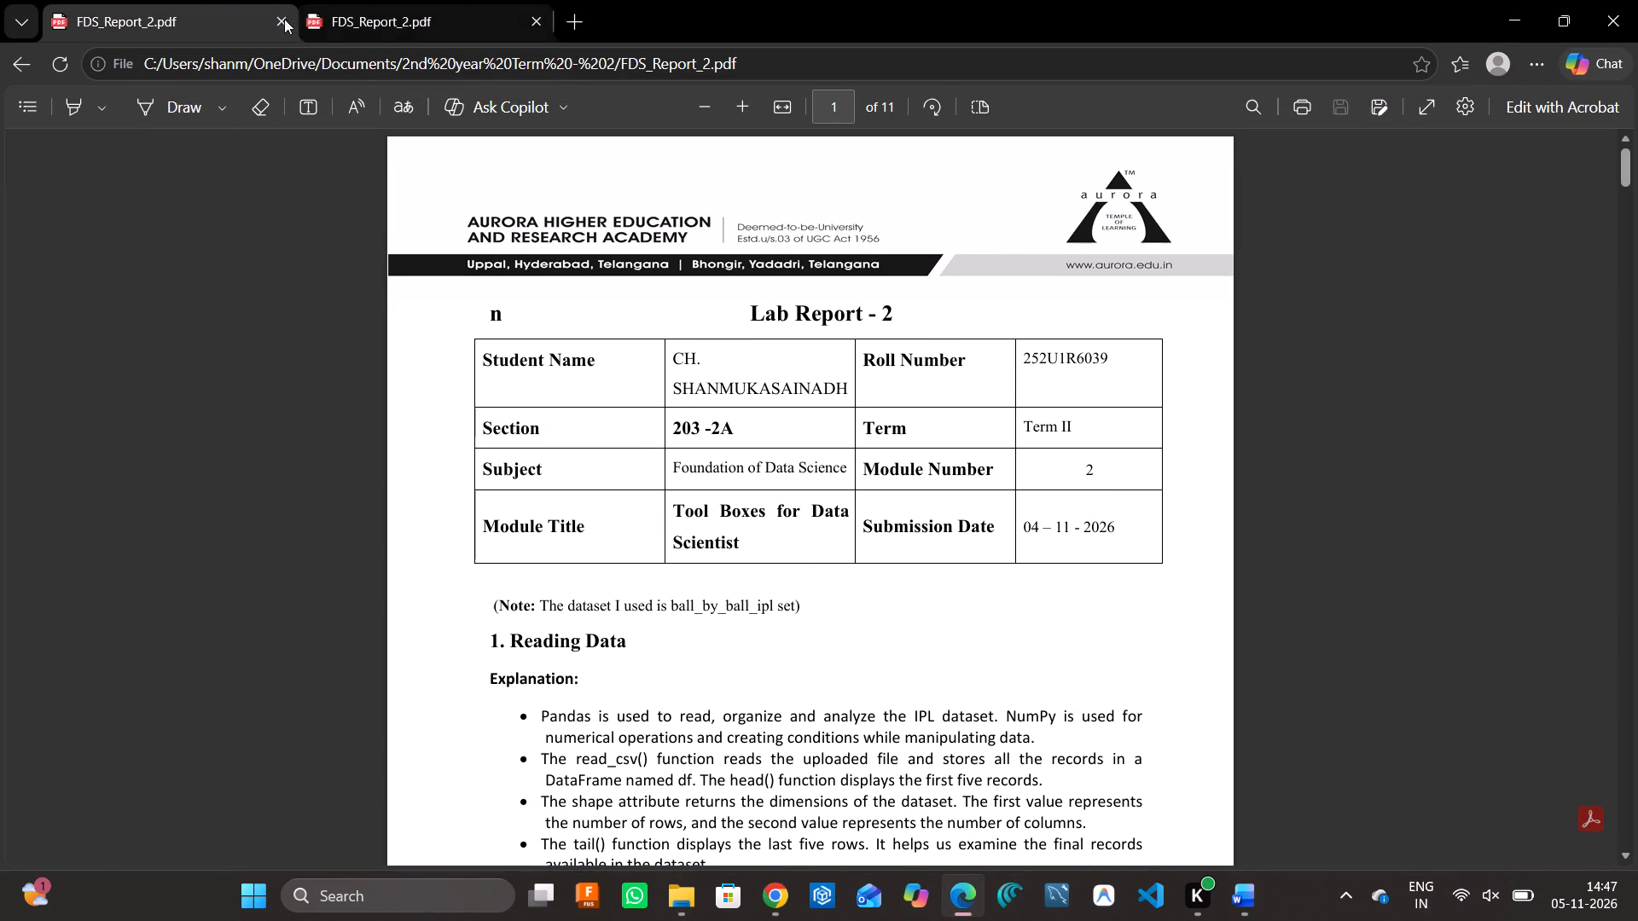
left_click(281, 20)
left_click(58, 73)
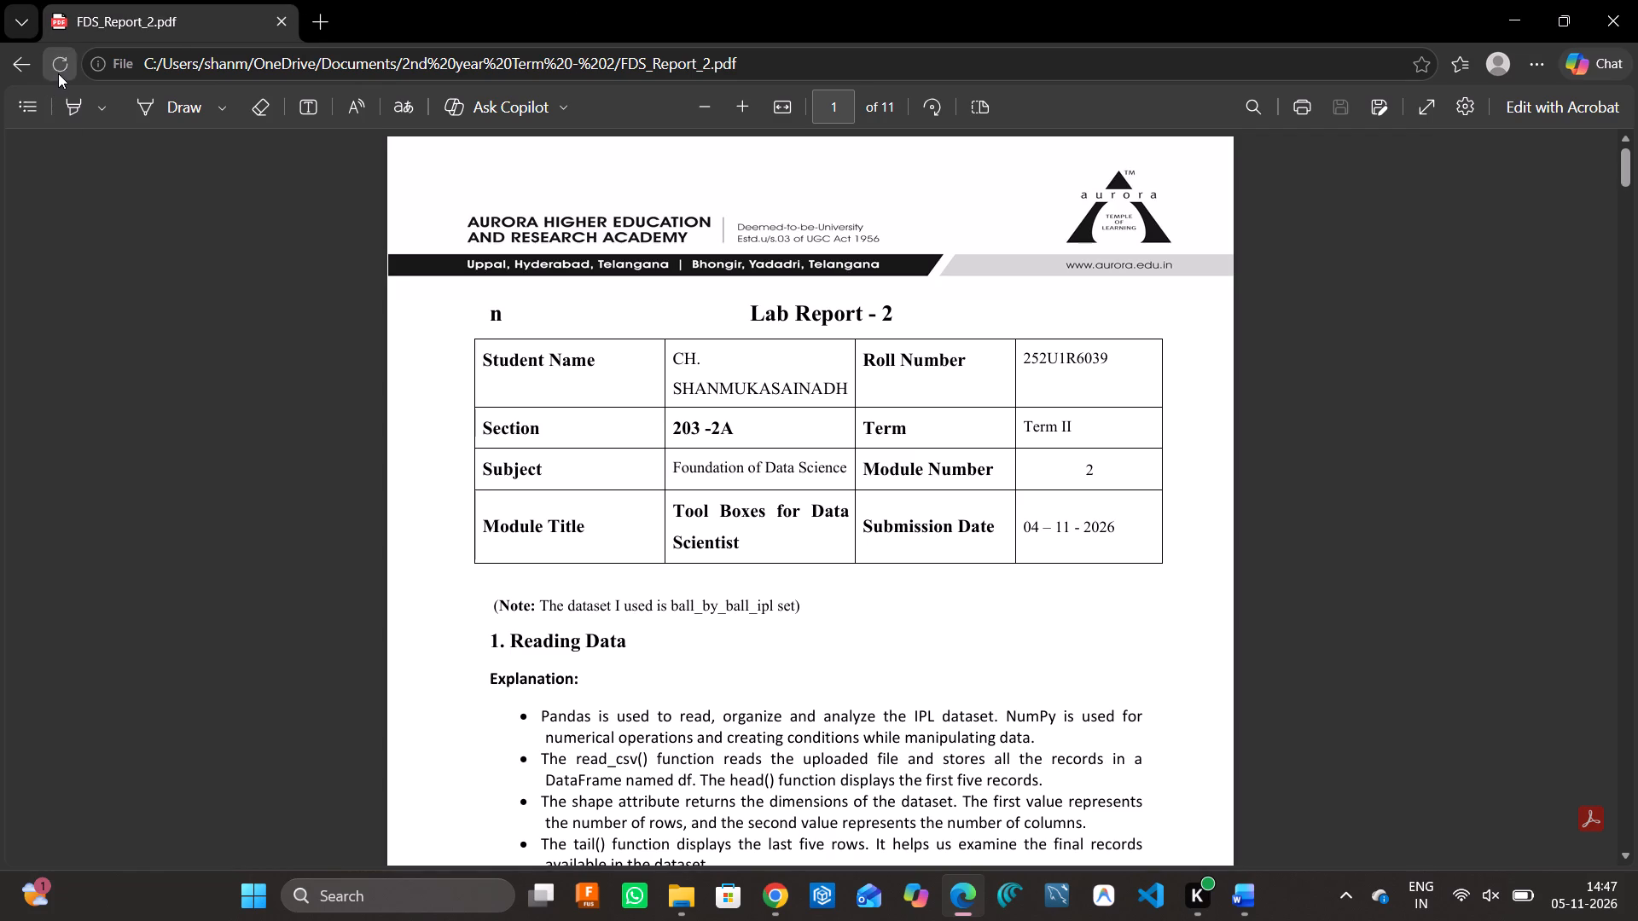
scroll(836, 474, "right", 1)
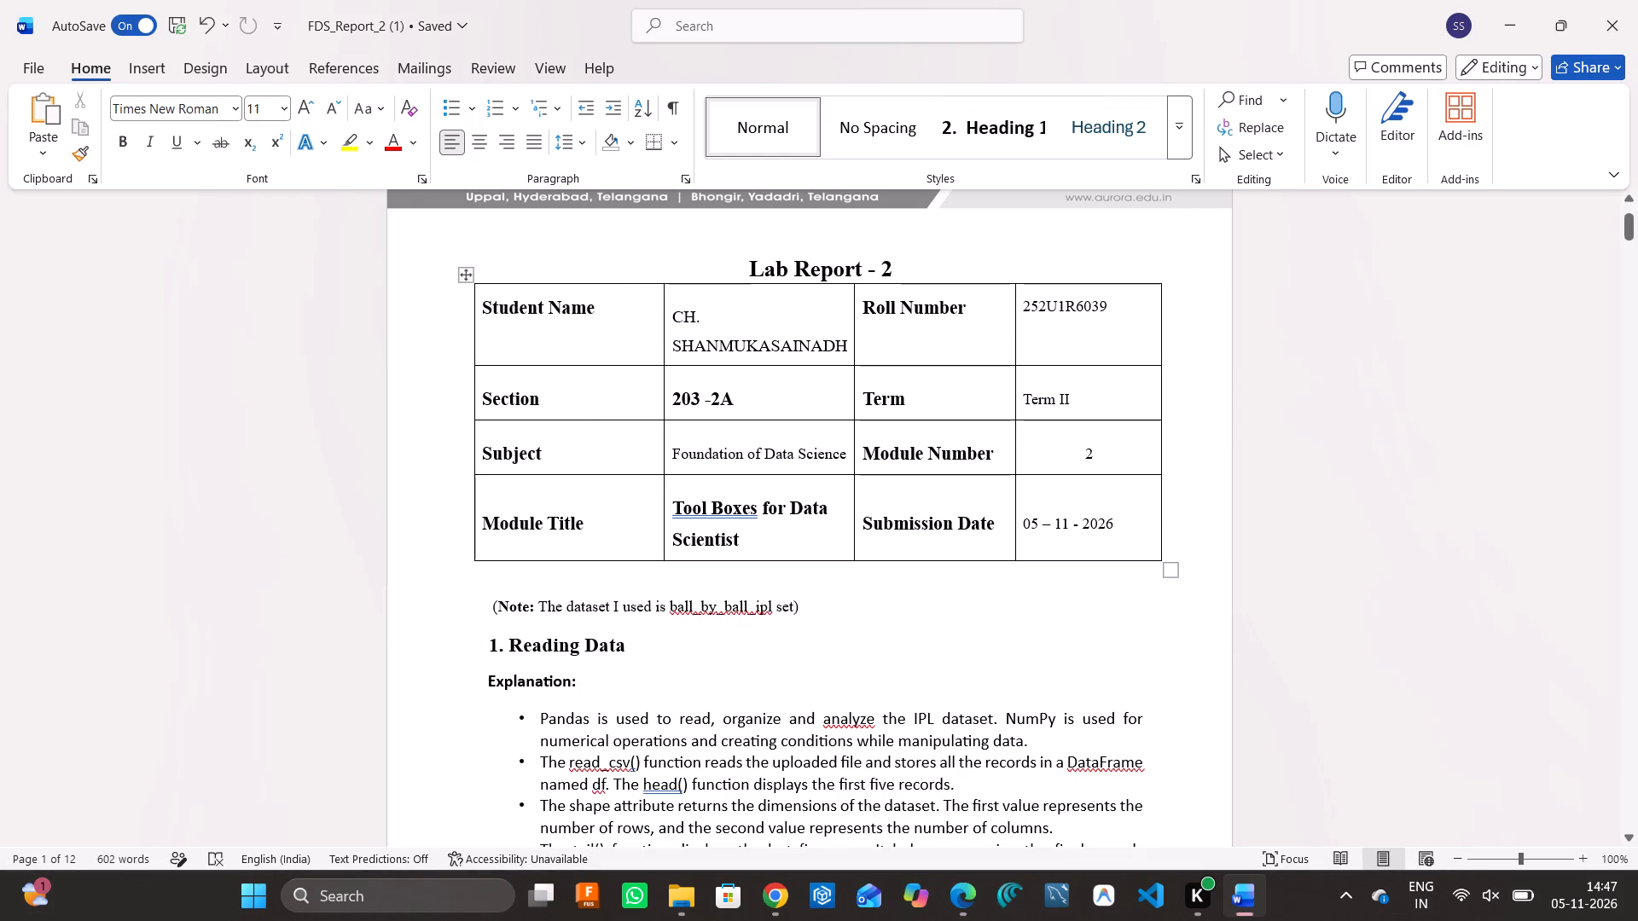
Review the report's pages from Reading Data through Manipulating Data, checking the bullets and code screenshots, and return to the first page.
scroll(667, 553, "down", 6)
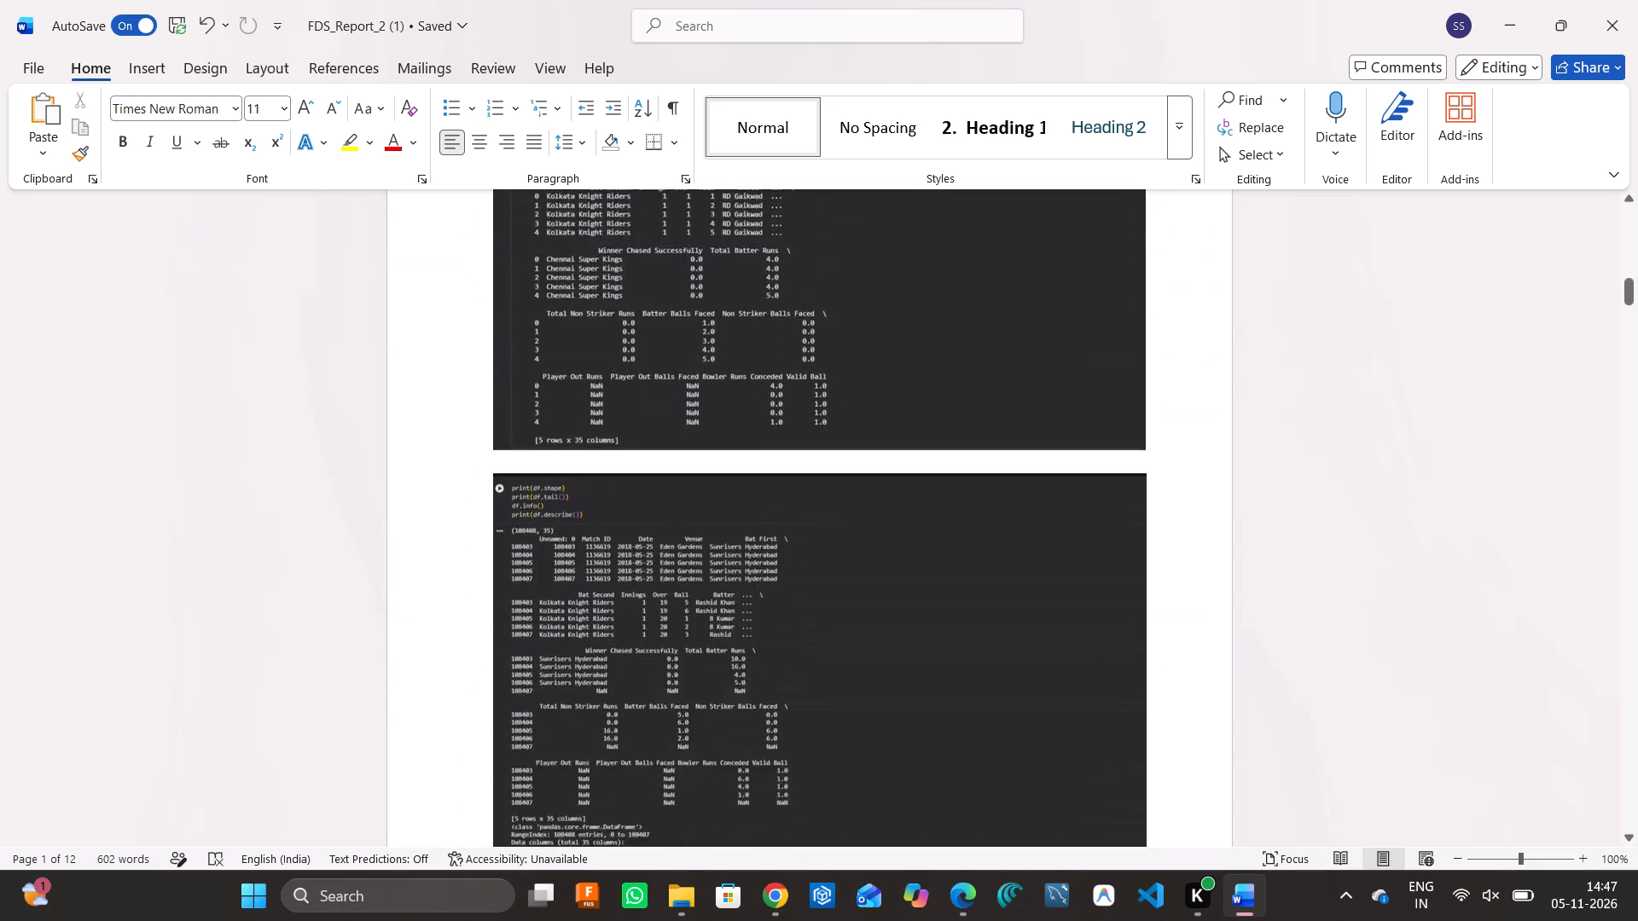
scroll(667, 553, "down", 9)
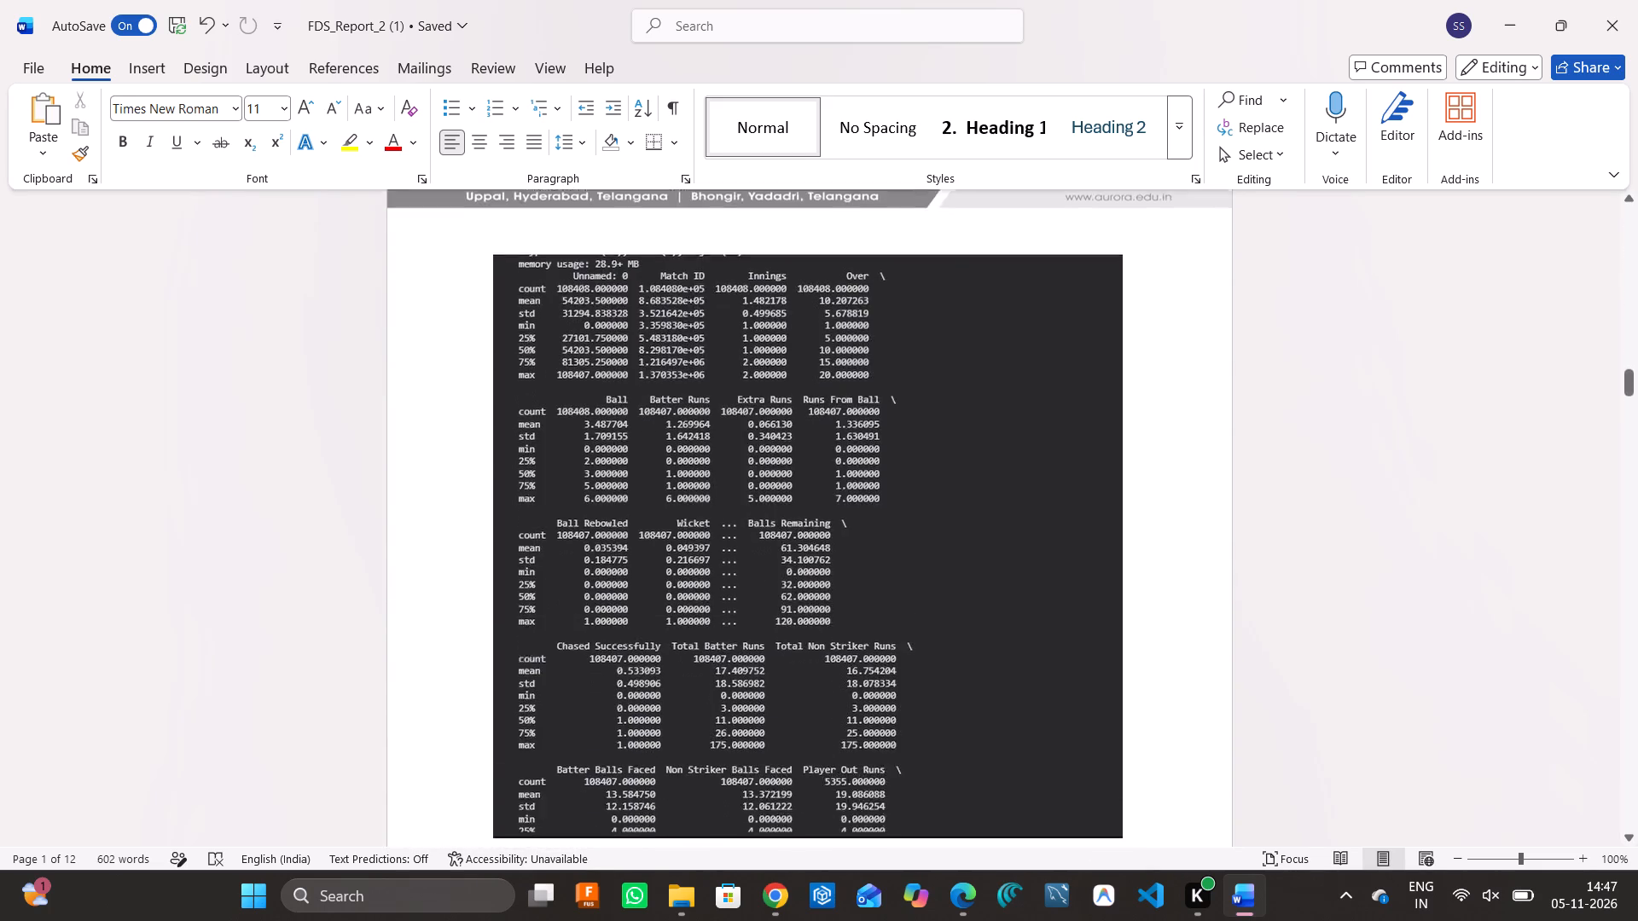
scroll(667, 553, "down", 17)
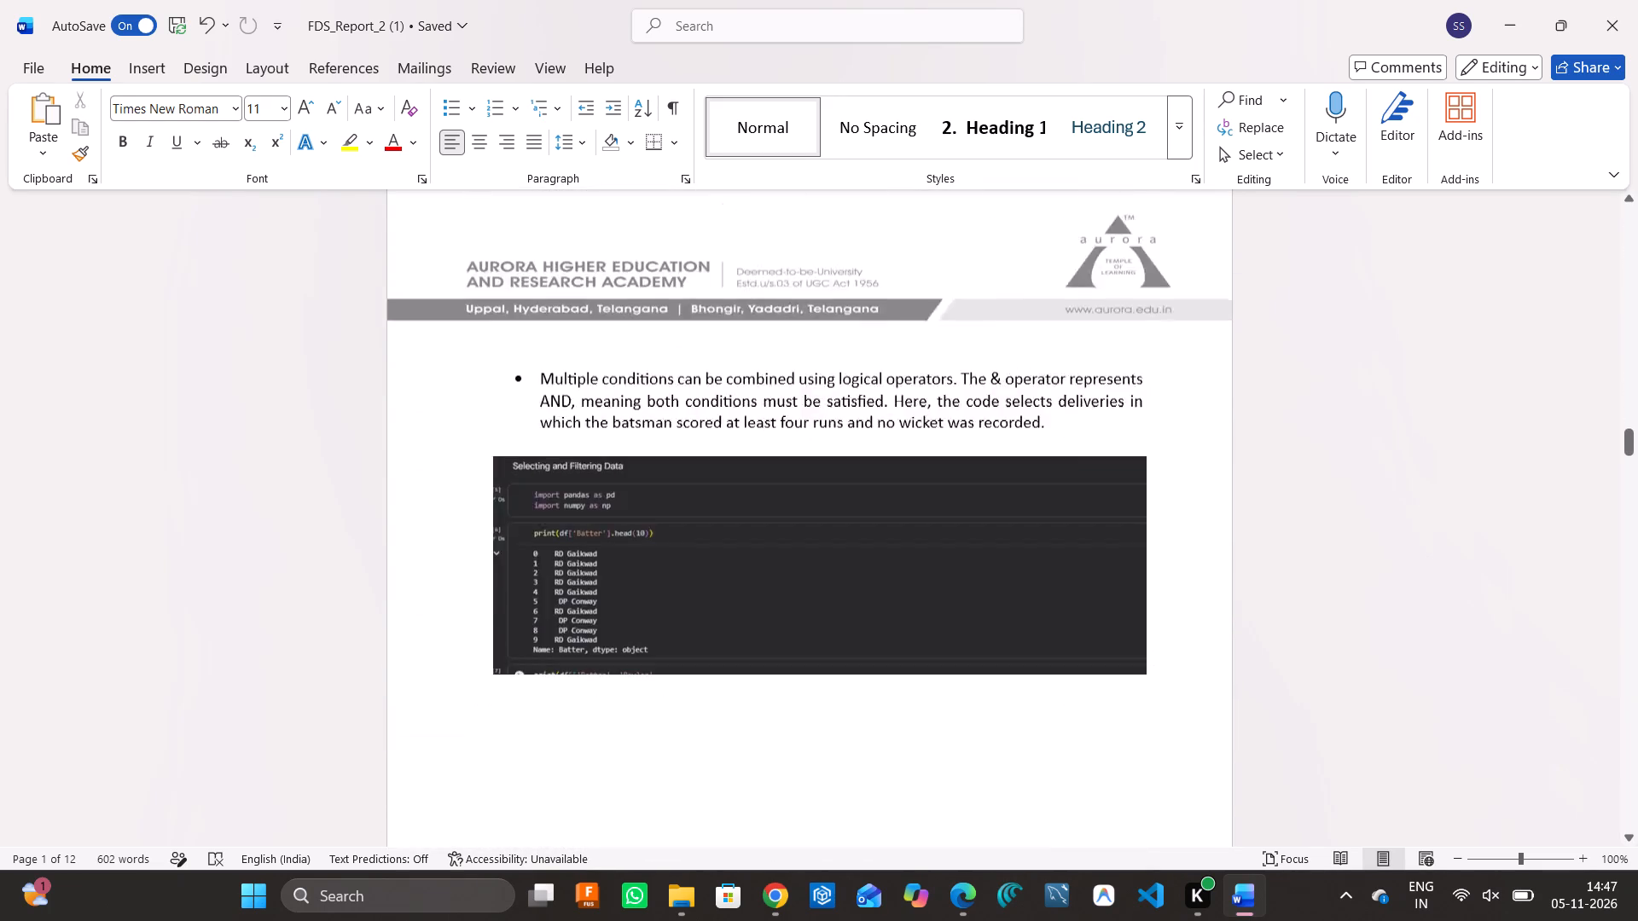
scroll(667, 553, "down", 20)
scroll(667, 553, "down", 20)
scroll(667, 553, "down", 4)
scroll(667, 553, "up", 6)
scroll(667, 553, "down", 6)
scroll(667, 553, "up", 1)
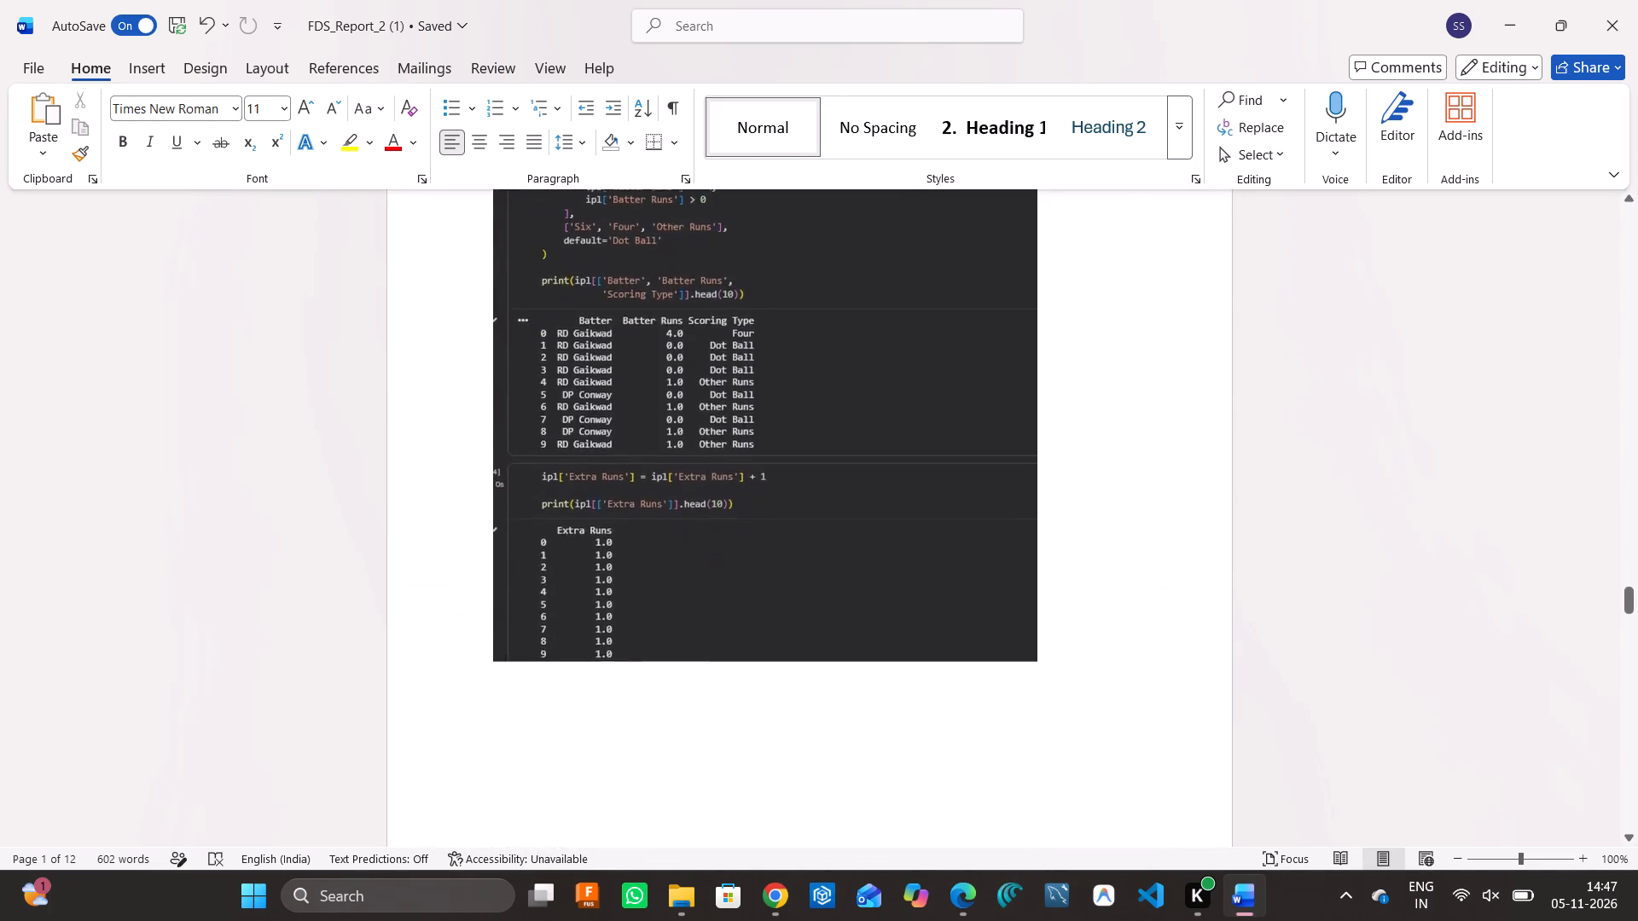
scroll(667, 553, "up", 8)
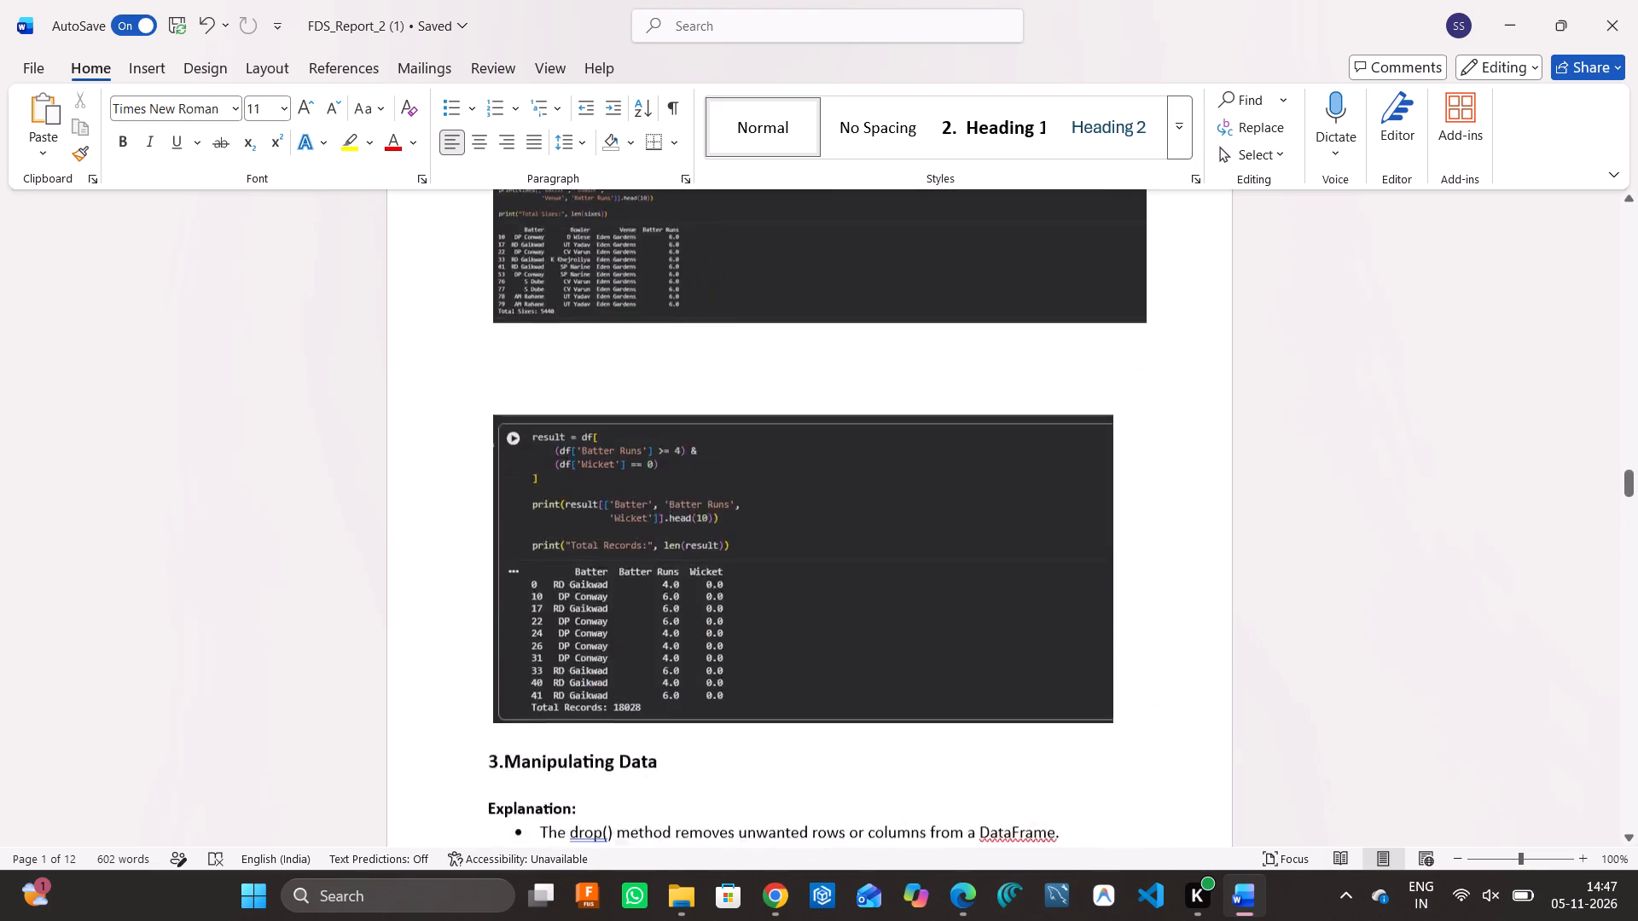
scroll(667, 553, "up", 1)
scroll(667, 553, "down", 2)
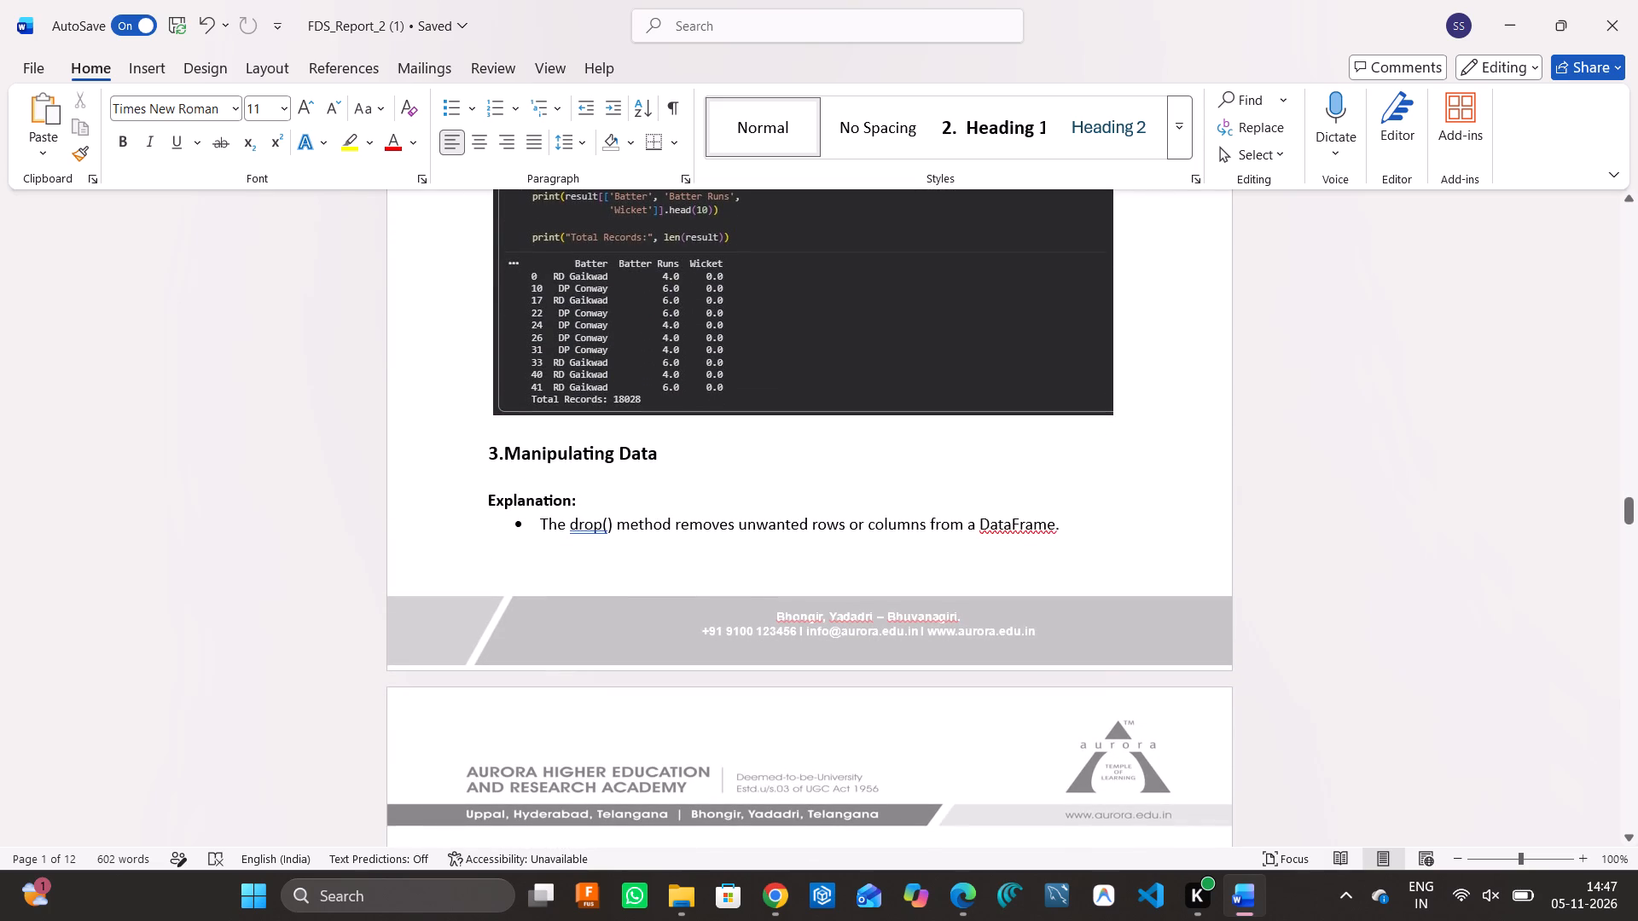
scroll(667, 553, "up", 20)
scroll(667, 553, "up", 1)
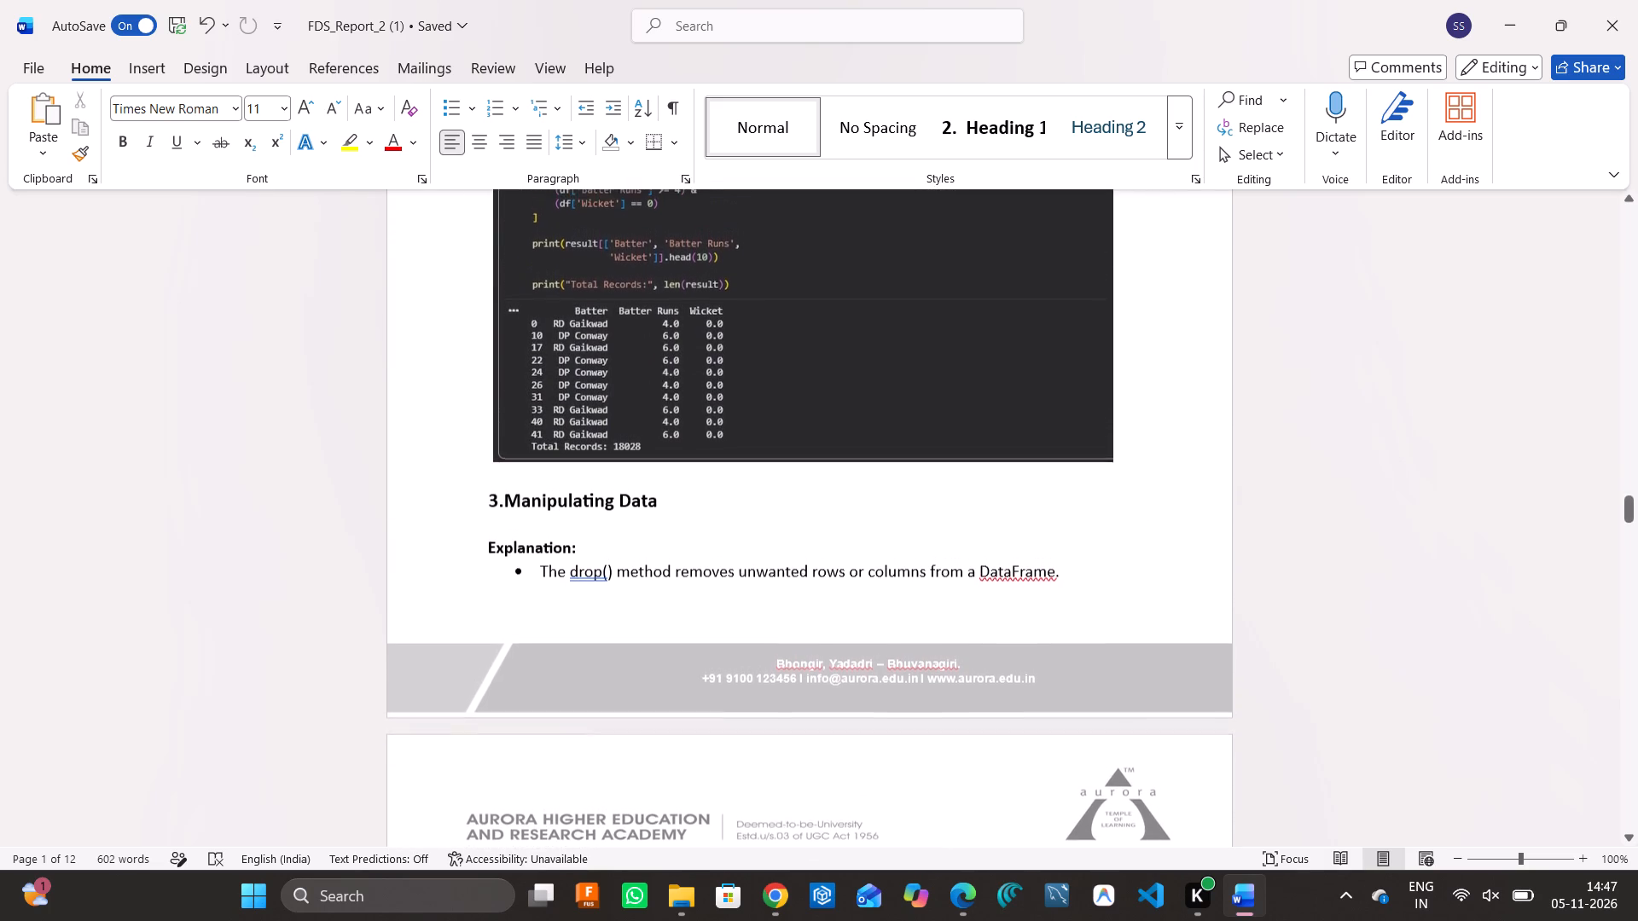
scroll(667, 553, "up", 14)
scroll(667, 553, "up", 7)
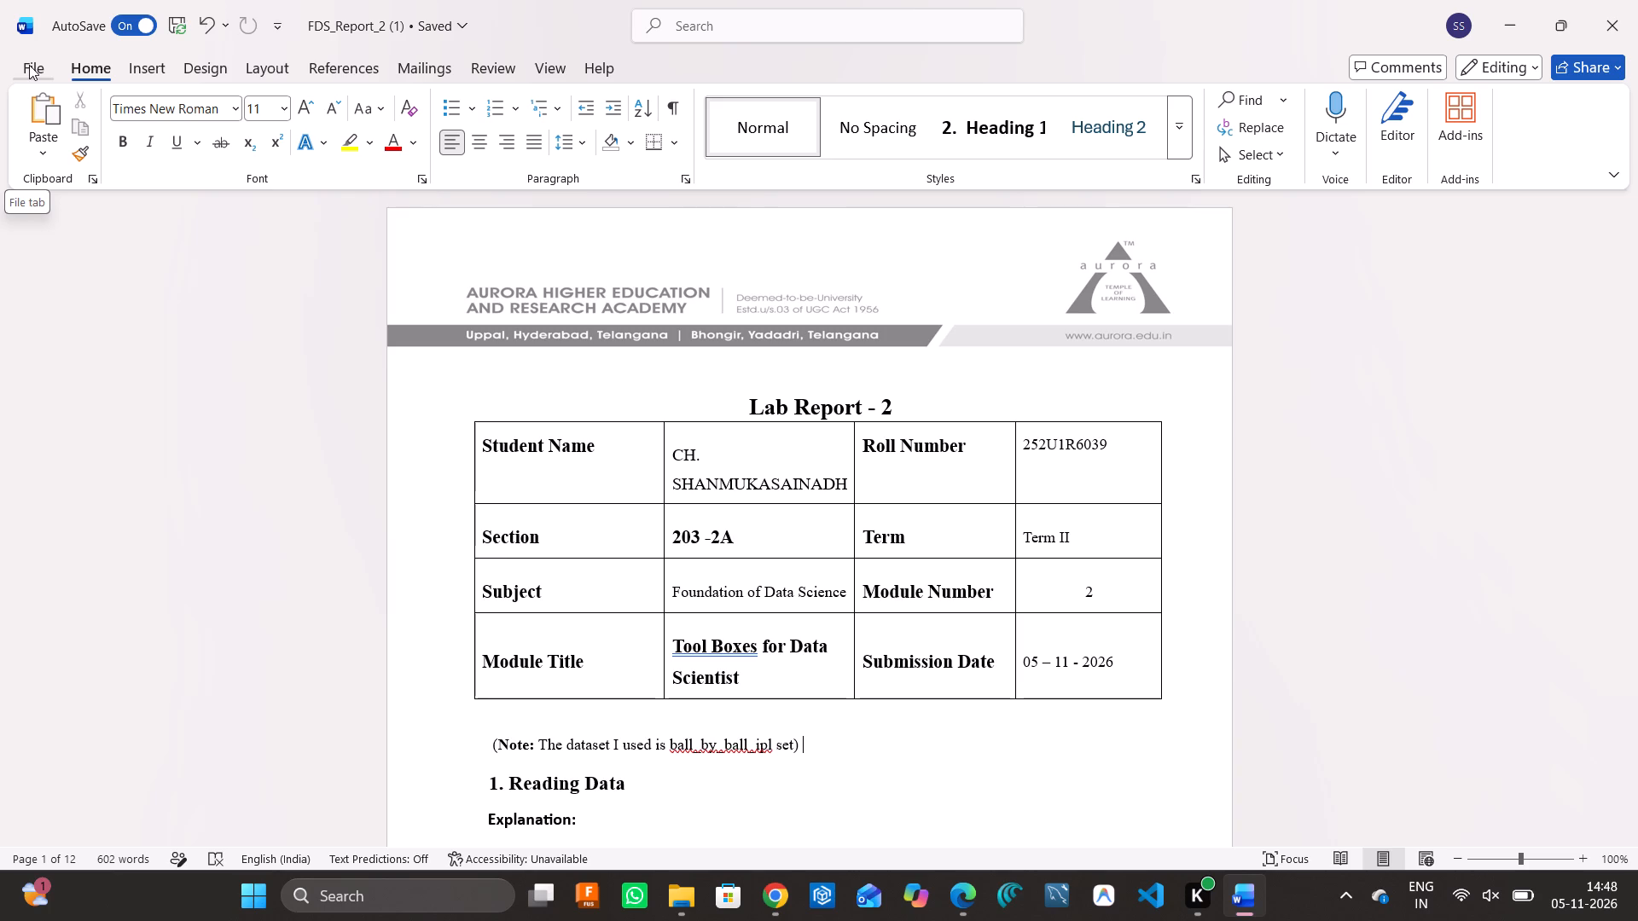
Ignore the grammar suggestion on "Tool Boxes" in the Module Title cell of the header table.
left_click(708, 652)
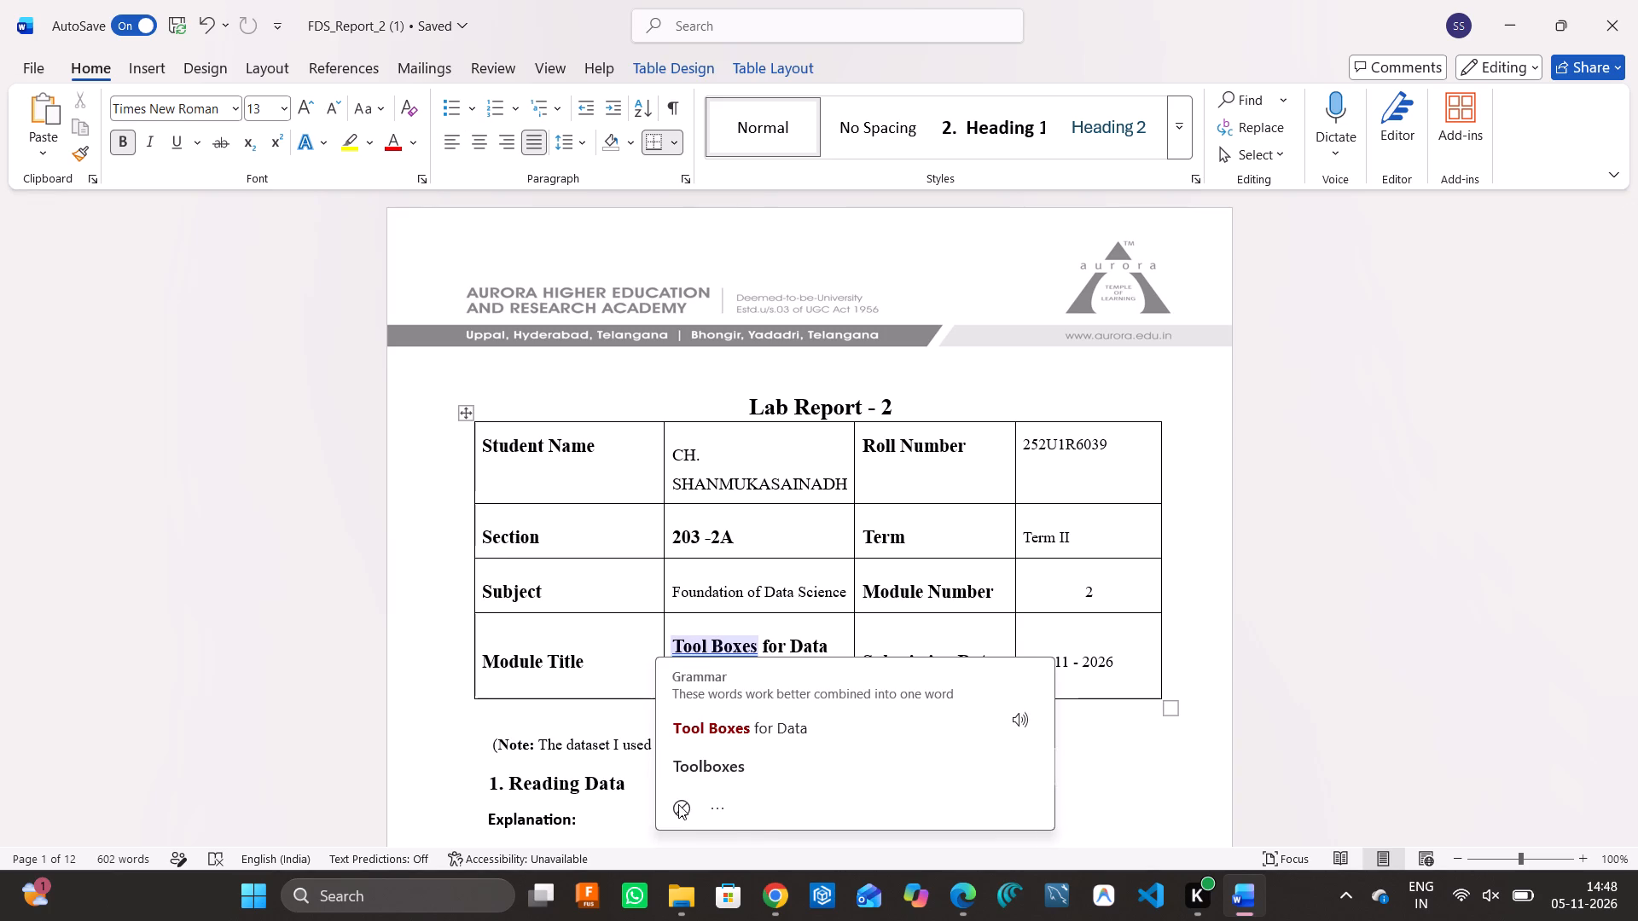
left_click(678, 804)
Save a copy of the report in PDF format as FDS_Report_2 in the OneDrive 2nd year Term - 2 folder.
left_click(26, 69)
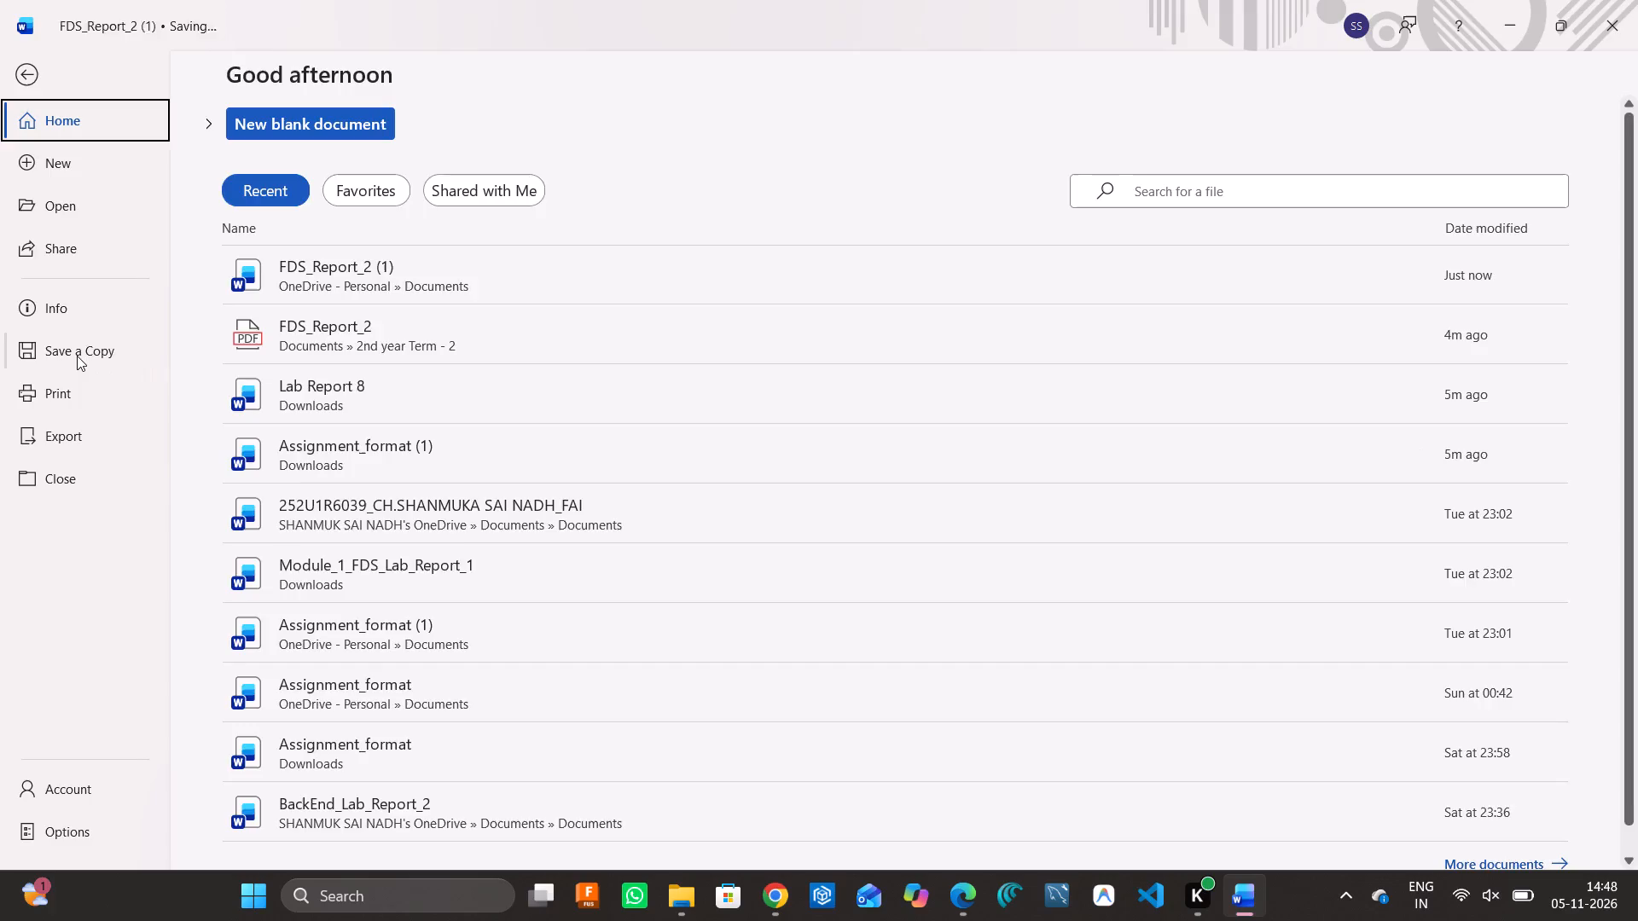
left_click(76, 354)
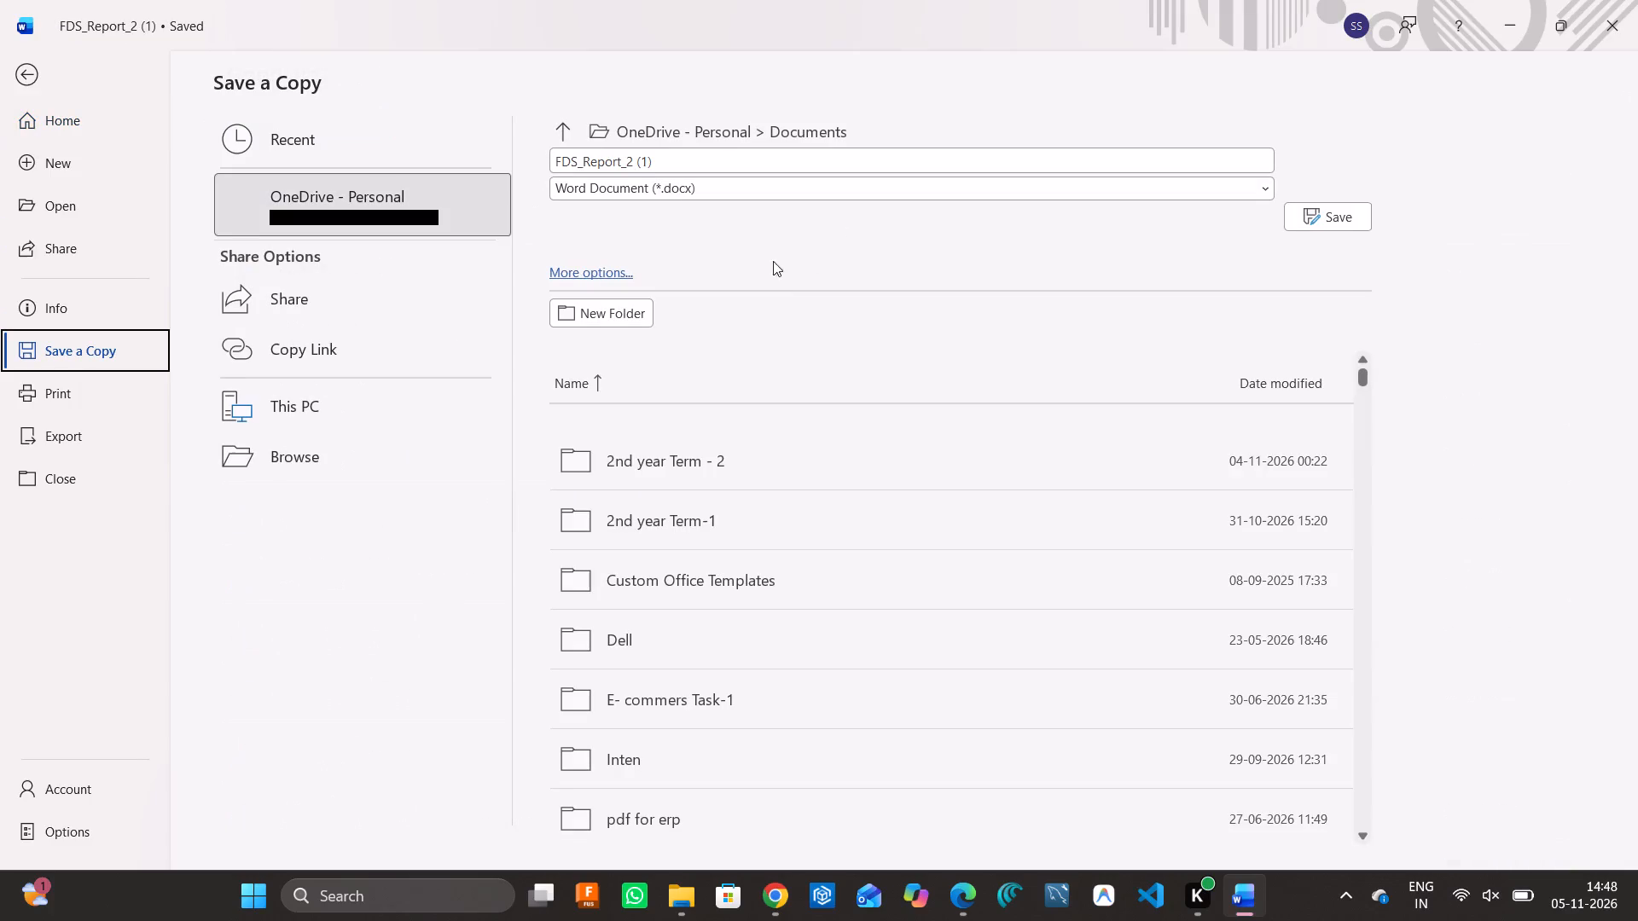
left_click(642, 188)
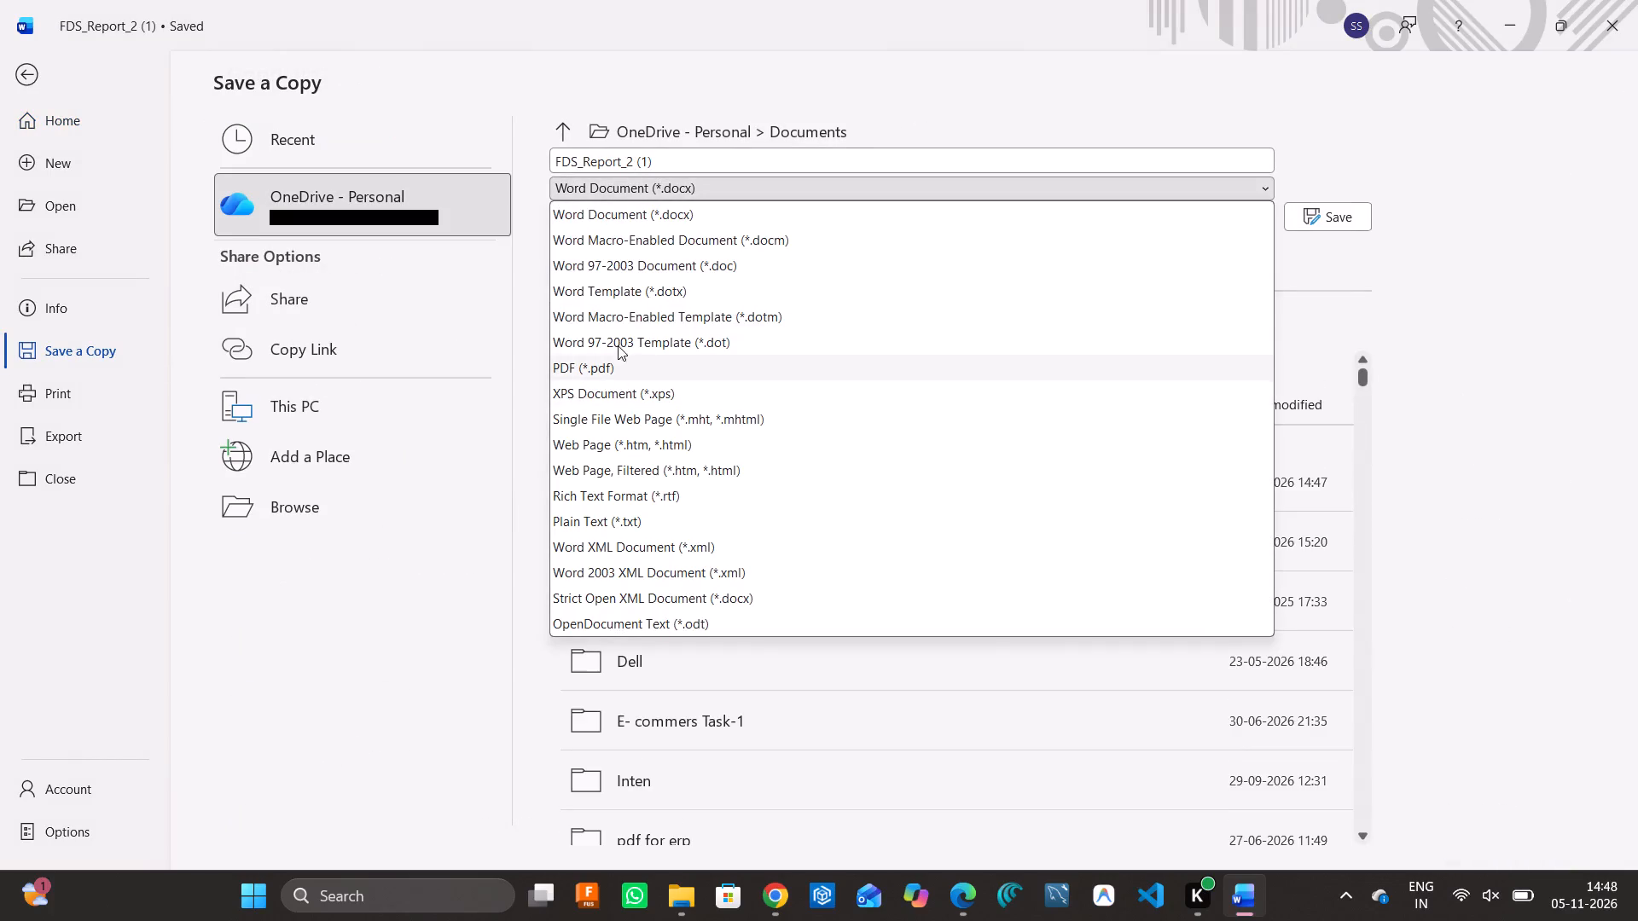
left_click(618, 363)
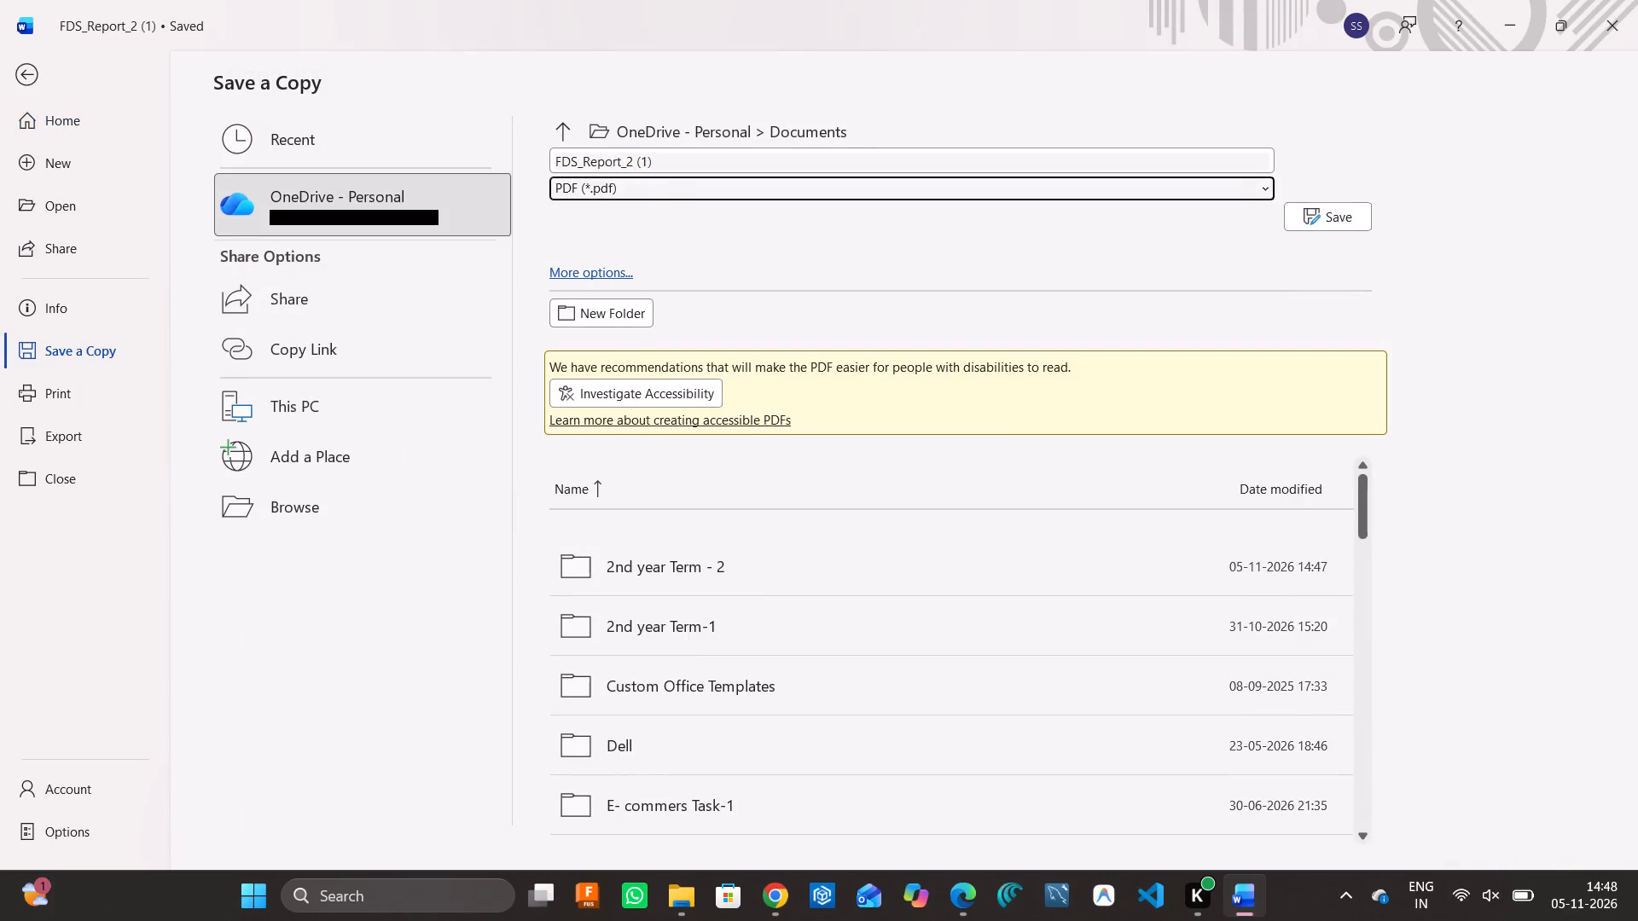
left_click(669, 167)
key("Right")
key("BackSpace")
key("BackSpace")
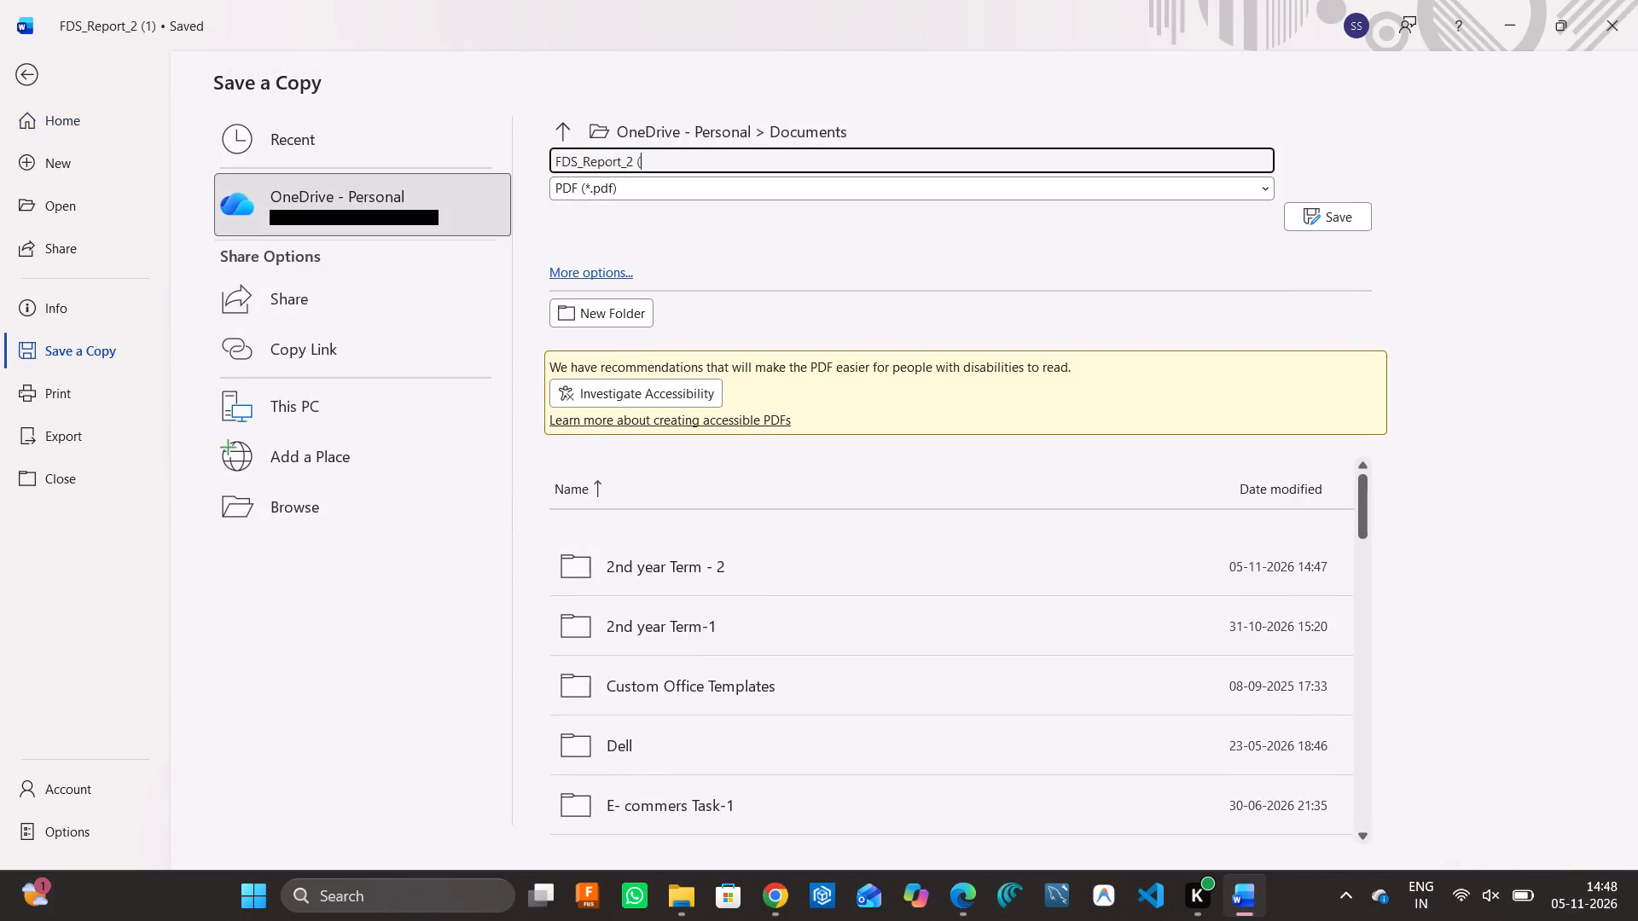
key("BackSpace")
left_click(659, 591)
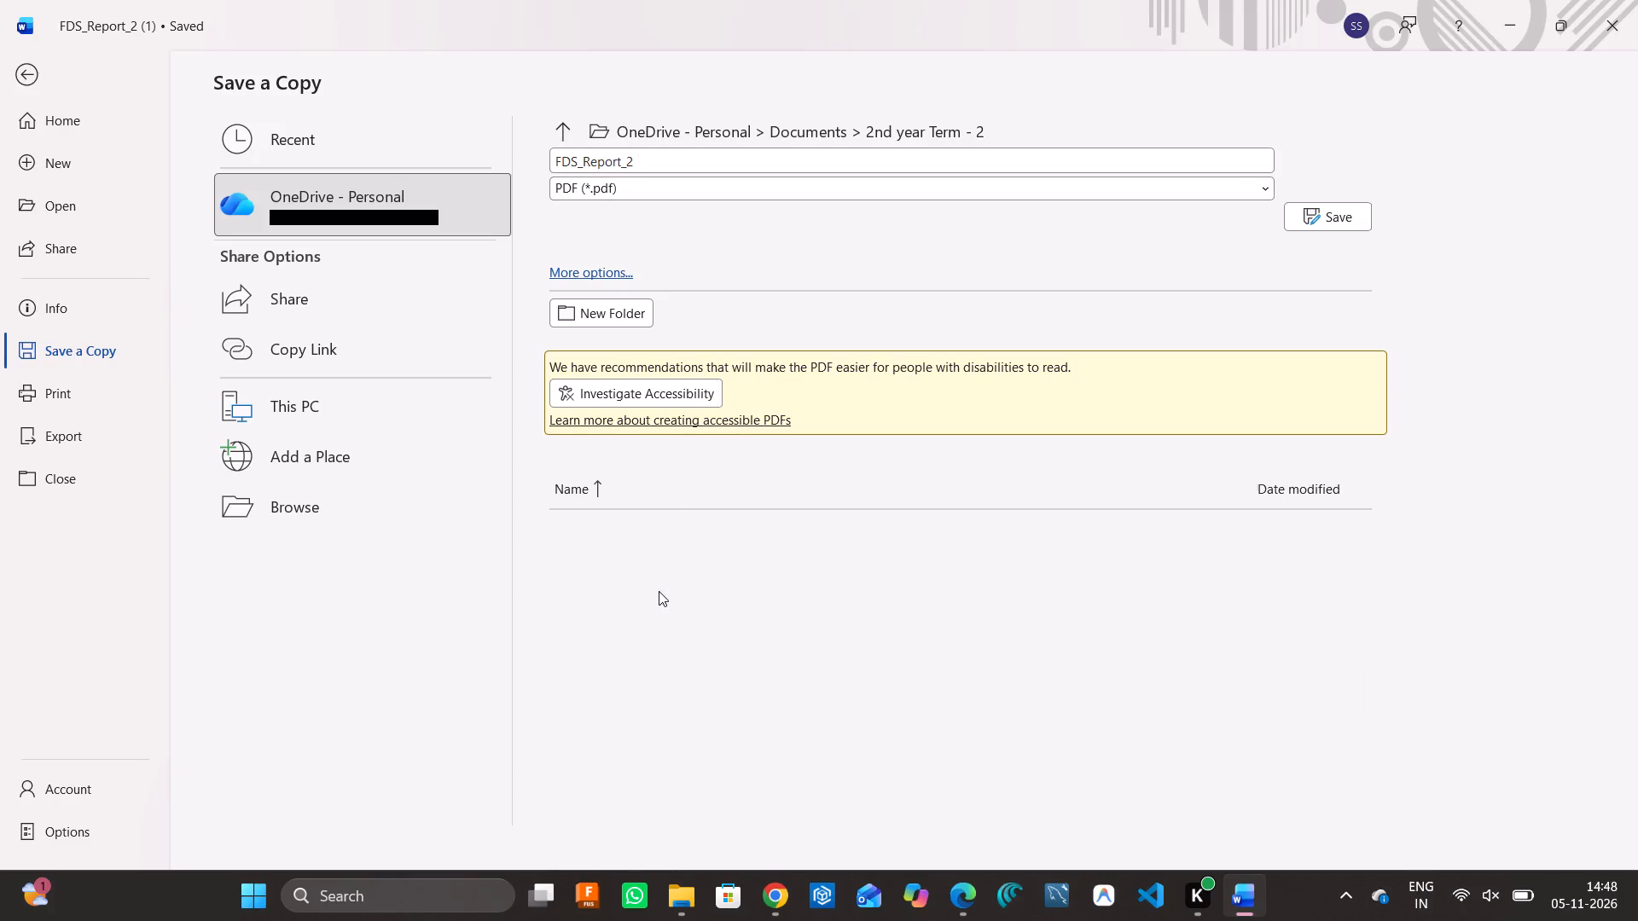
scroll(713, 654, "down", 2)
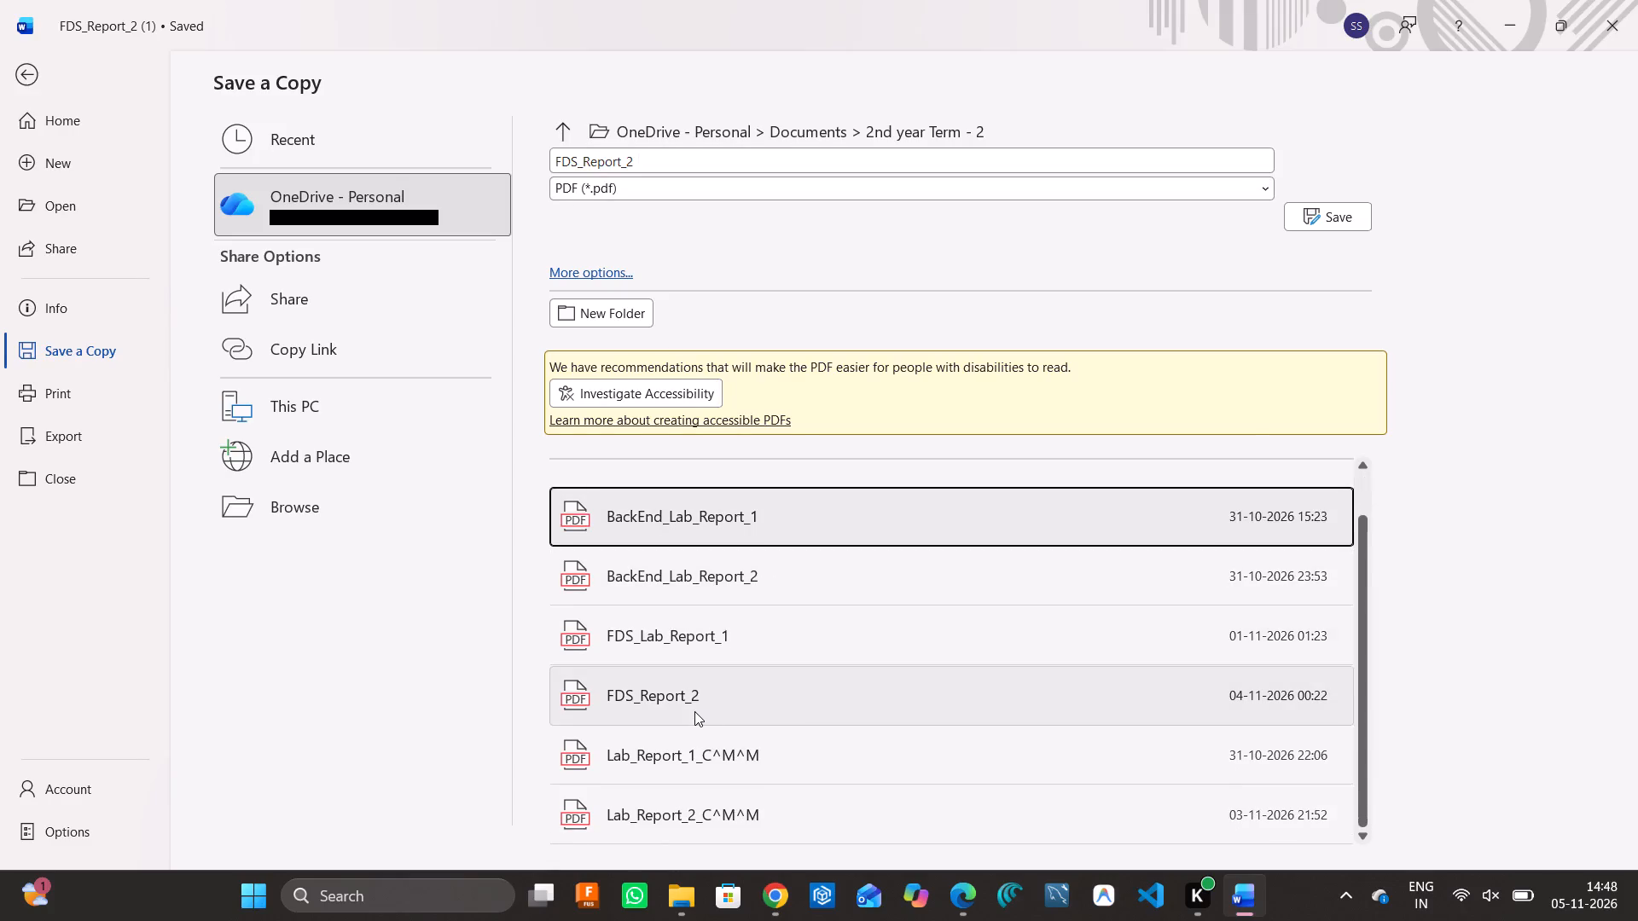
left_click(1331, 216)
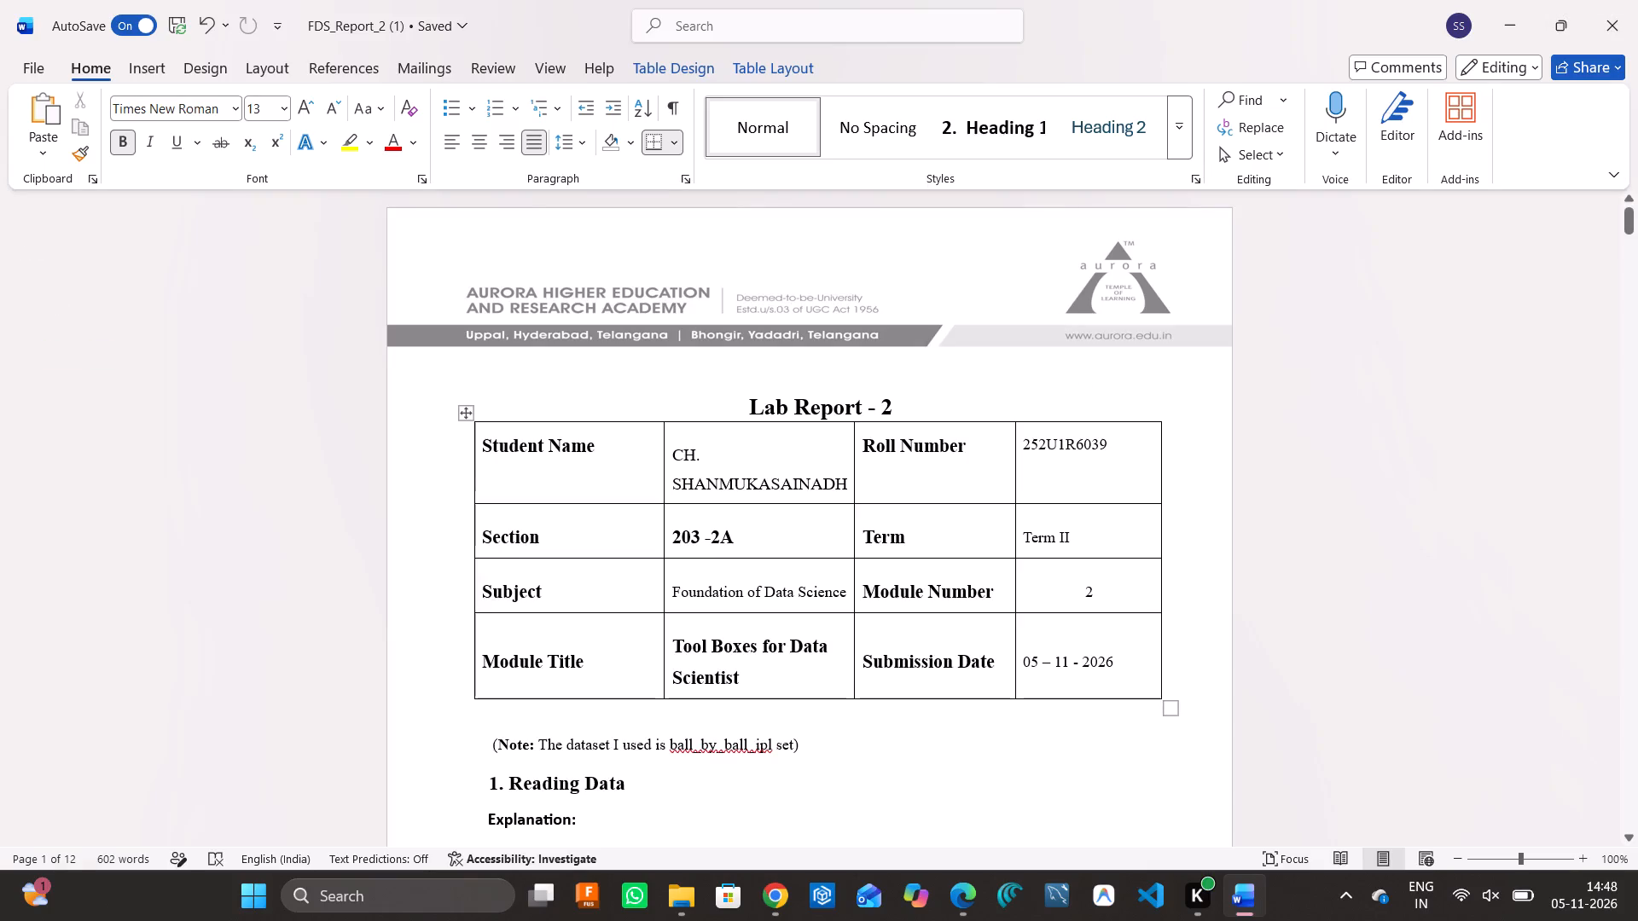
Delete the older FDS_Report_2 PDF, dated 04-11-2026, from the 2nd year Term - 2 folder in File Explorer.
left_click(692, 825)
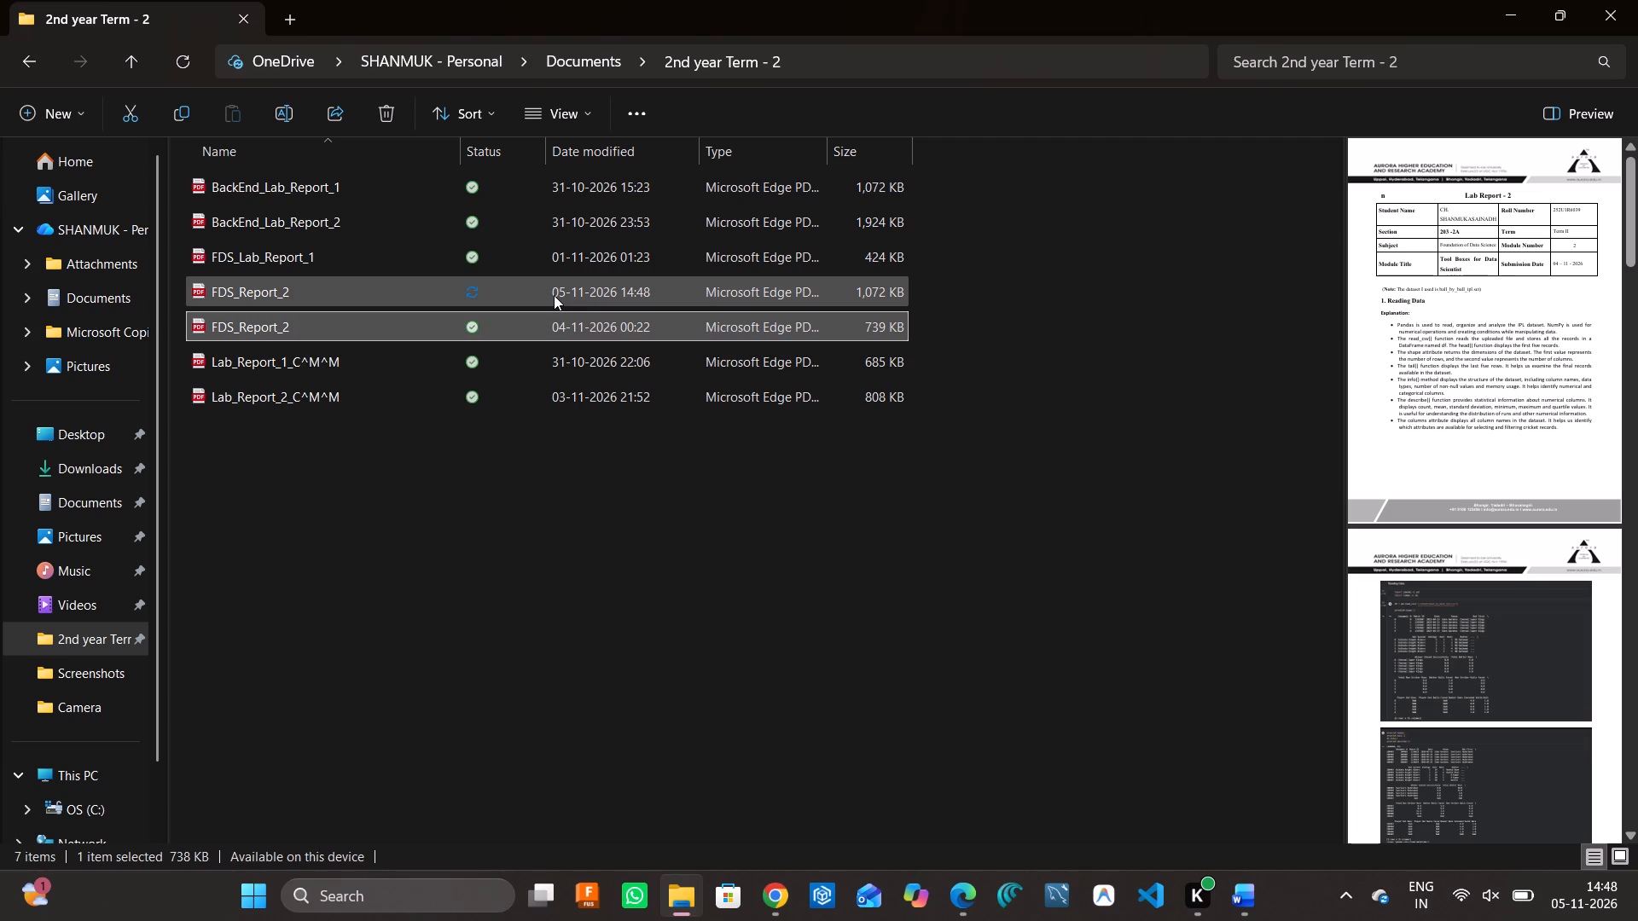
right_click(555, 324)
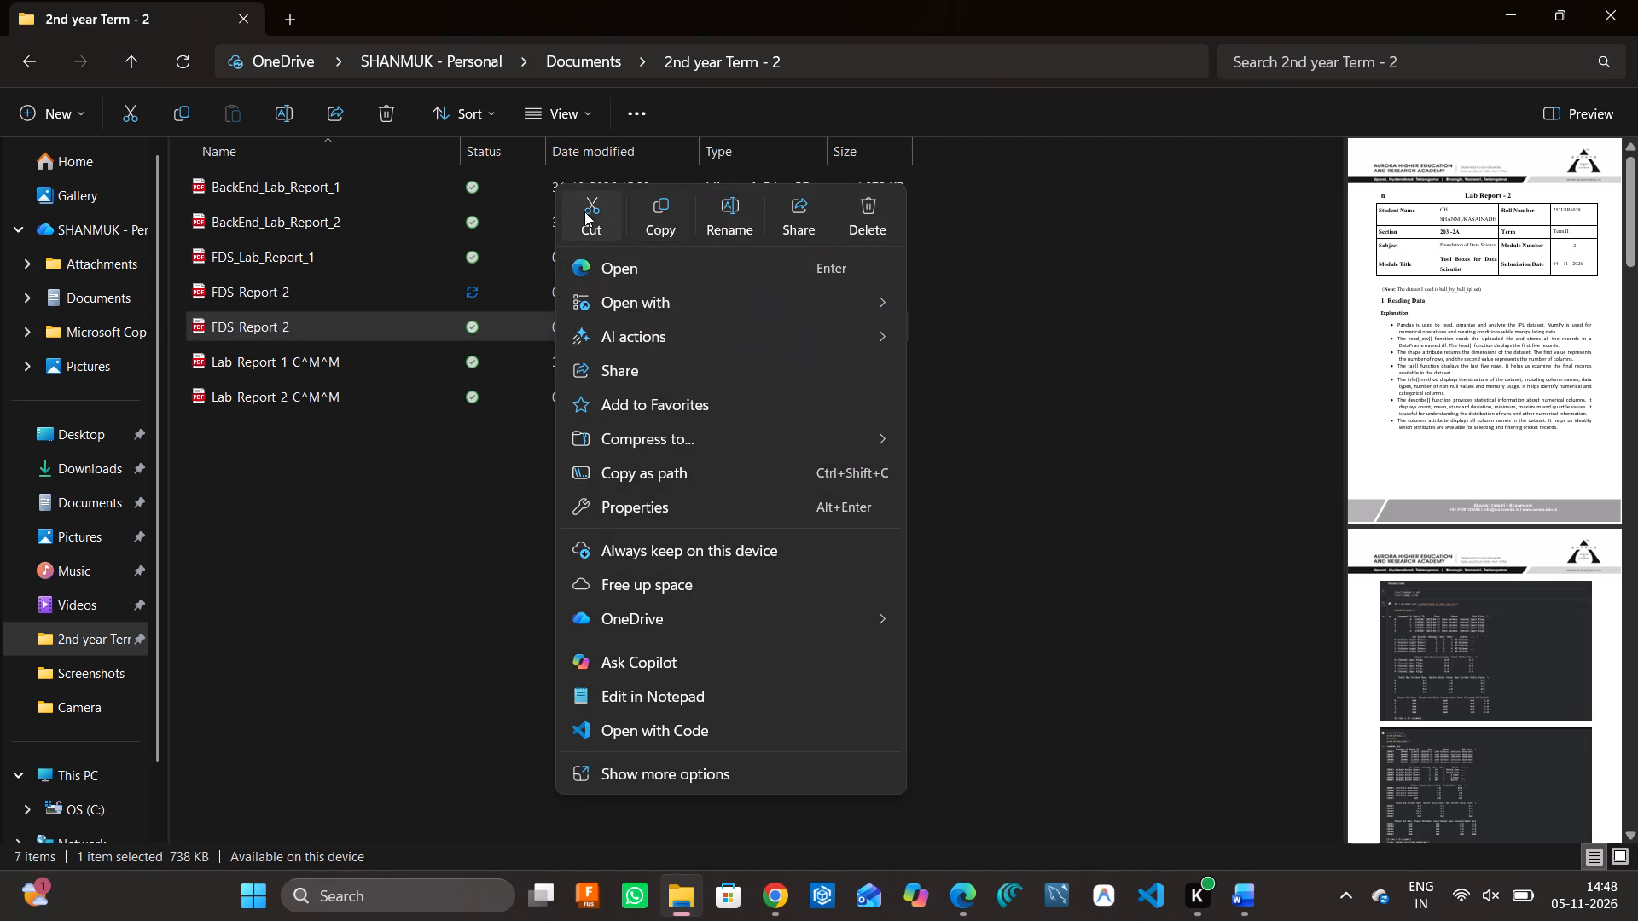
left_click(869, 205)
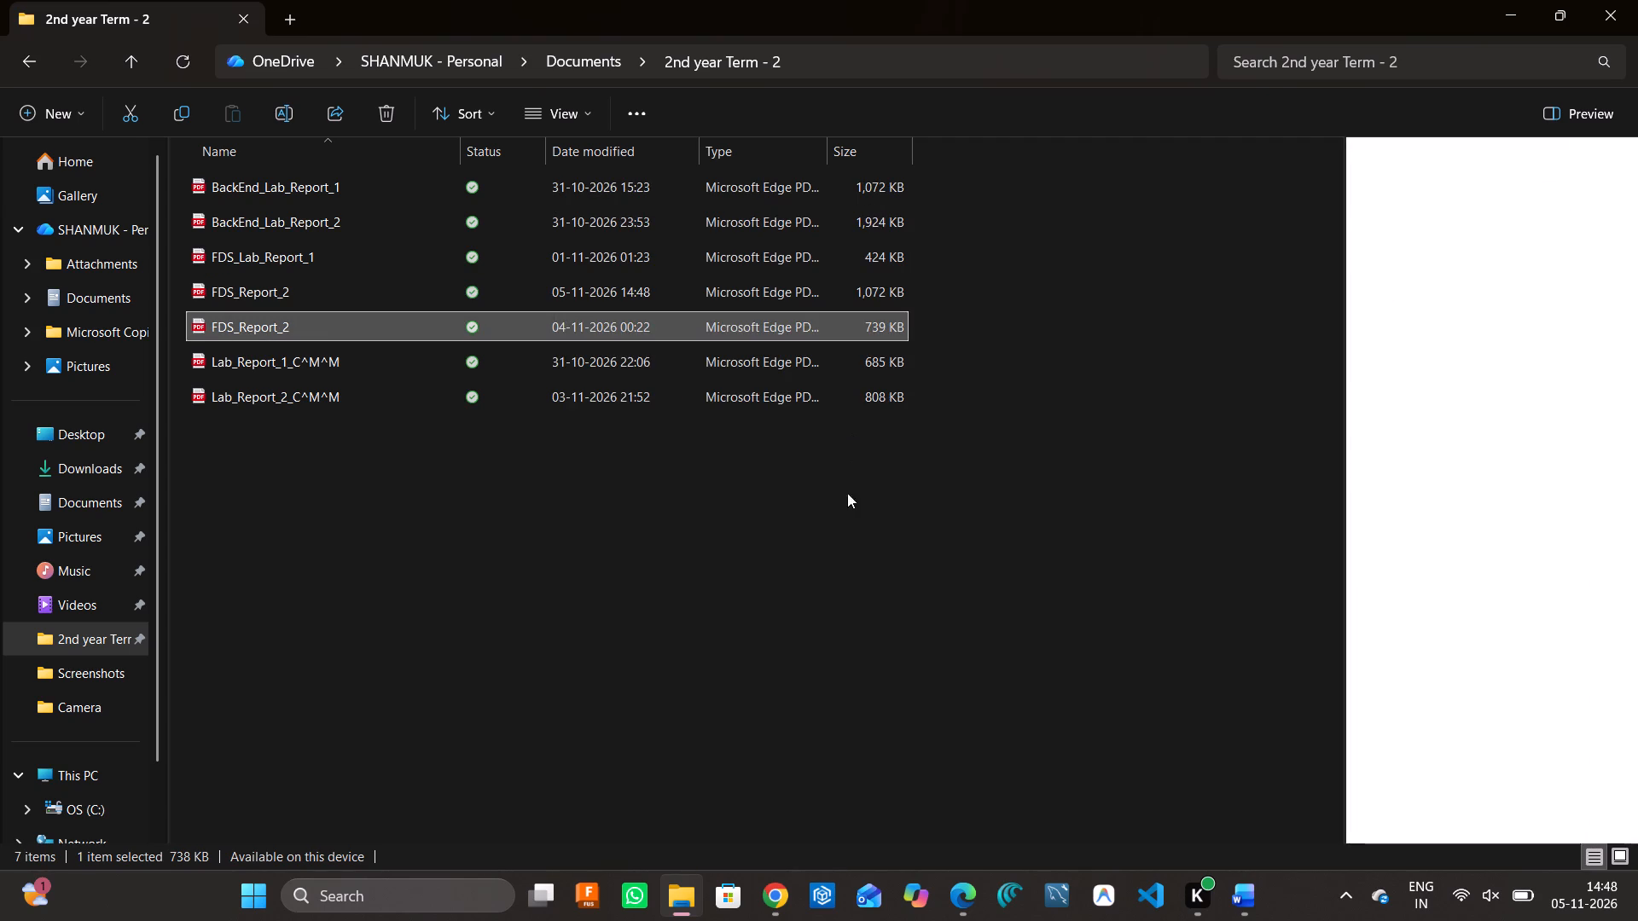
Open the newer FDS_Report_2 PDF and check the first page's header table and Reading Data explanation bullets.
double_click(330, 301)
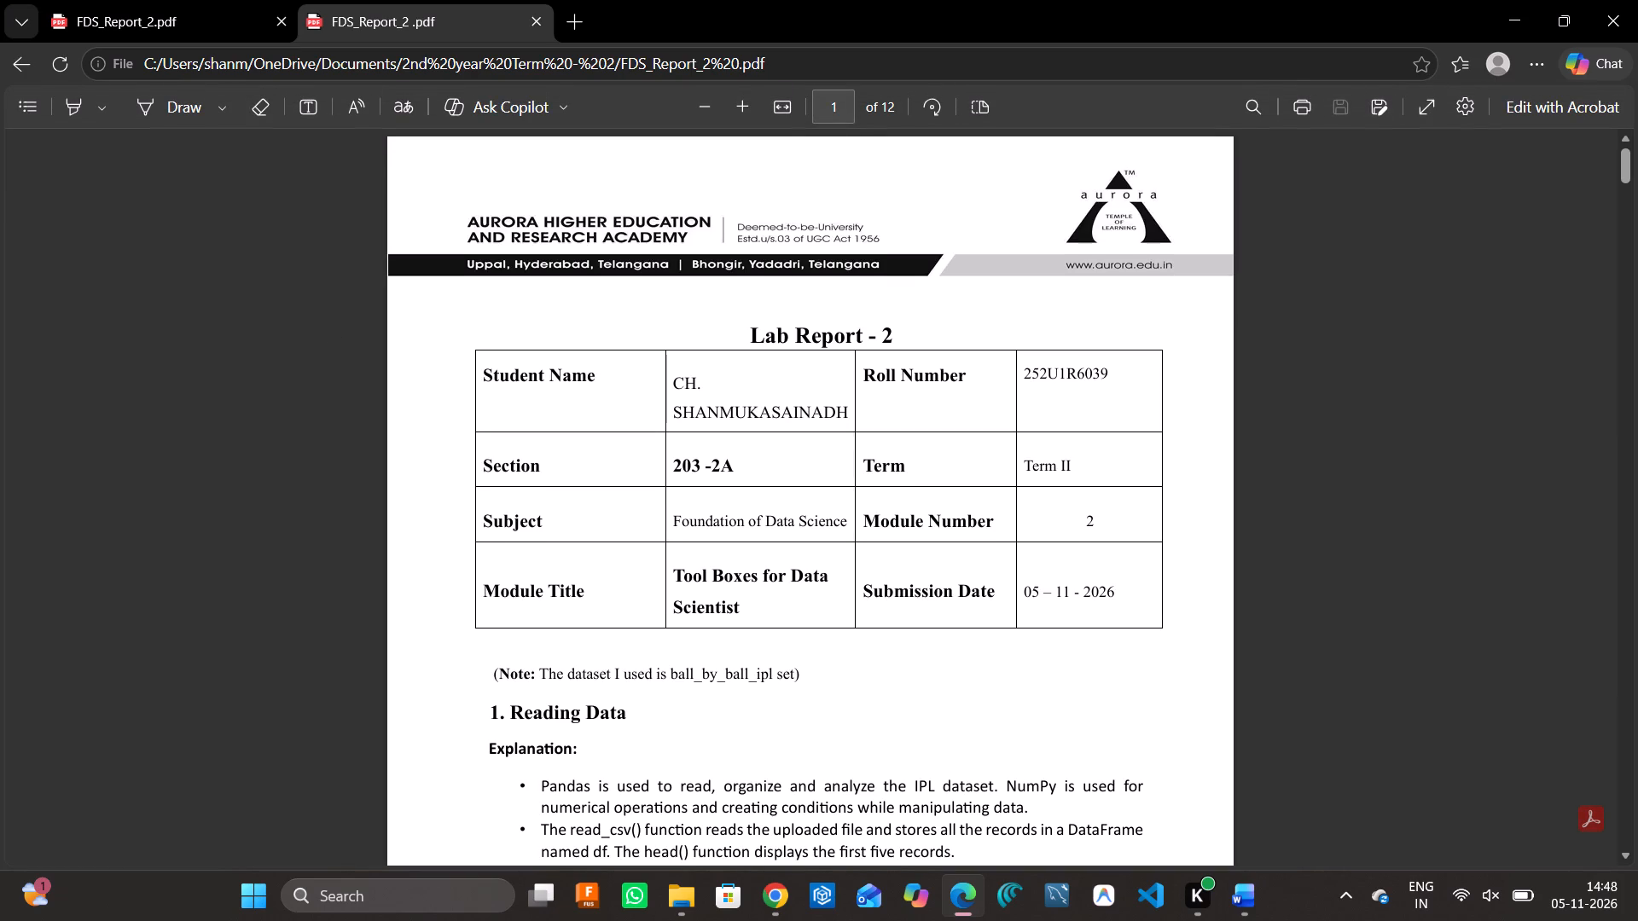
scroll(677, 455, "down", 1)
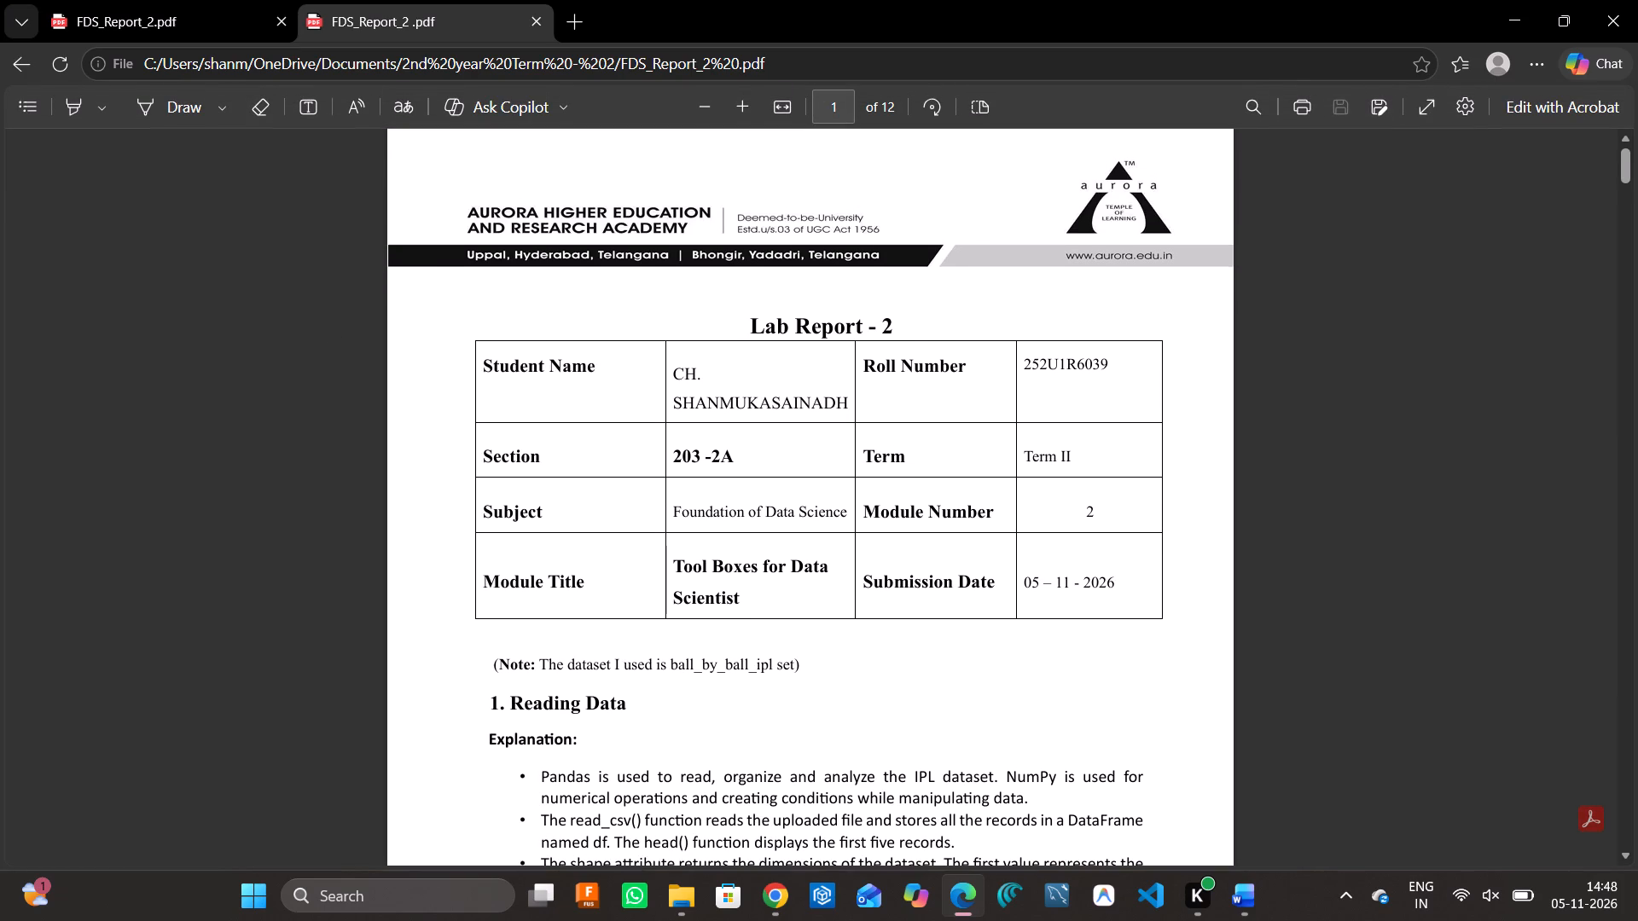
scroll(677, 455, "down", 2)
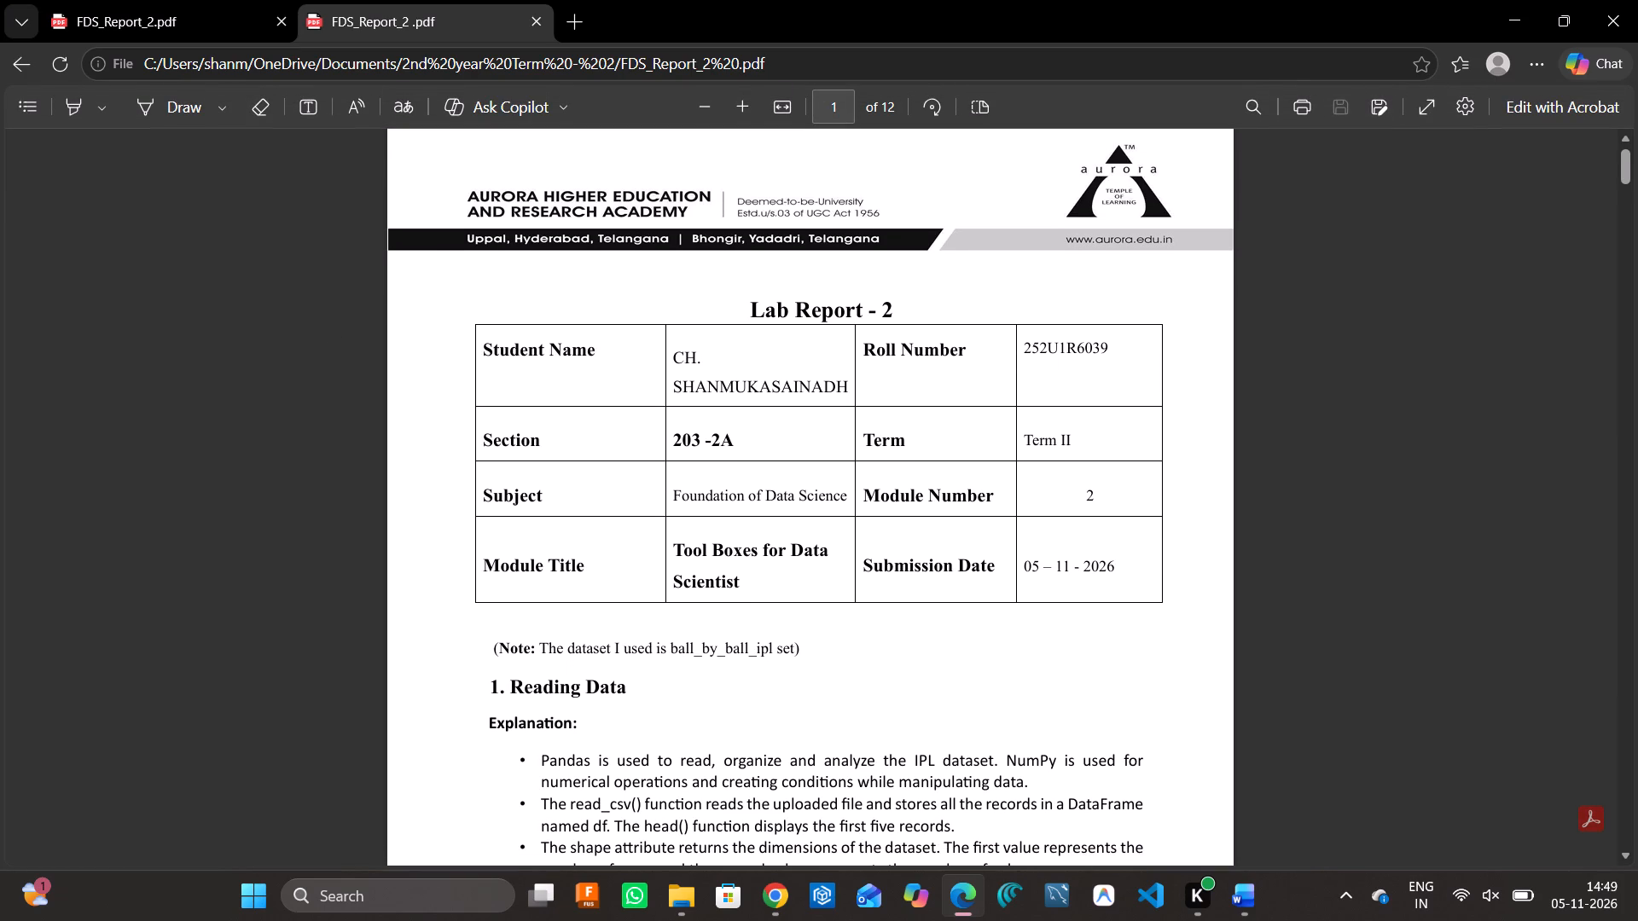
scroll(677, 455, "down", 5)
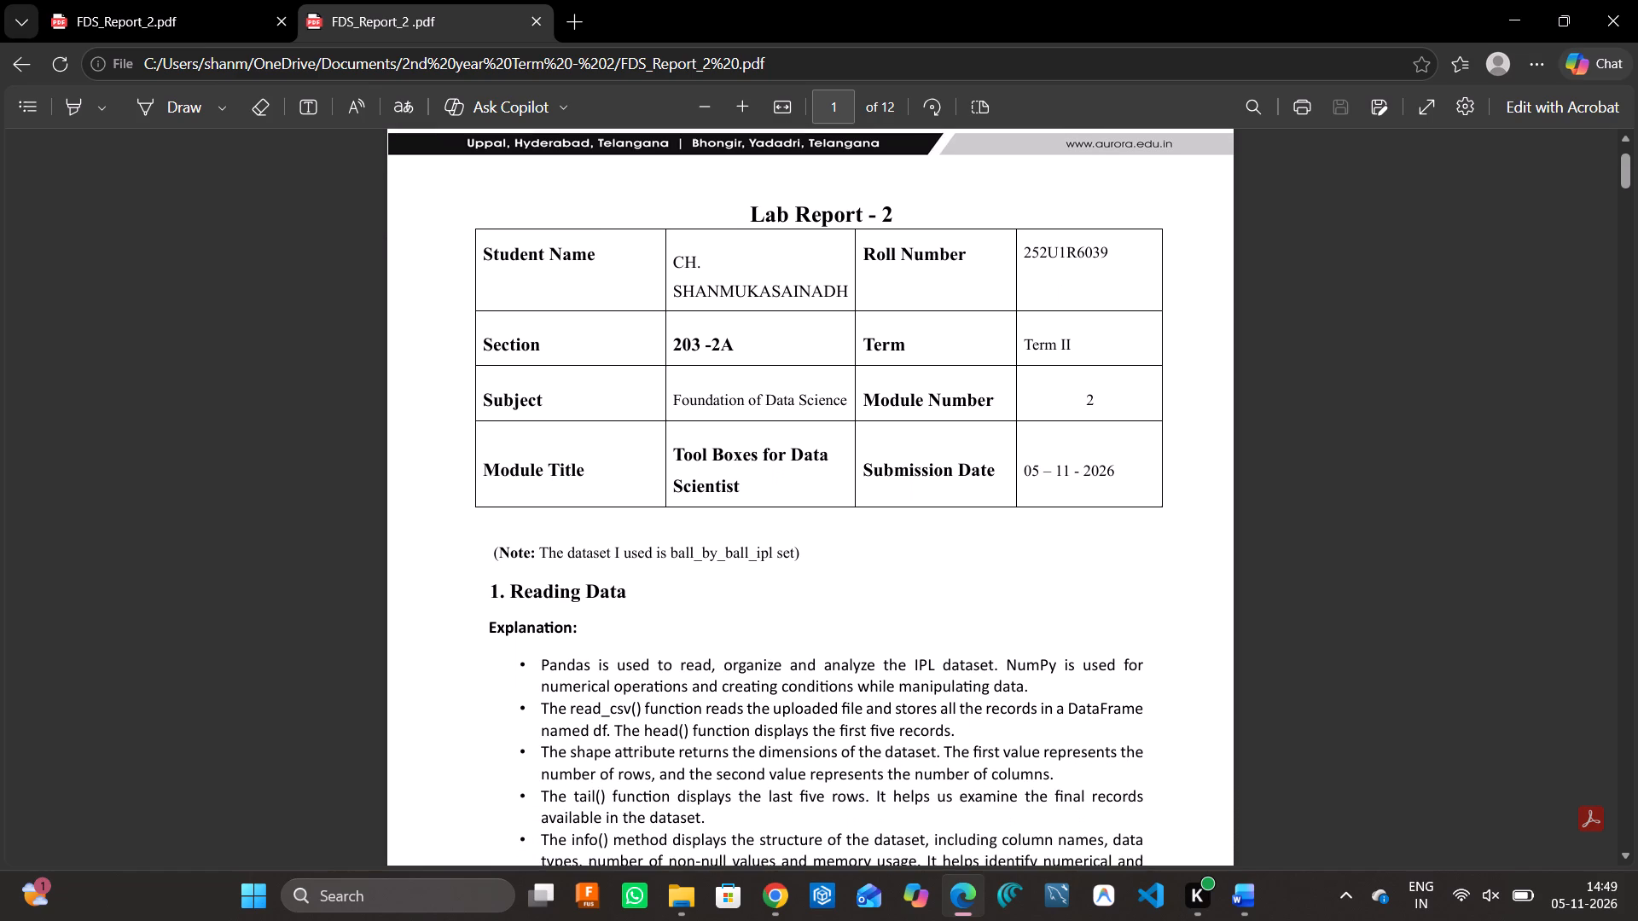
scroll(677, 455, "down", 3)
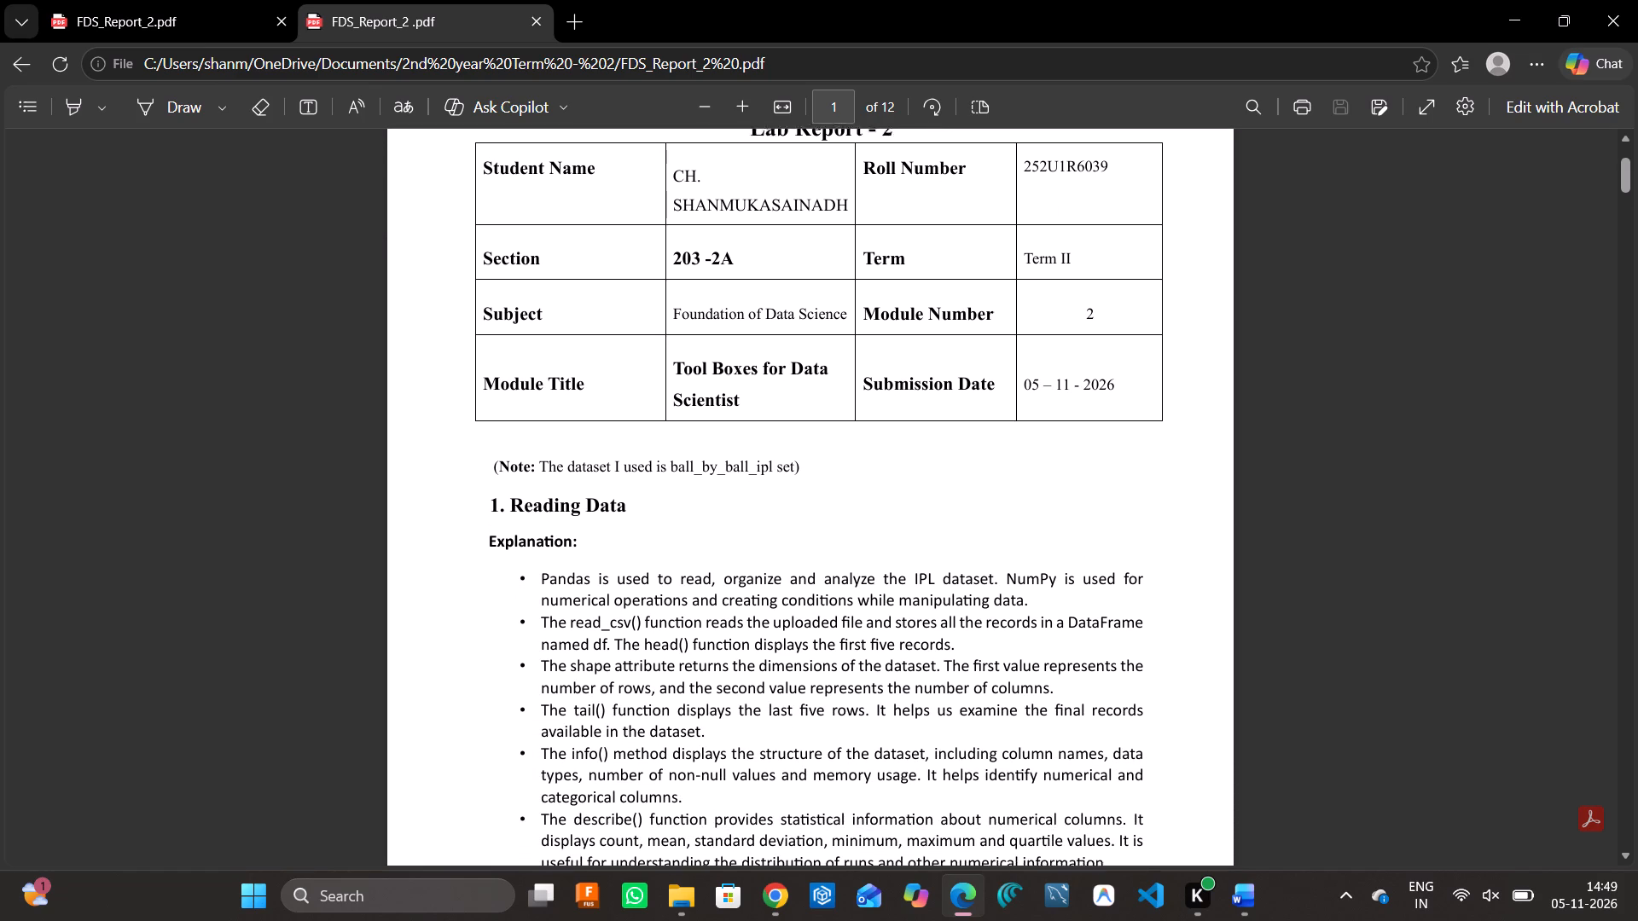
scroll(677, 455, "down", 1)
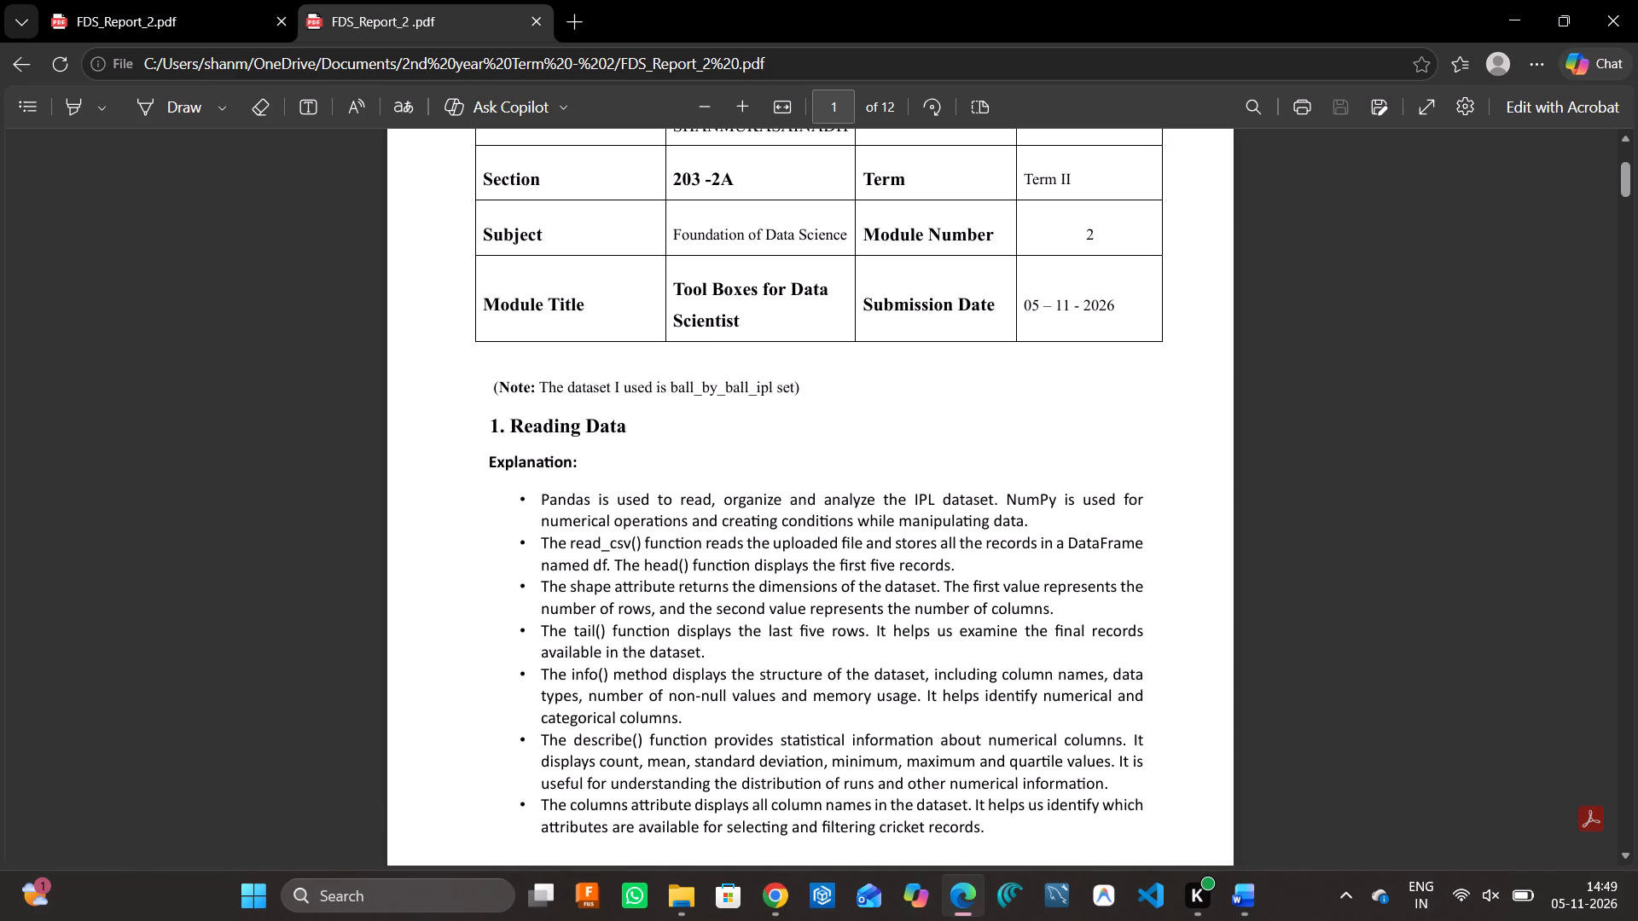
scroll(566, 661, "down", 2)
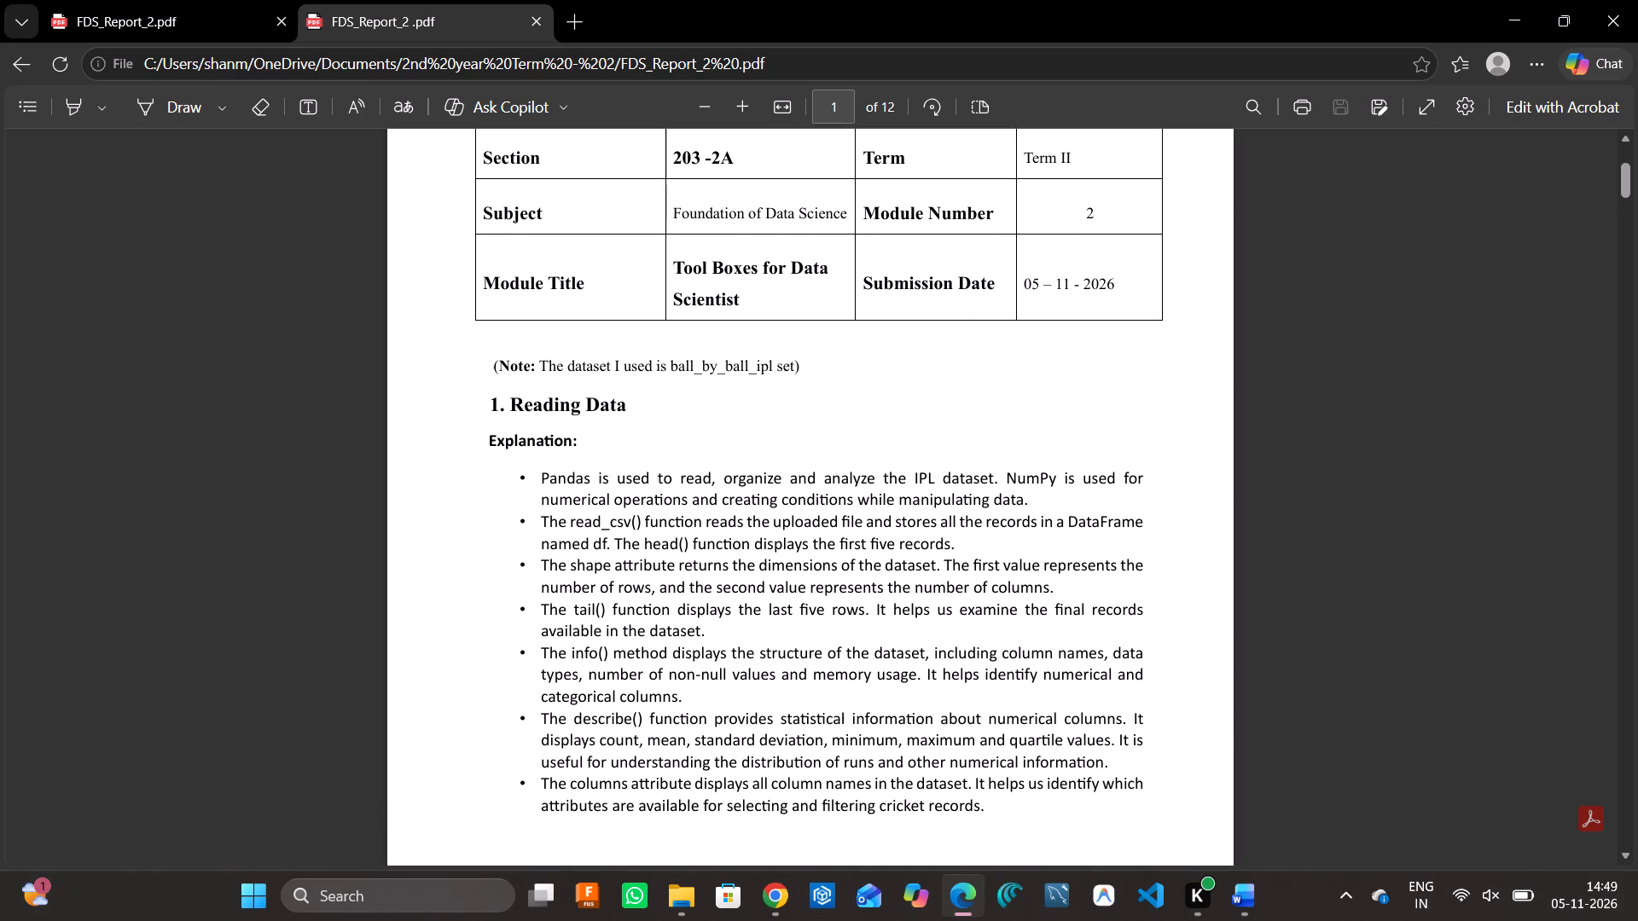
Review the remaining pages of the corrected PDF, from the Reading Data screenshots through the final chart on page 12.
scroll(566, 661, "down", 6)
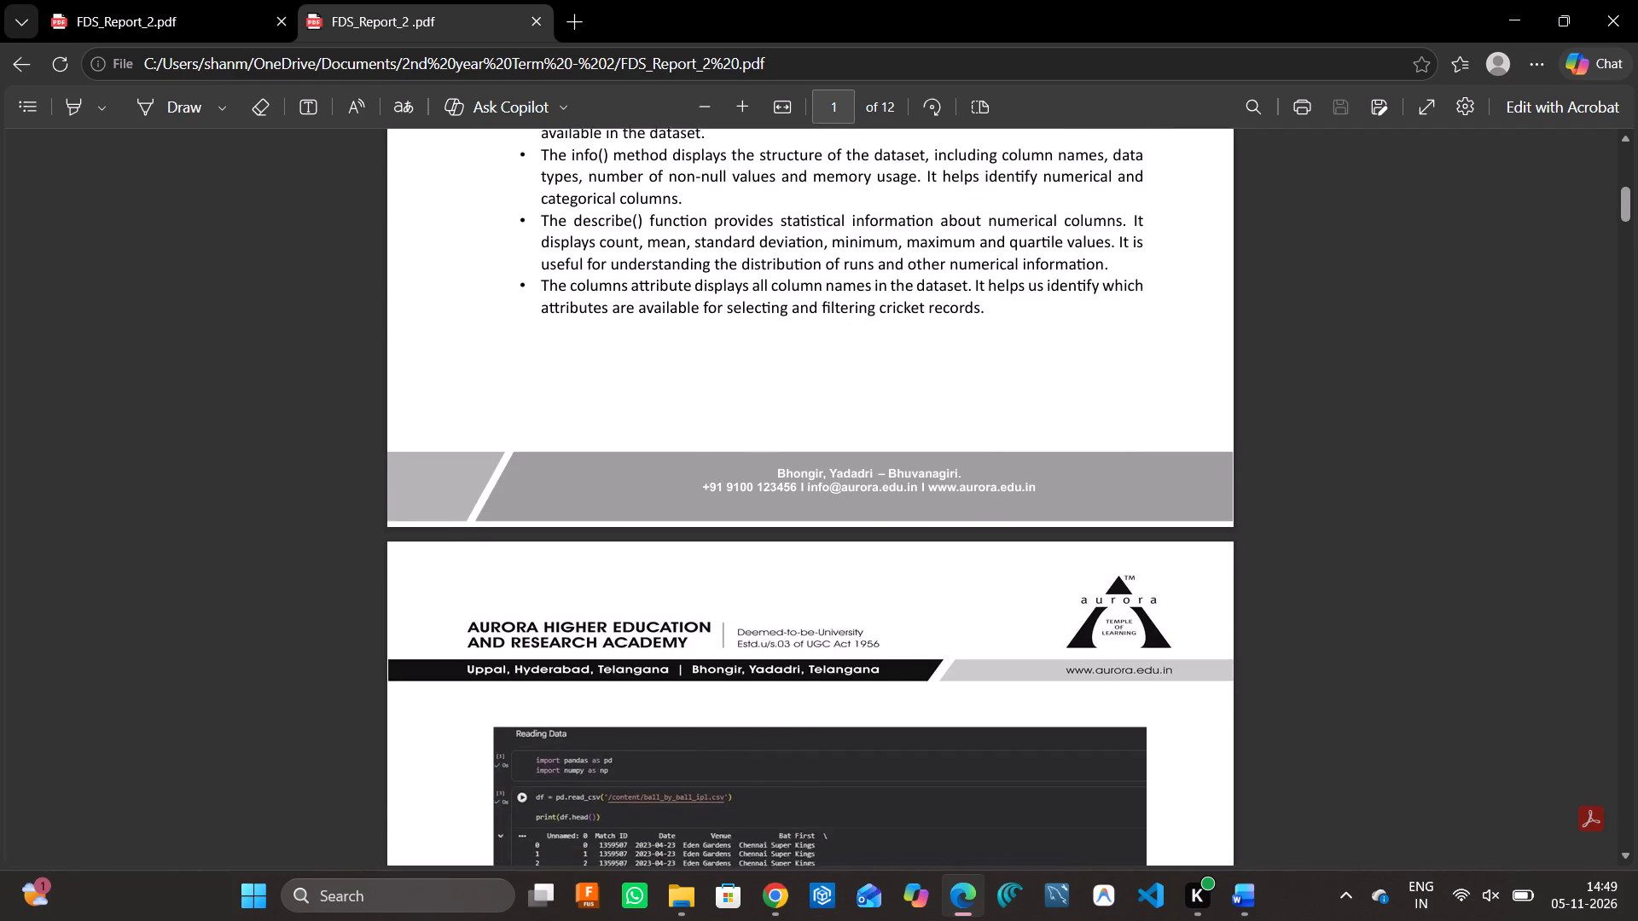
scroll(566, 661, "down", 5)
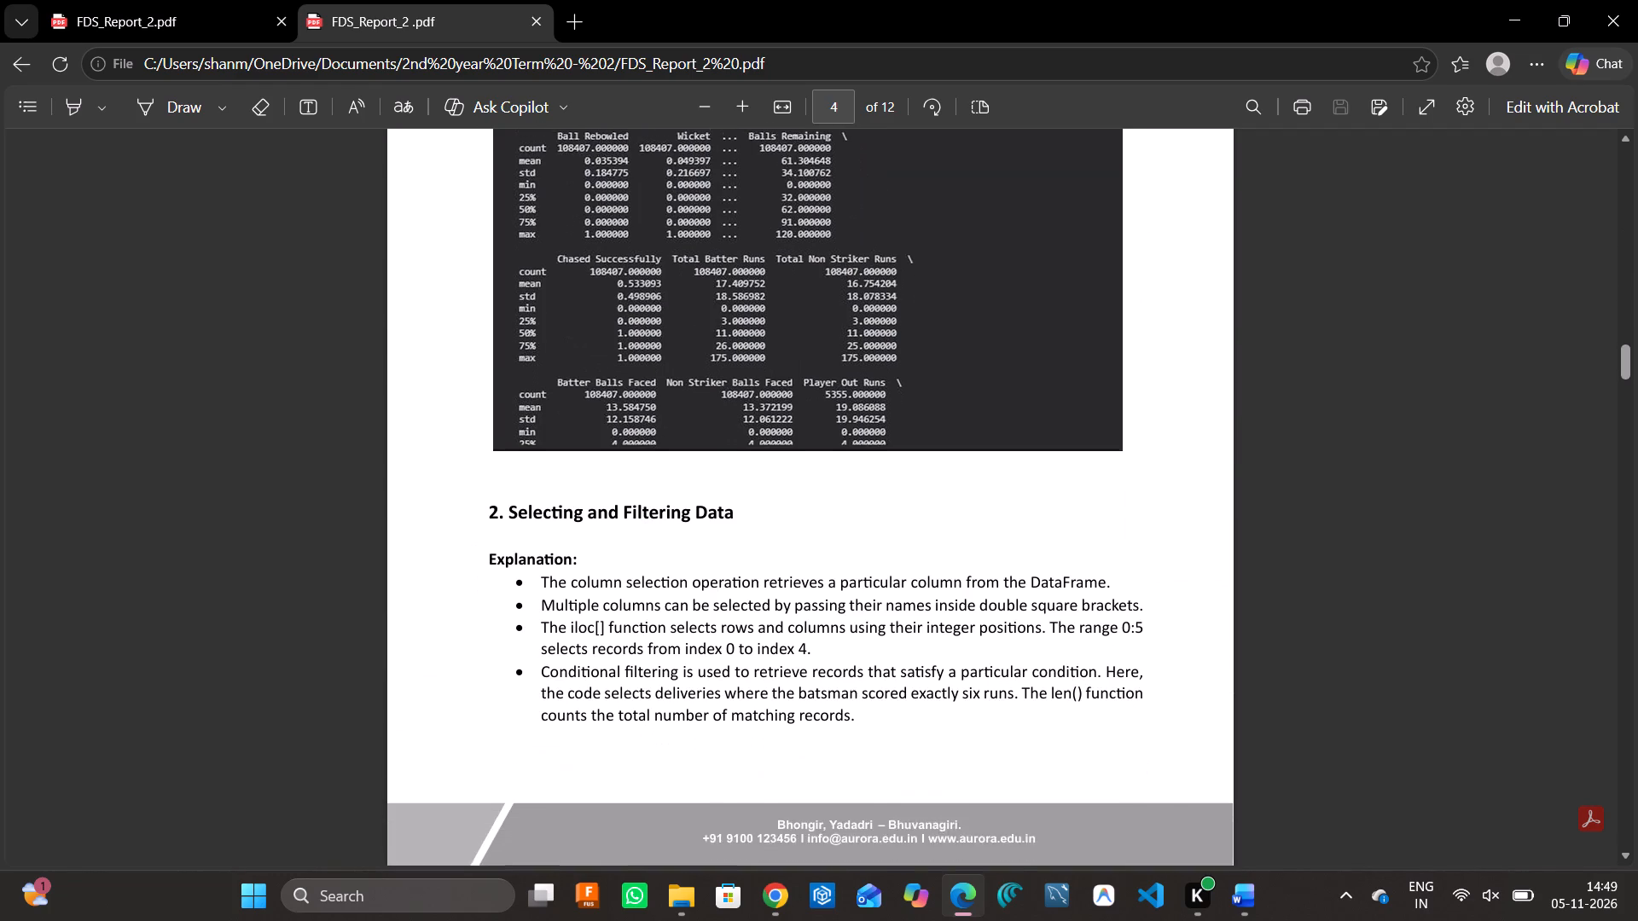
scroll(566, 661, "down", 6)
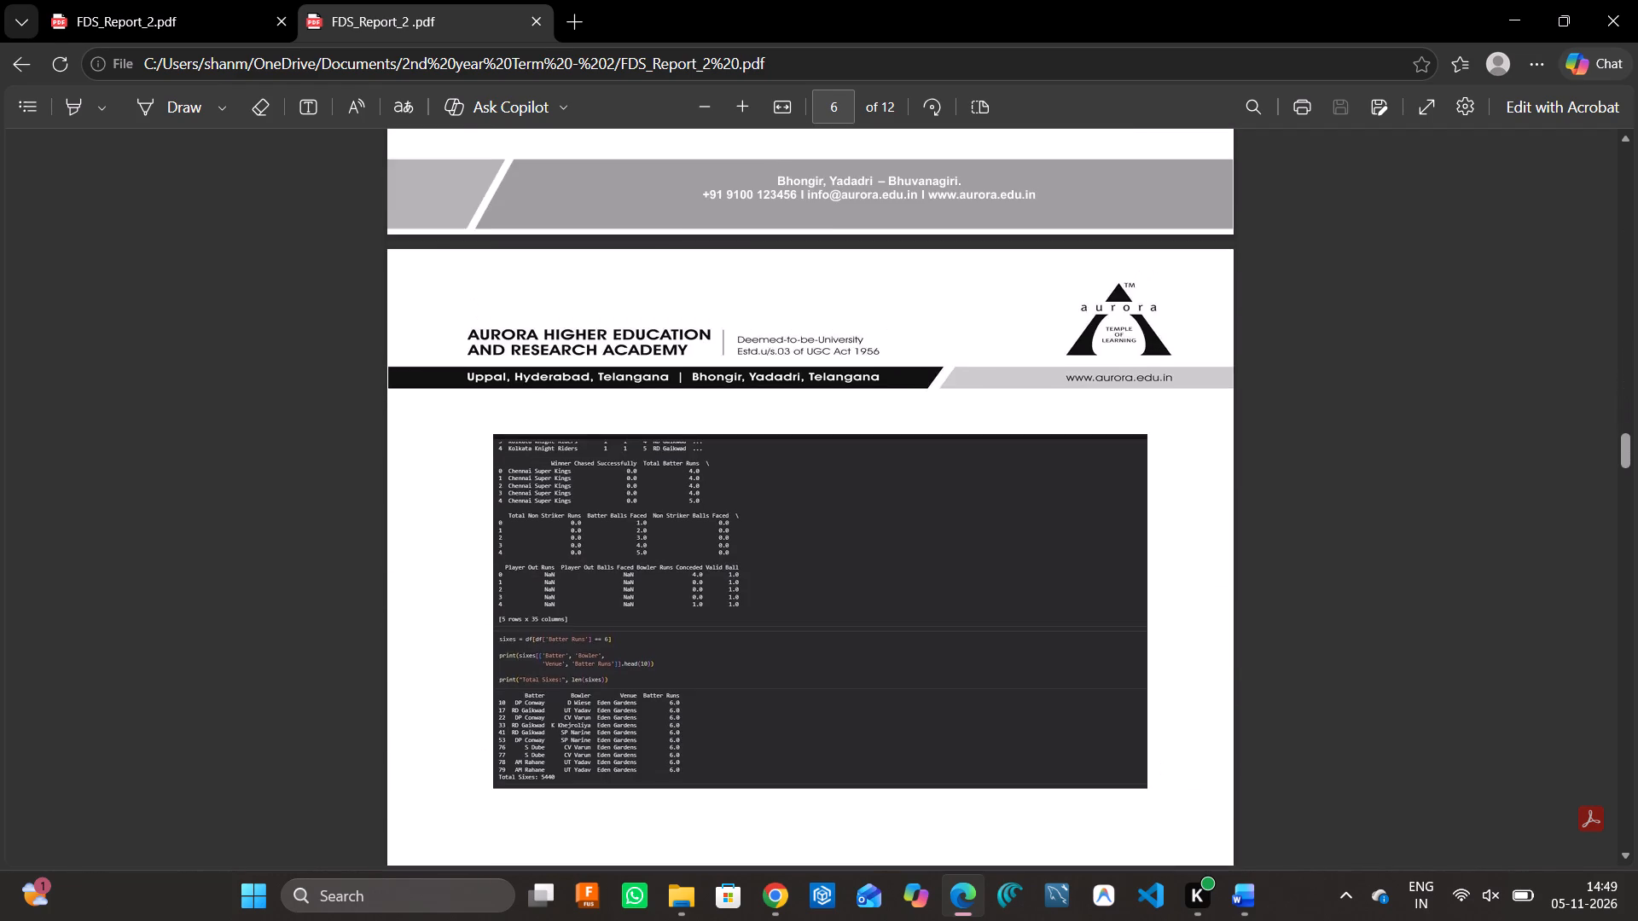
scroll(566, 661, "down", 3)
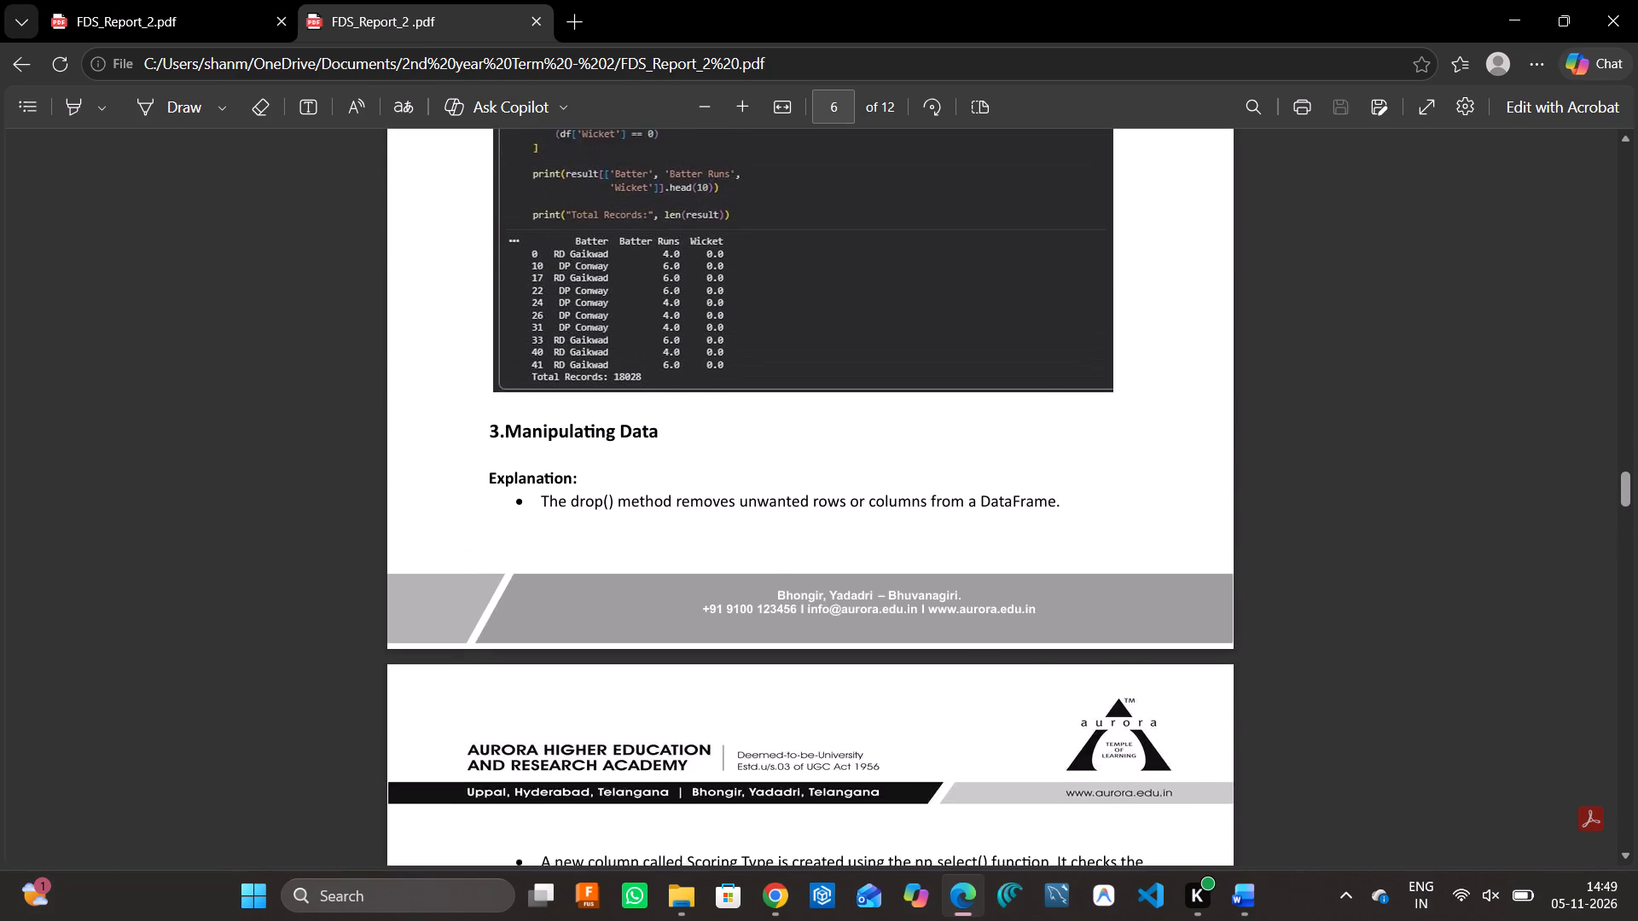
scroll(566, 661, "down", 8)
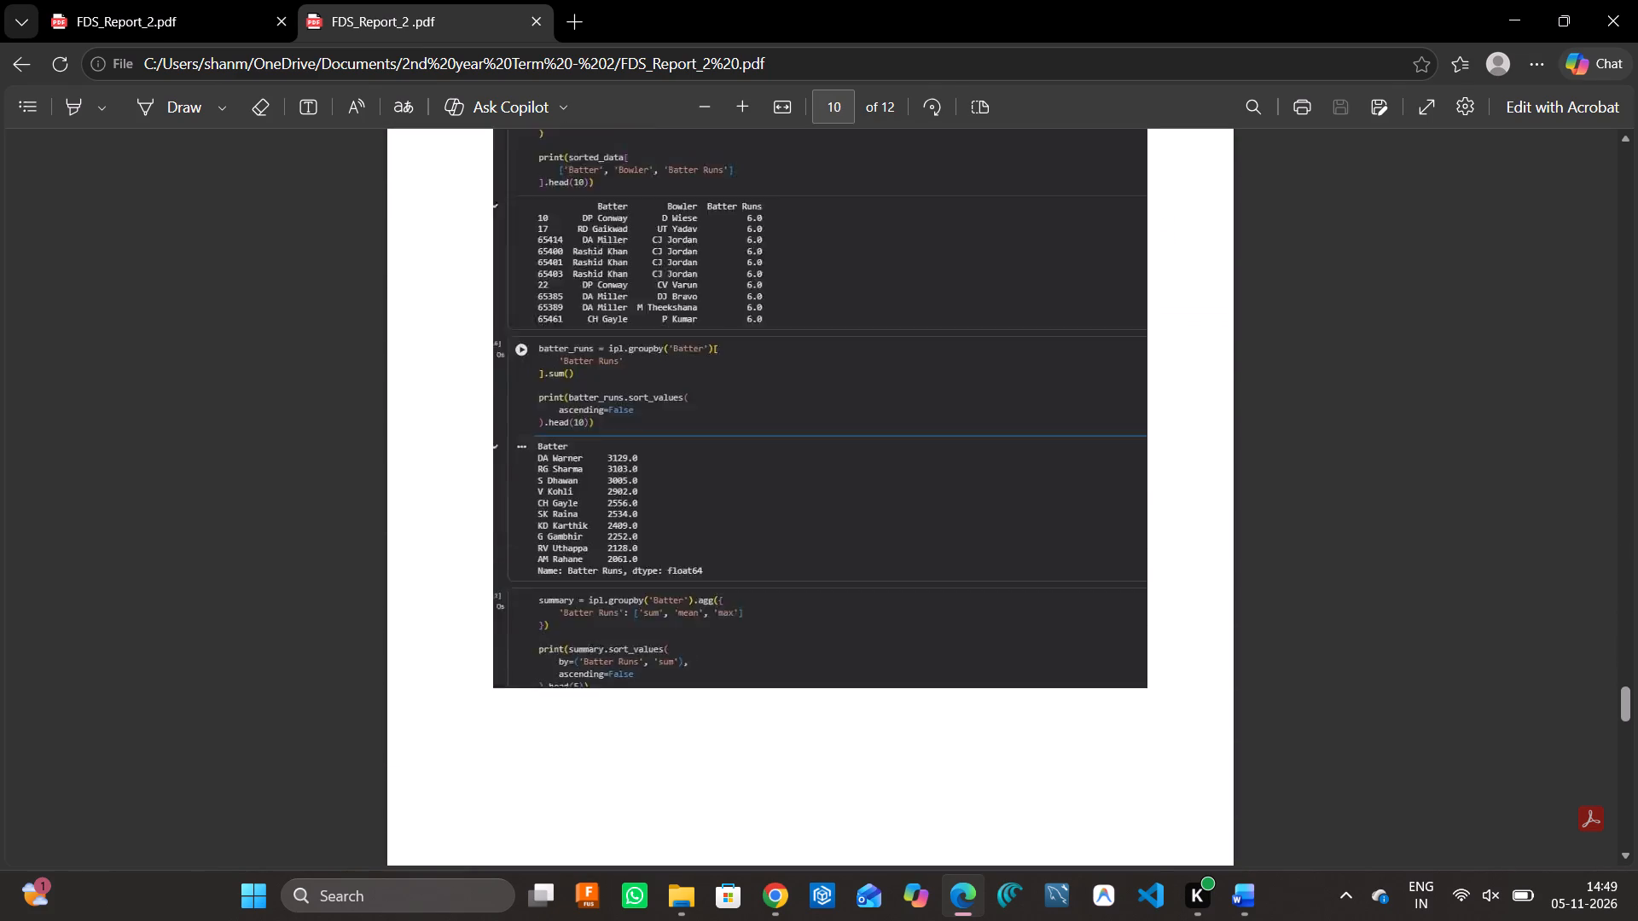
scroll(566, 661, "down", 6)
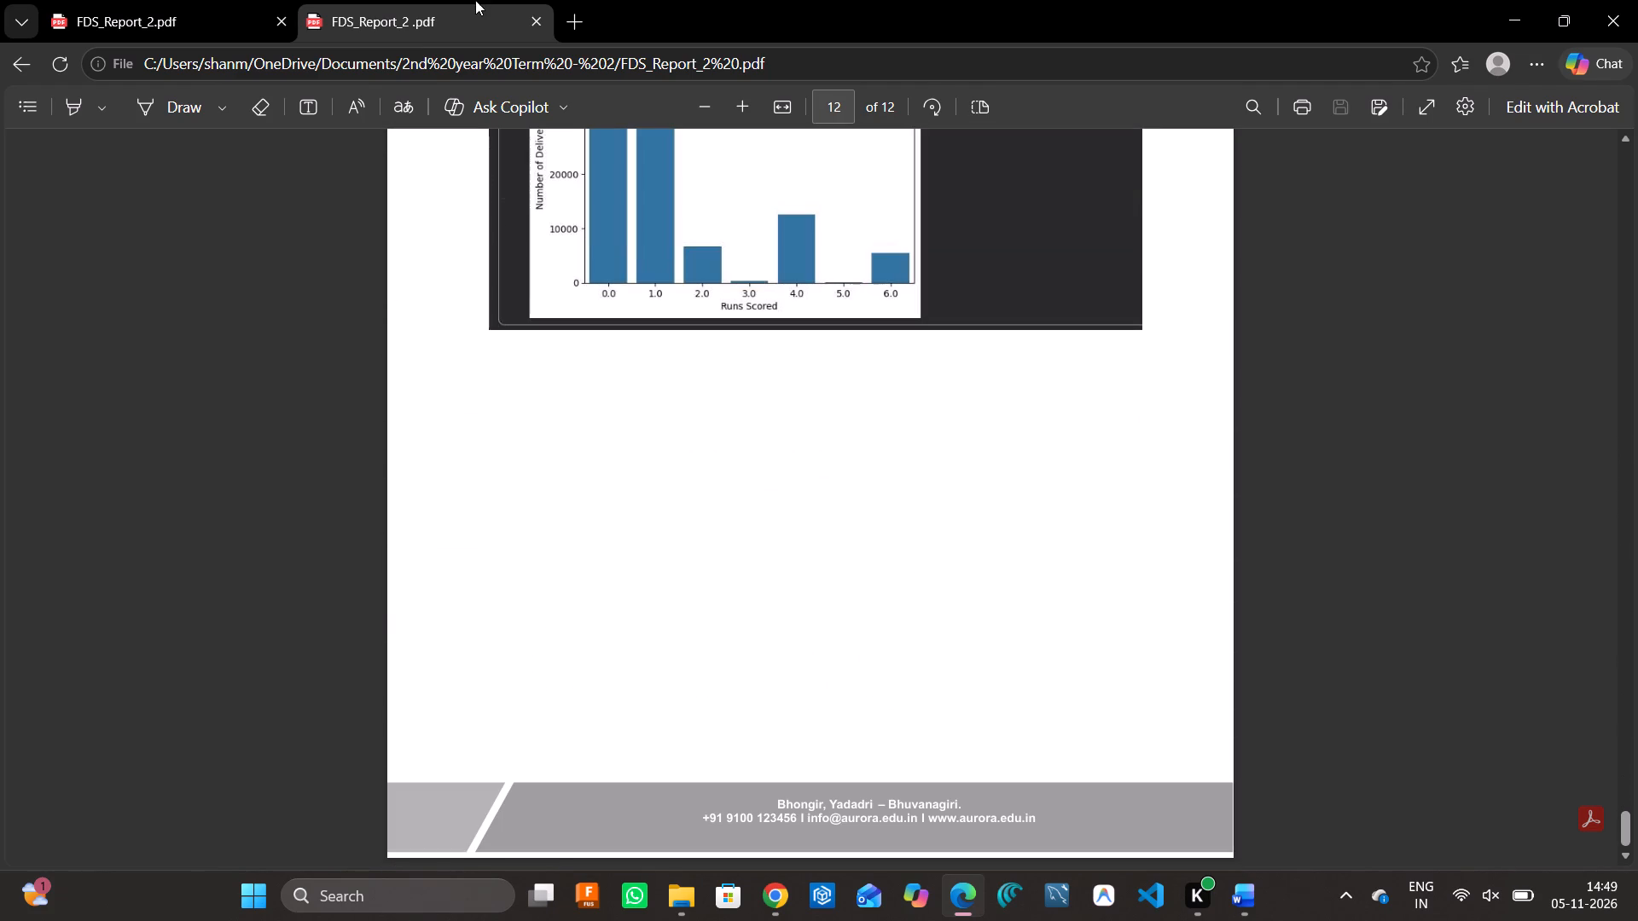
Close the old FDS_Report_2 PDF, look back through the corrected copy to its first page, and close it as well.
left_click(186, 0)
left_click(283, 17)
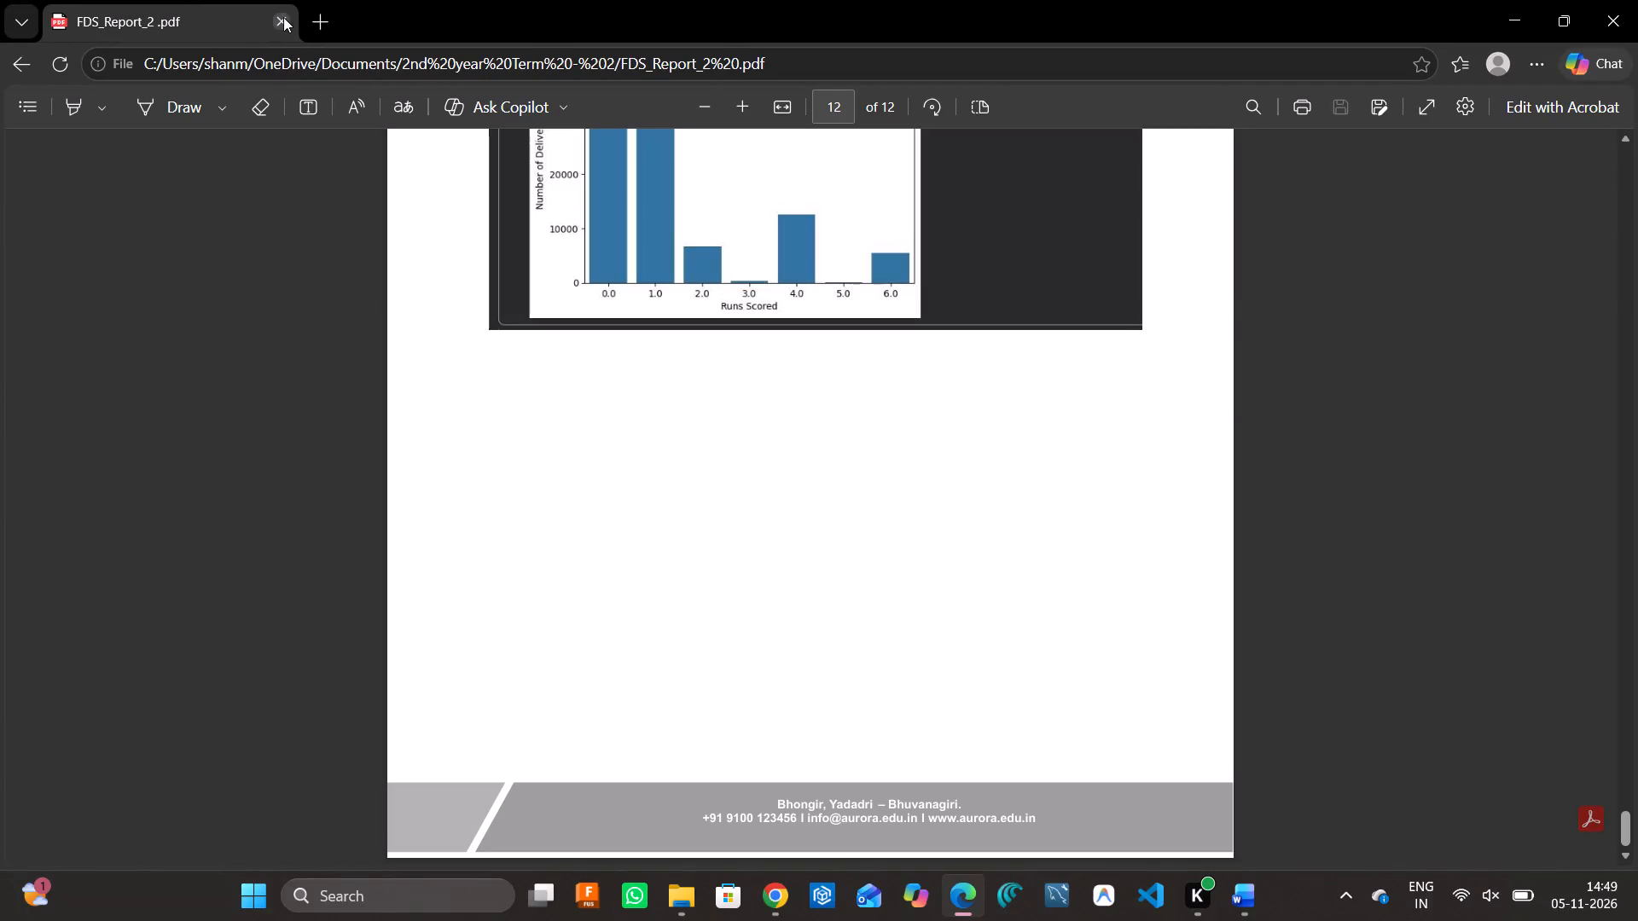
scroll(747, 252, "up", 20)
scroll(747, 252, "up", 9)
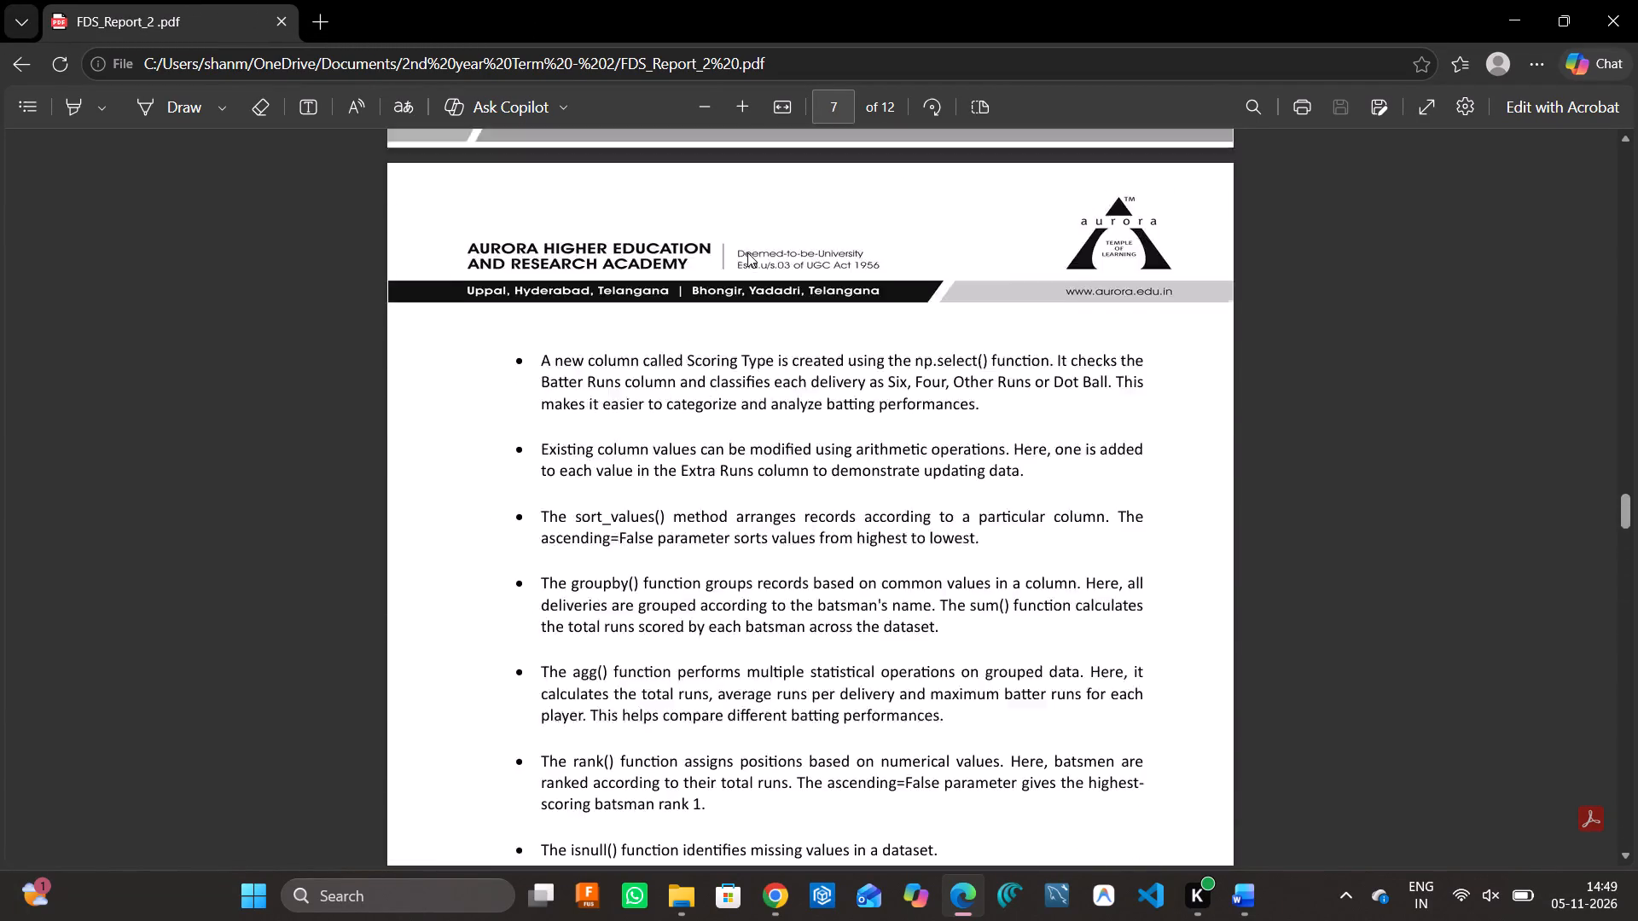
scroll(747, 252, "up", 11)
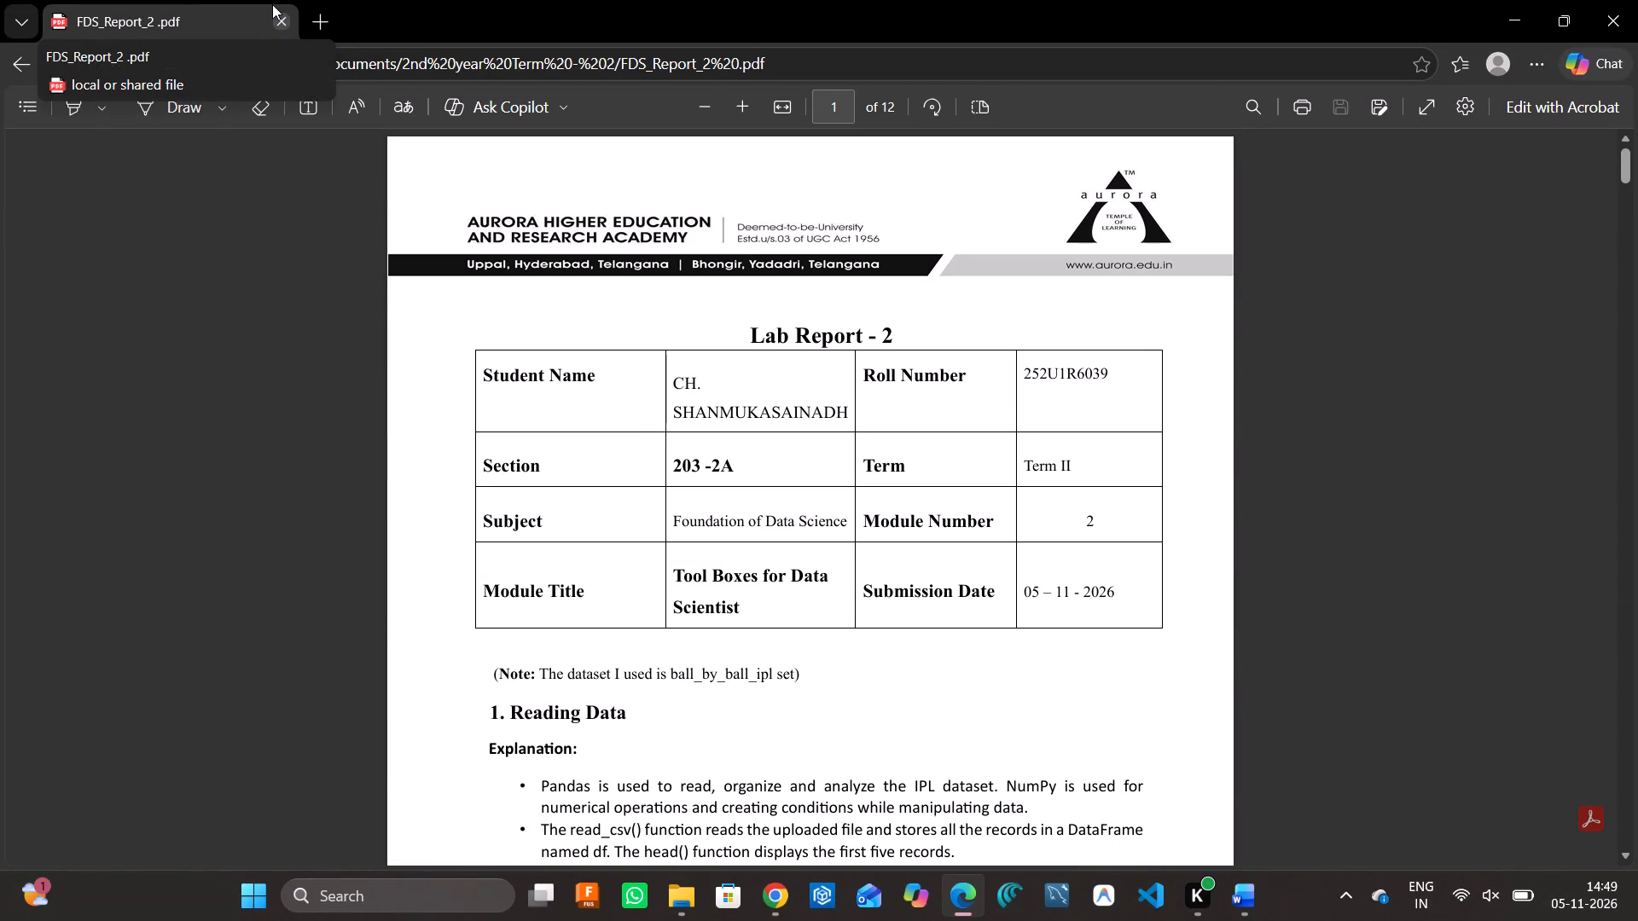
left_click(272, 4)
left_click(279, 17)
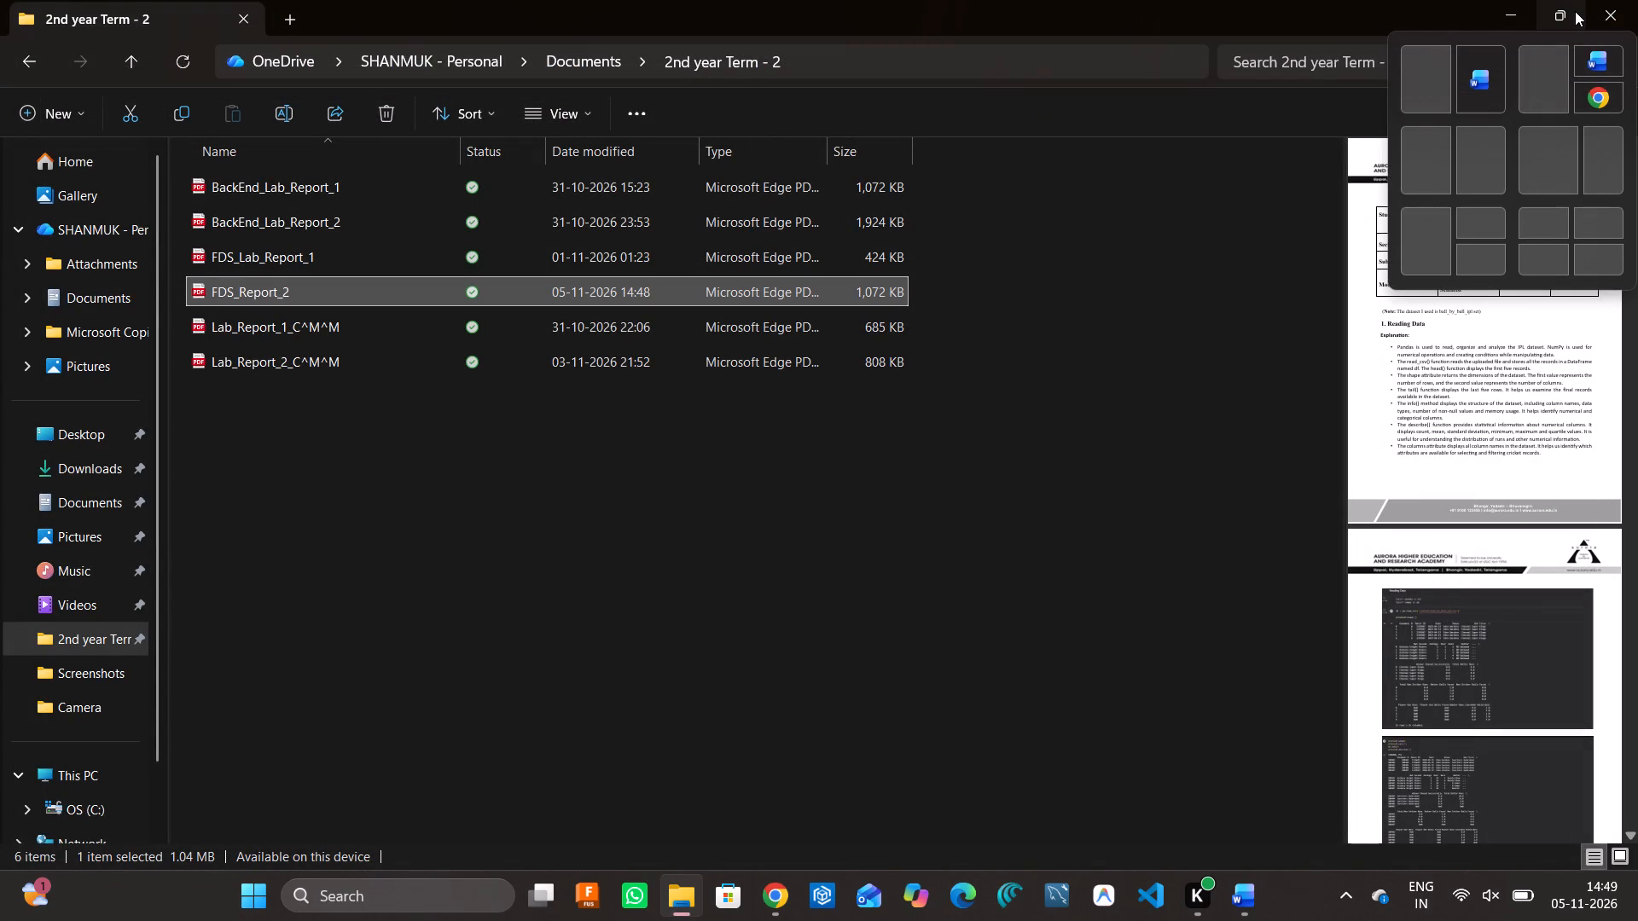
Minimise File Explorer and close the report document in Word.
left_click(1521, 1)
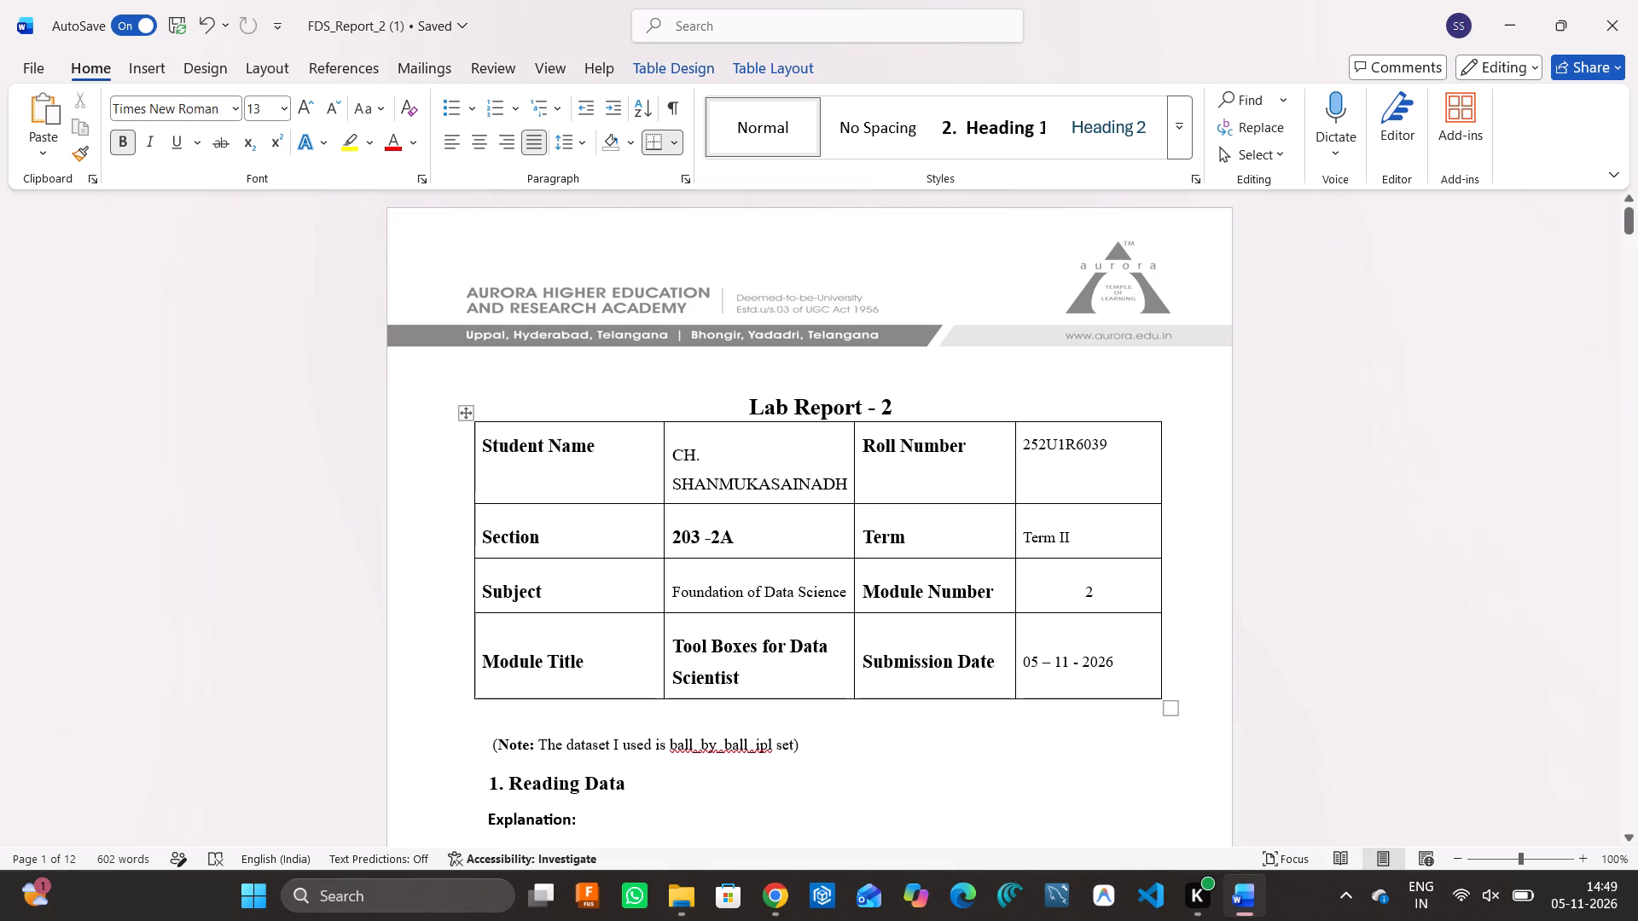
left_click(1632, 0)
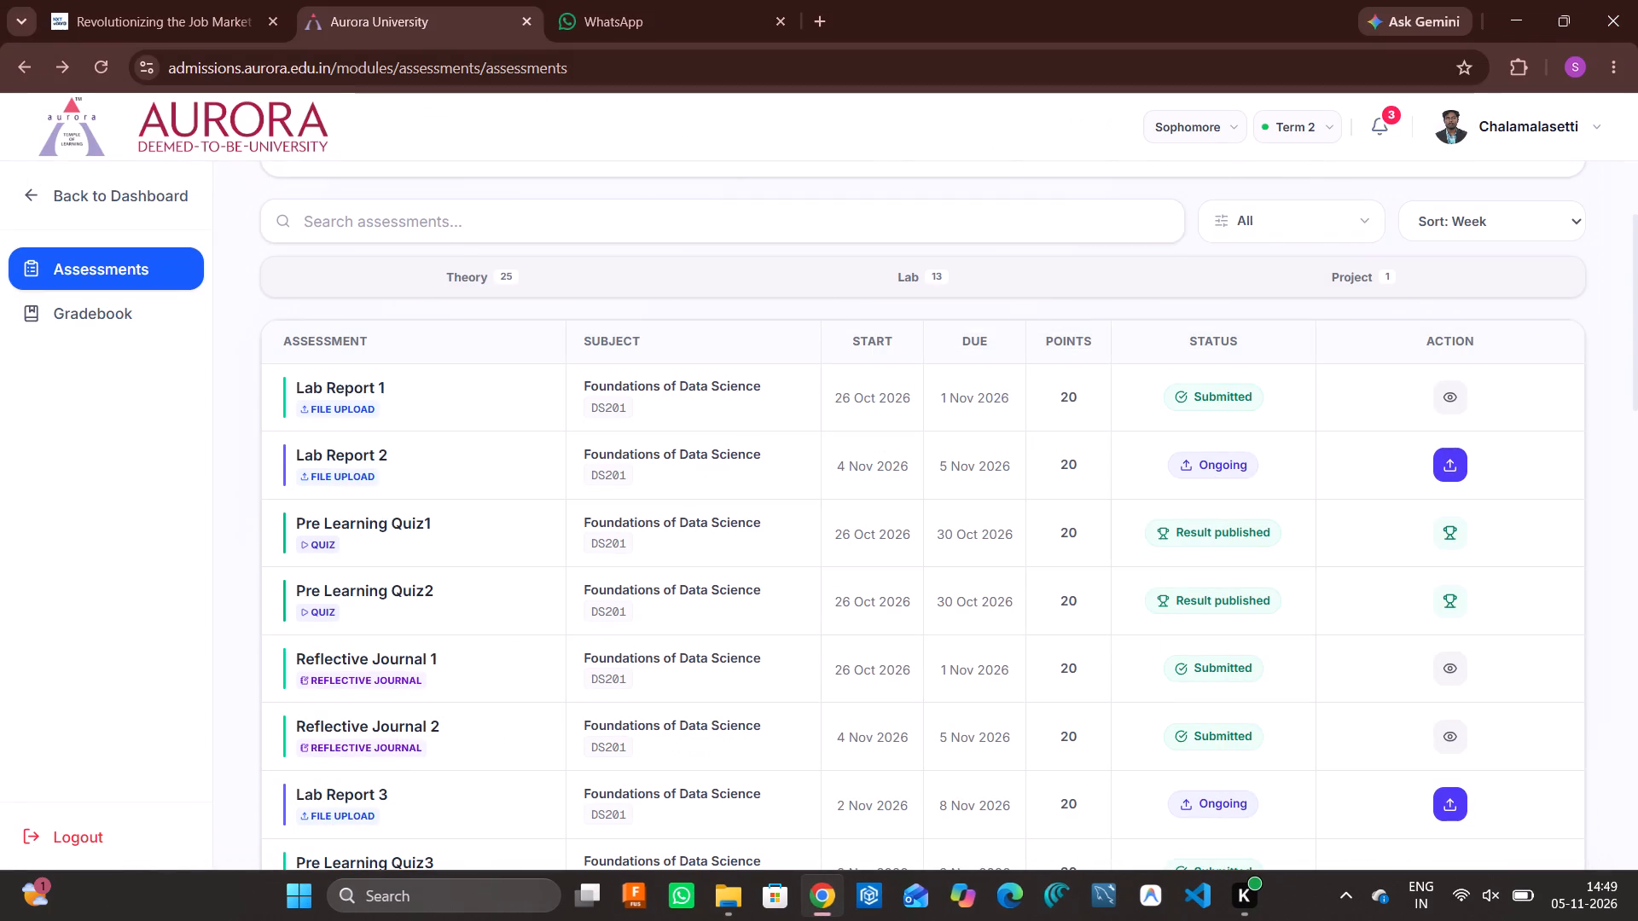
Submit FDS_Report_2 from the 2nd year Term - 2 folder for the Foundations of Data Science Lab Report 2 assessment.
left_click(1439, 463)
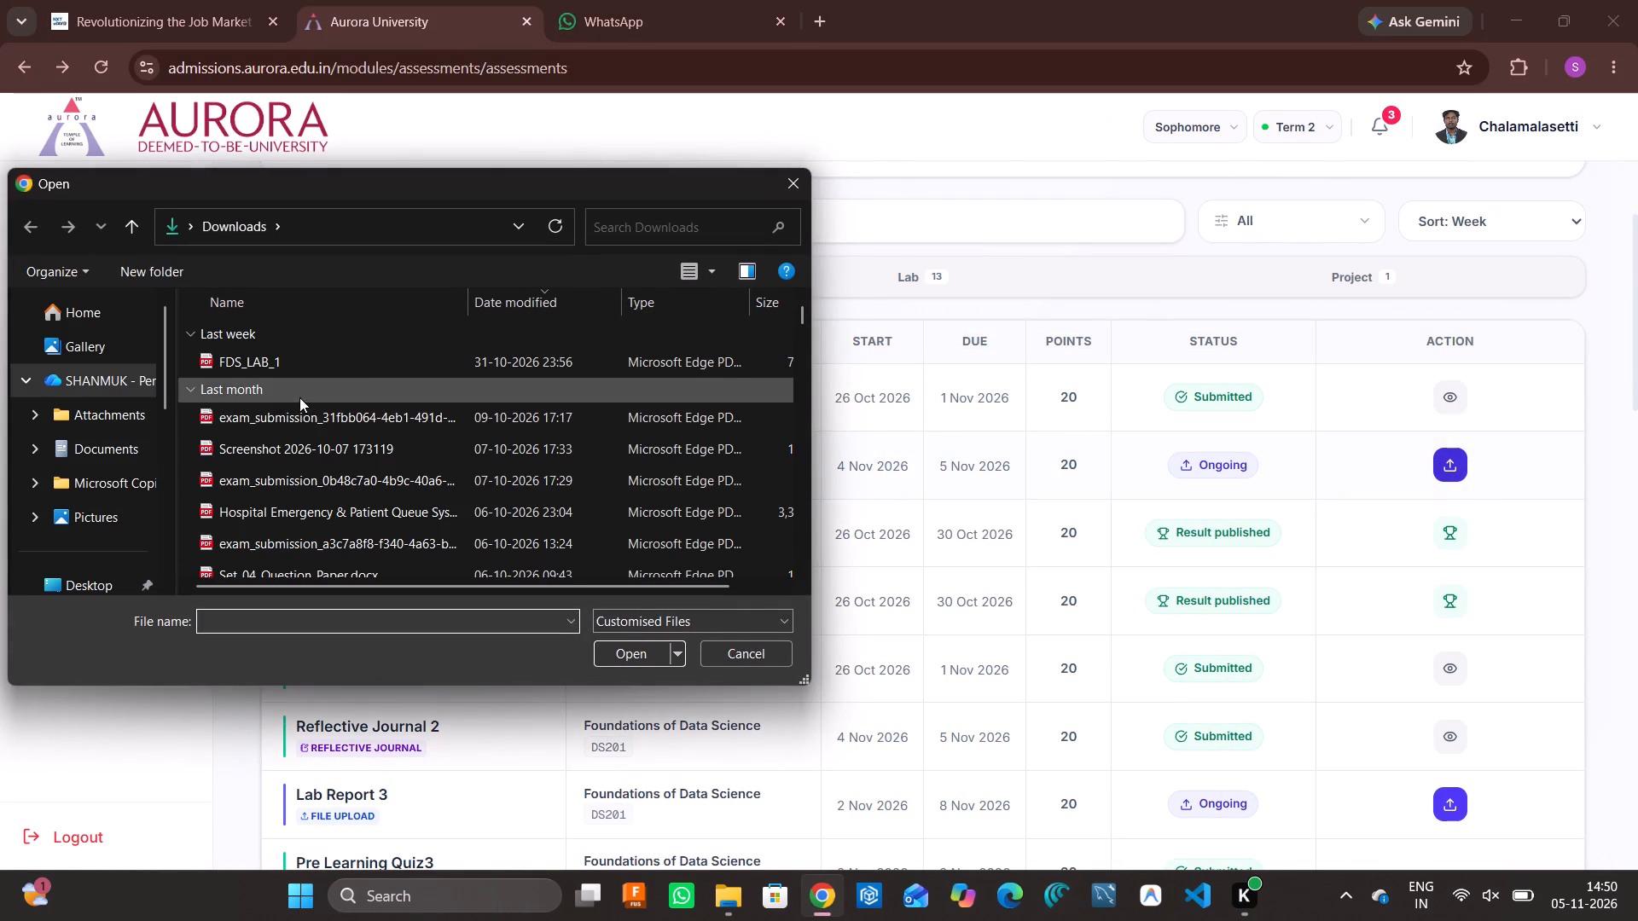
scroll(98, 465, "down", 1)
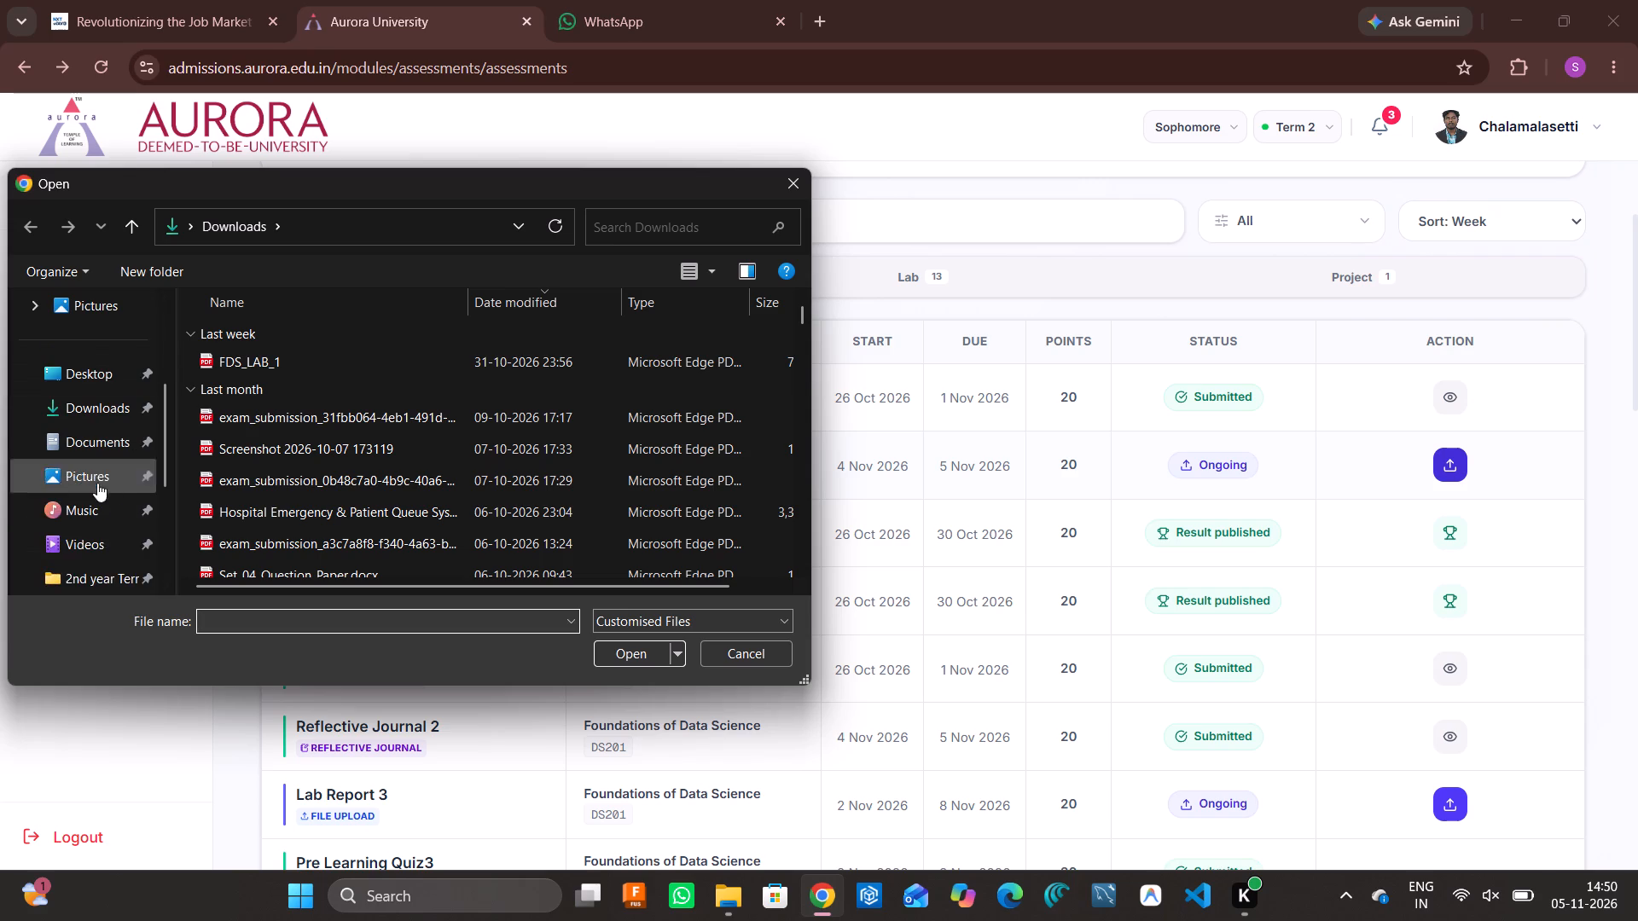
left_click(95, 580)
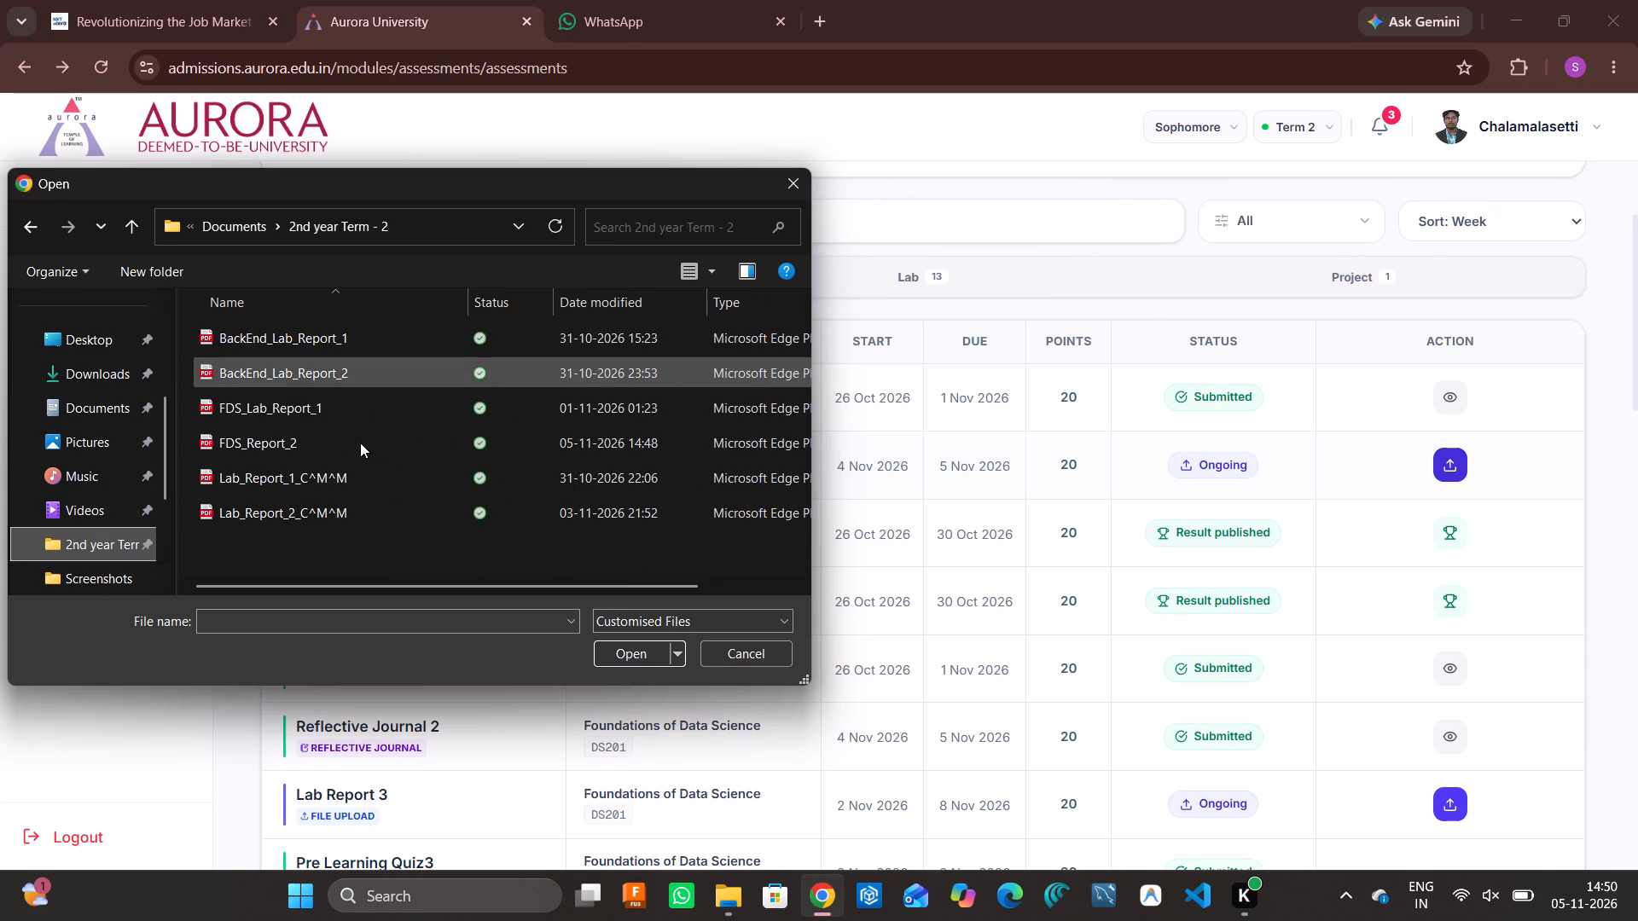
double_click(360, 443)
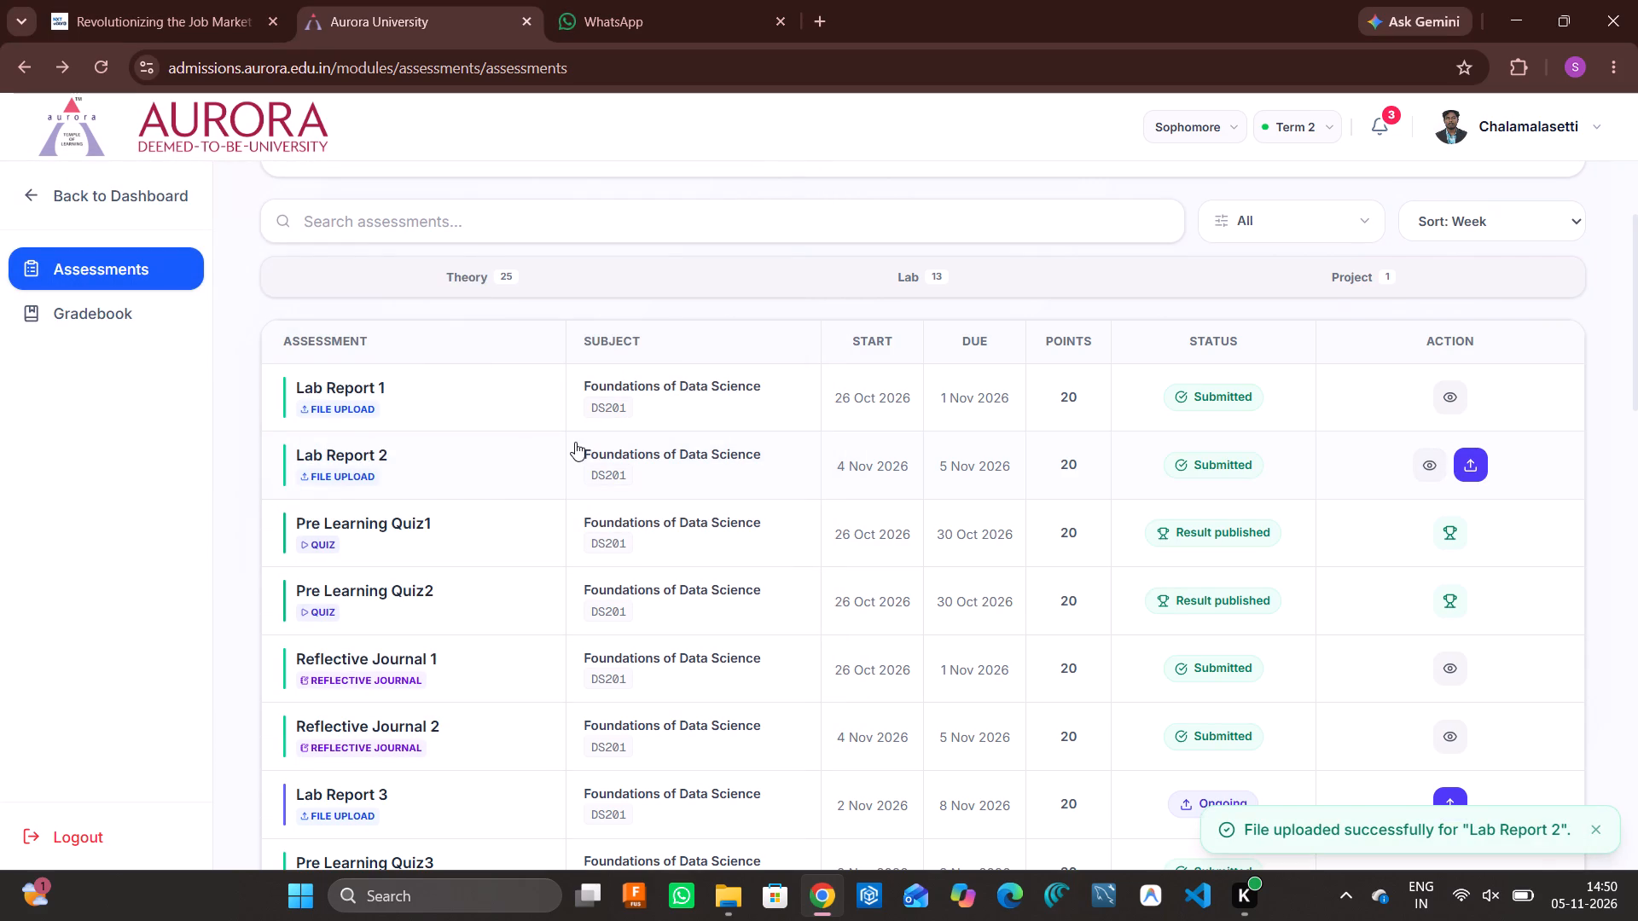
Open the submitted Lab Report 2 file from the assessments list for viewing.
left_click(1416, 469)
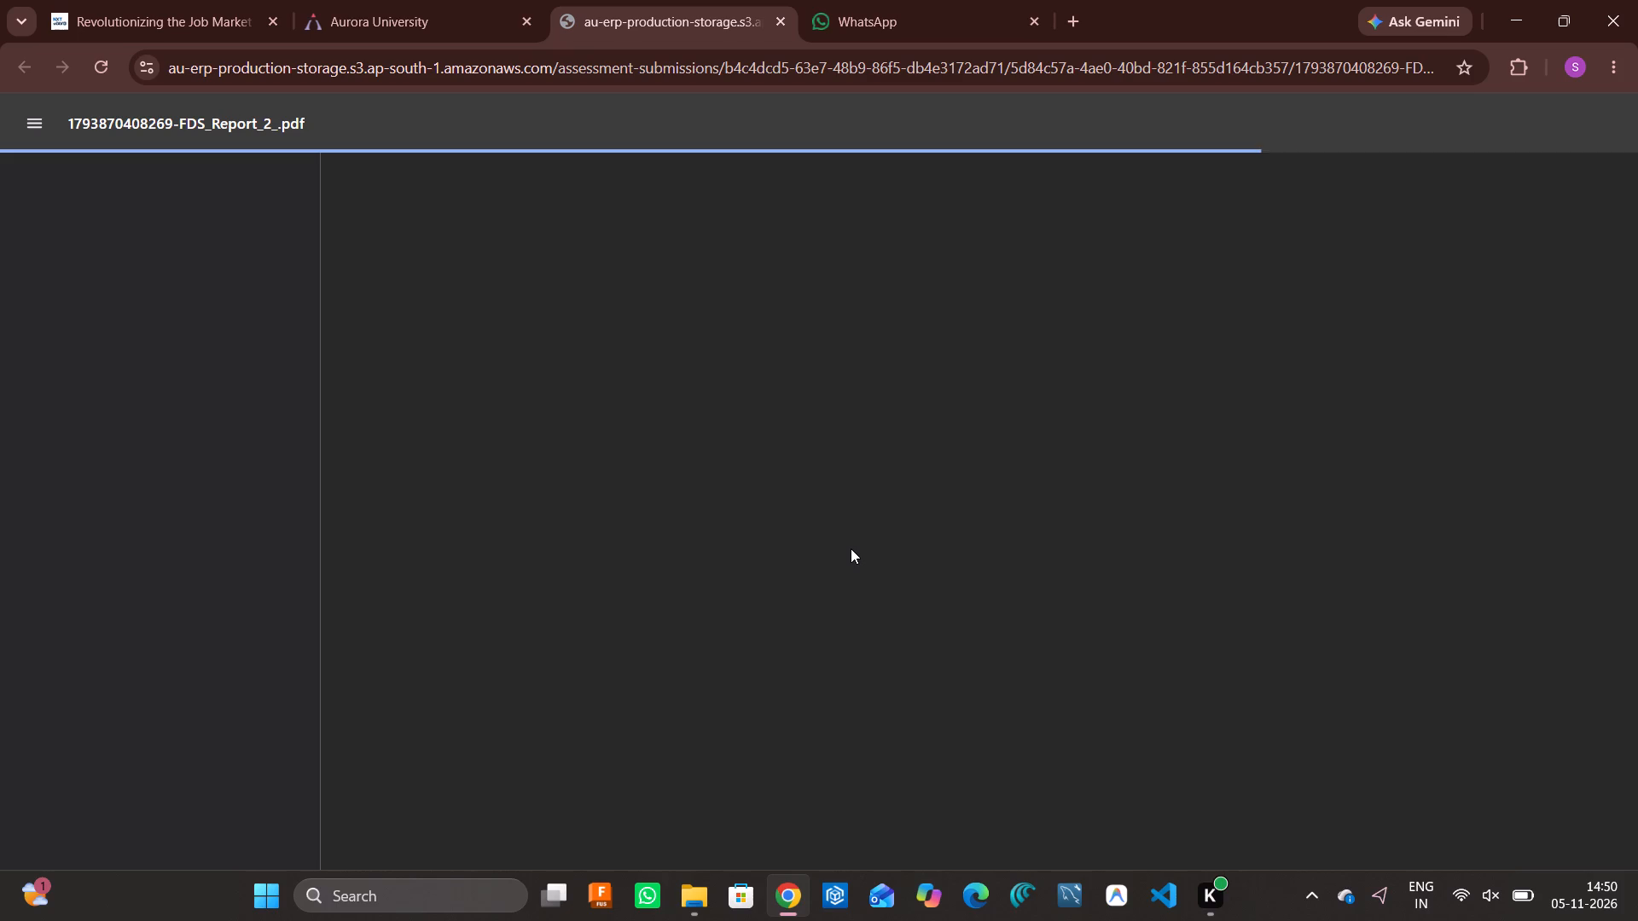
Switch to the course page and go to slide 31 of the Determinants and Inverses presentation.
left_click(218, 0)
left_click(512, 838)
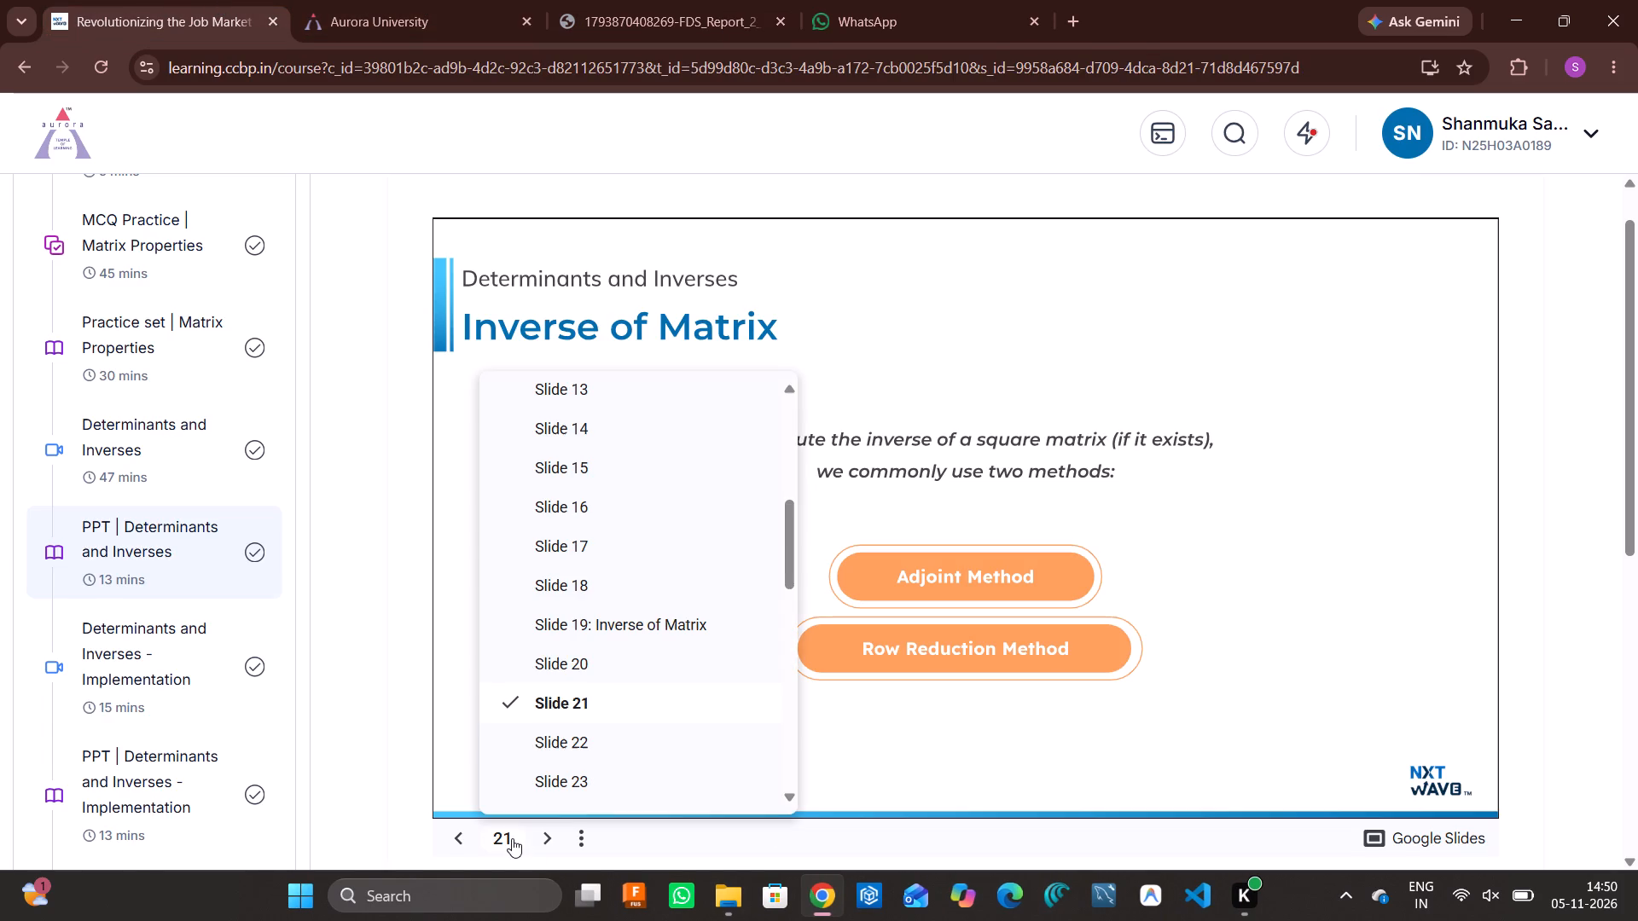
scroll(520, 731, "down", 4)
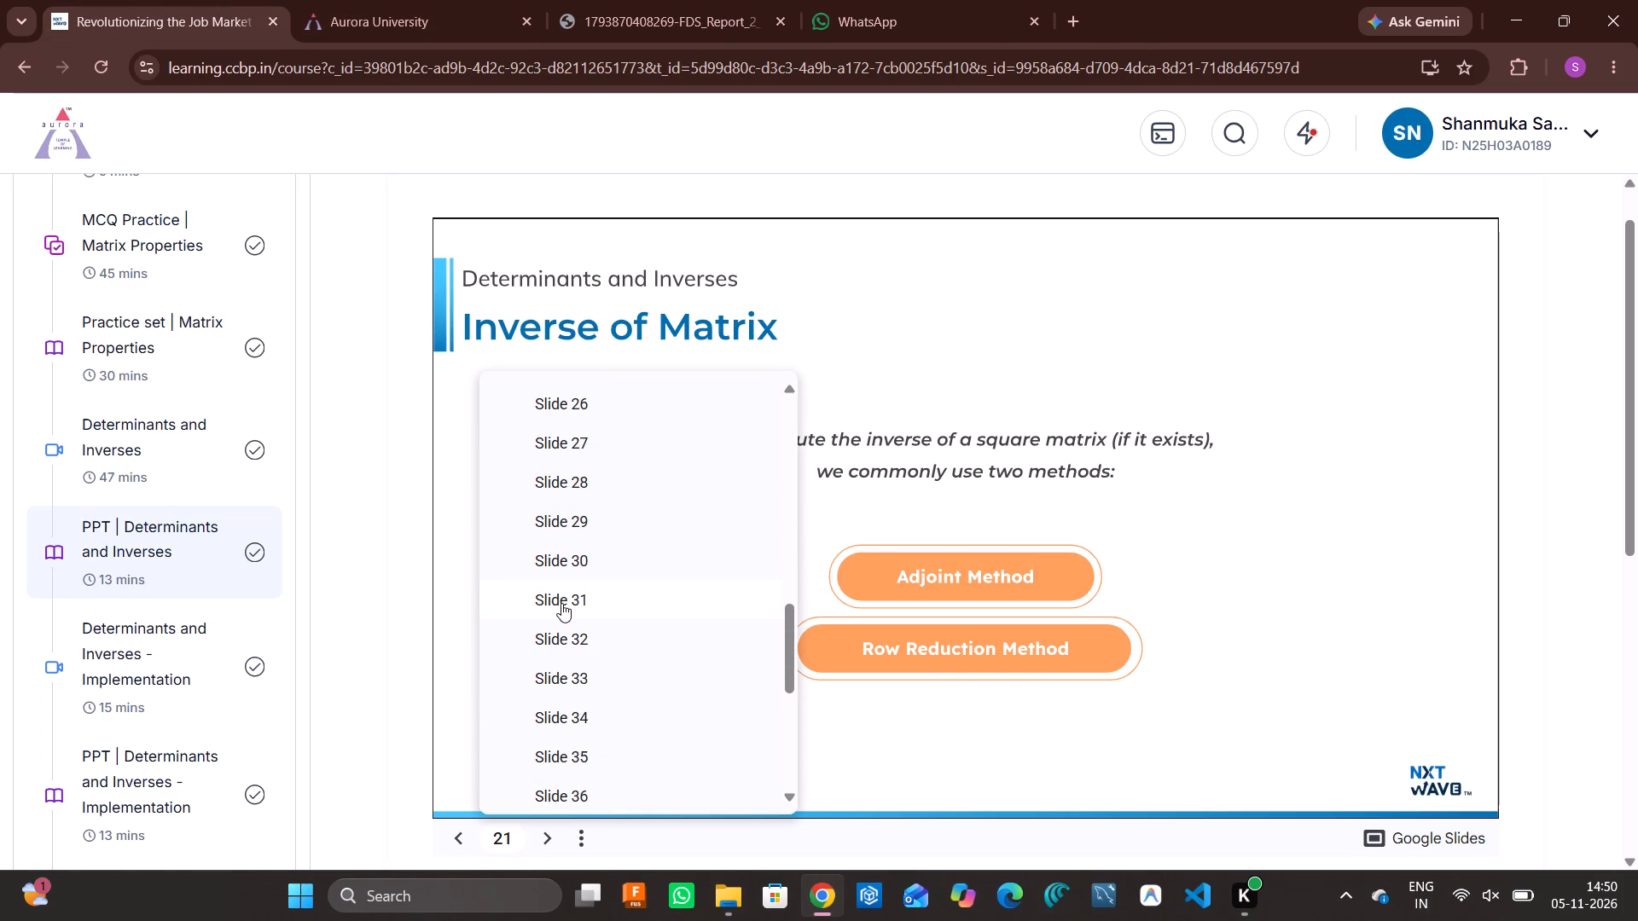
left_click(561, 603)
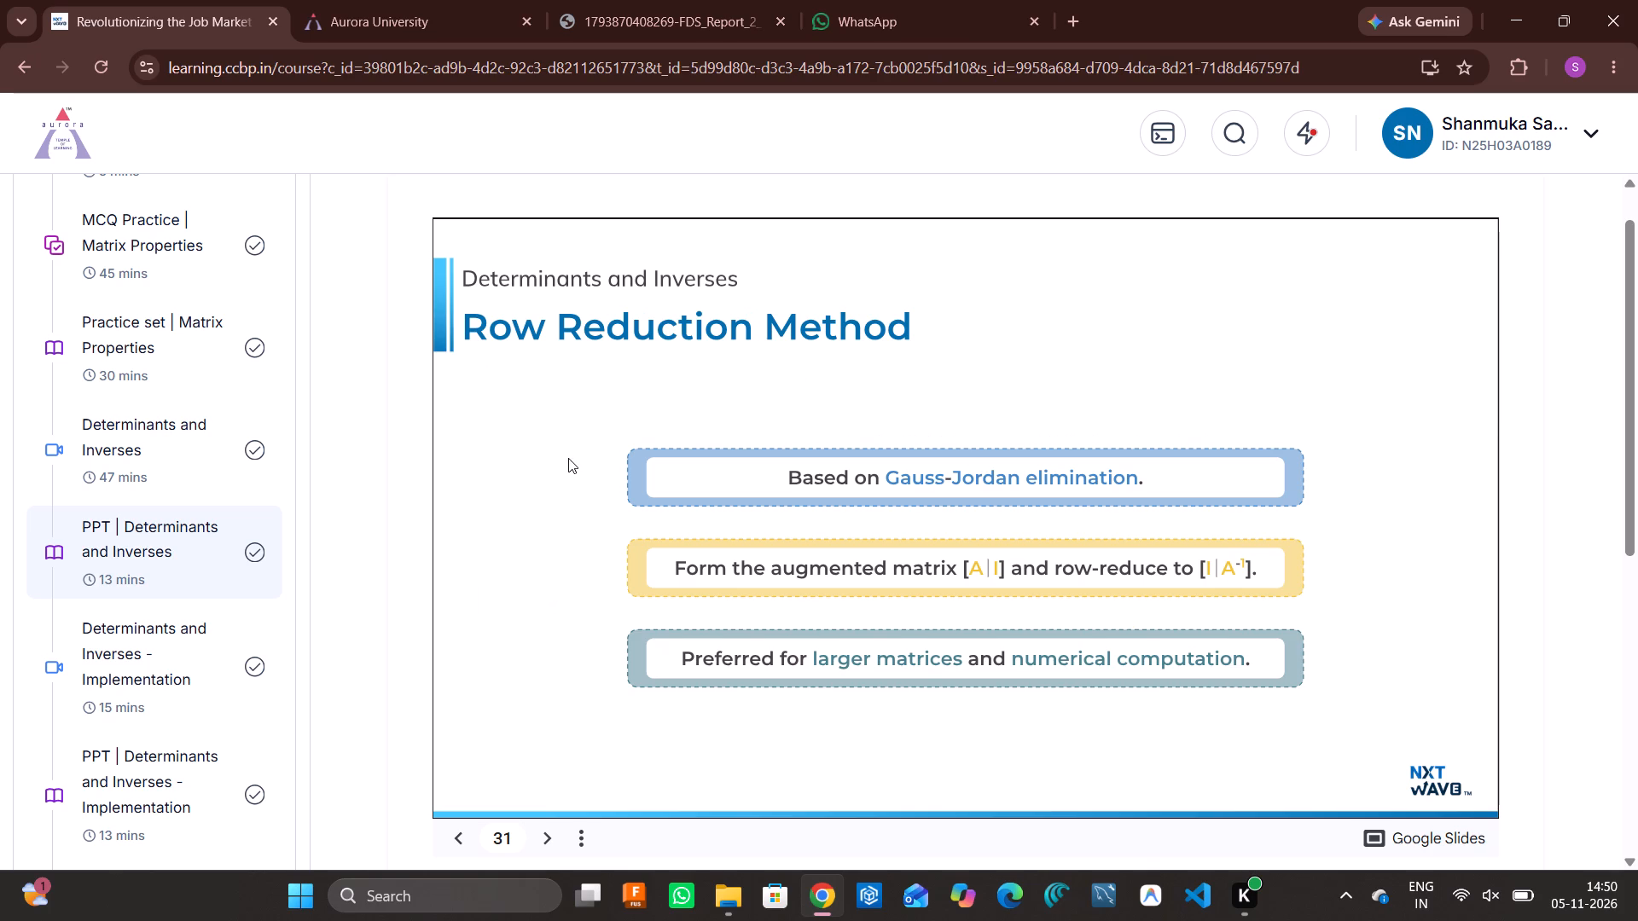
Return to the submitted report and check its pages, from the header table and explanation bullets through the code screenshots and charts.
left_click(669, 0)
scroll(804, 297, "down", 3)
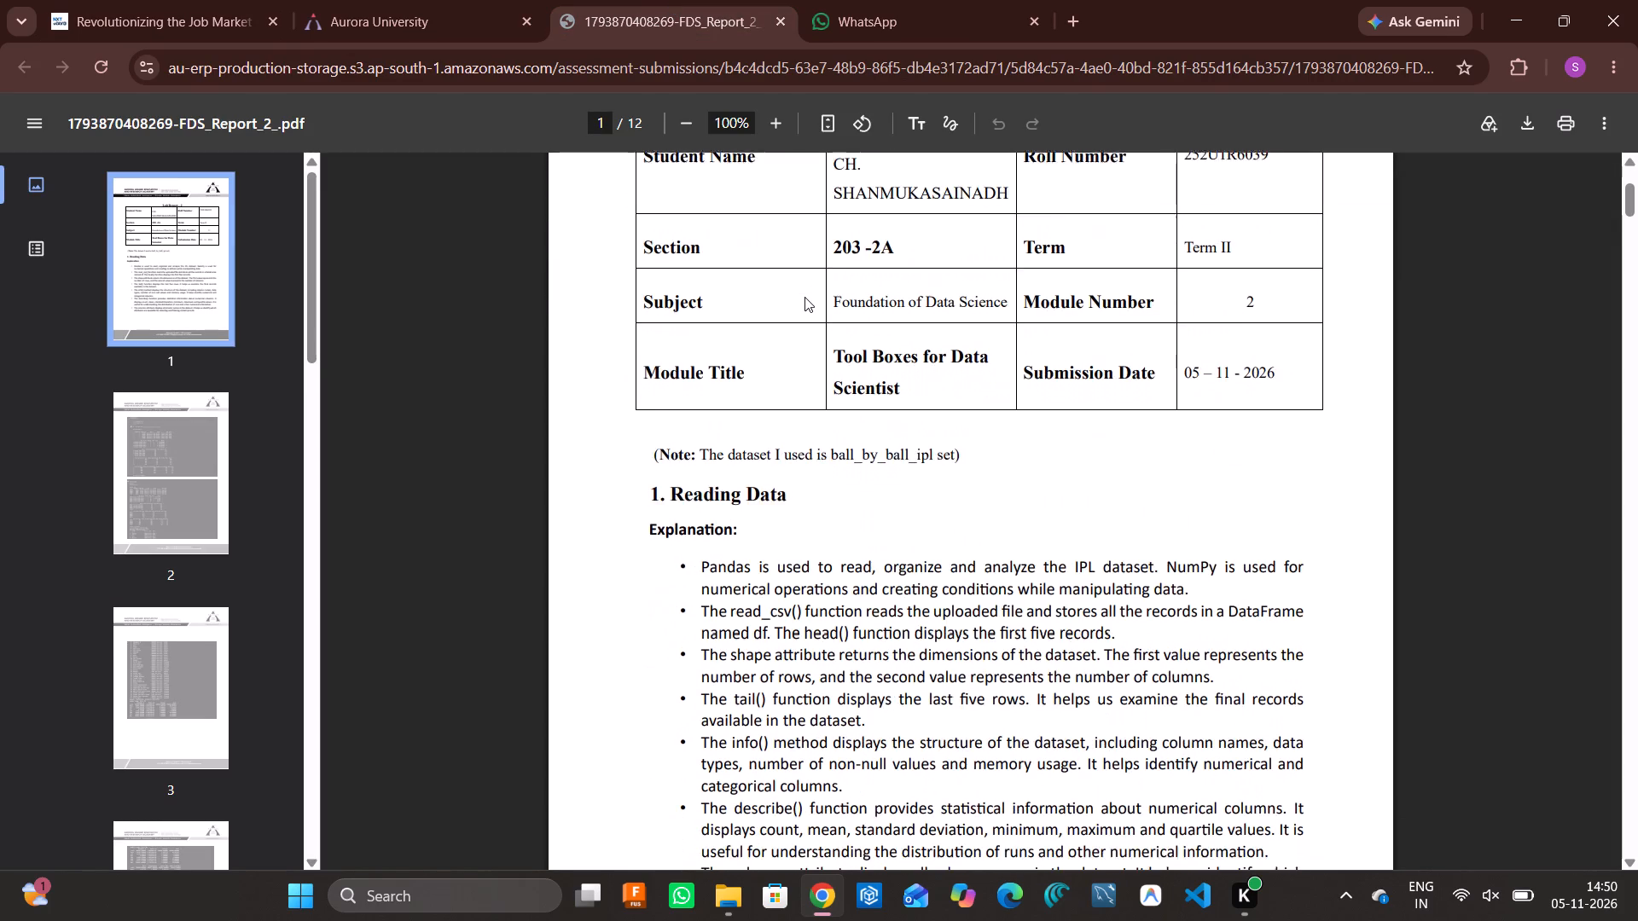
scroll(804, 297, "up", 1)
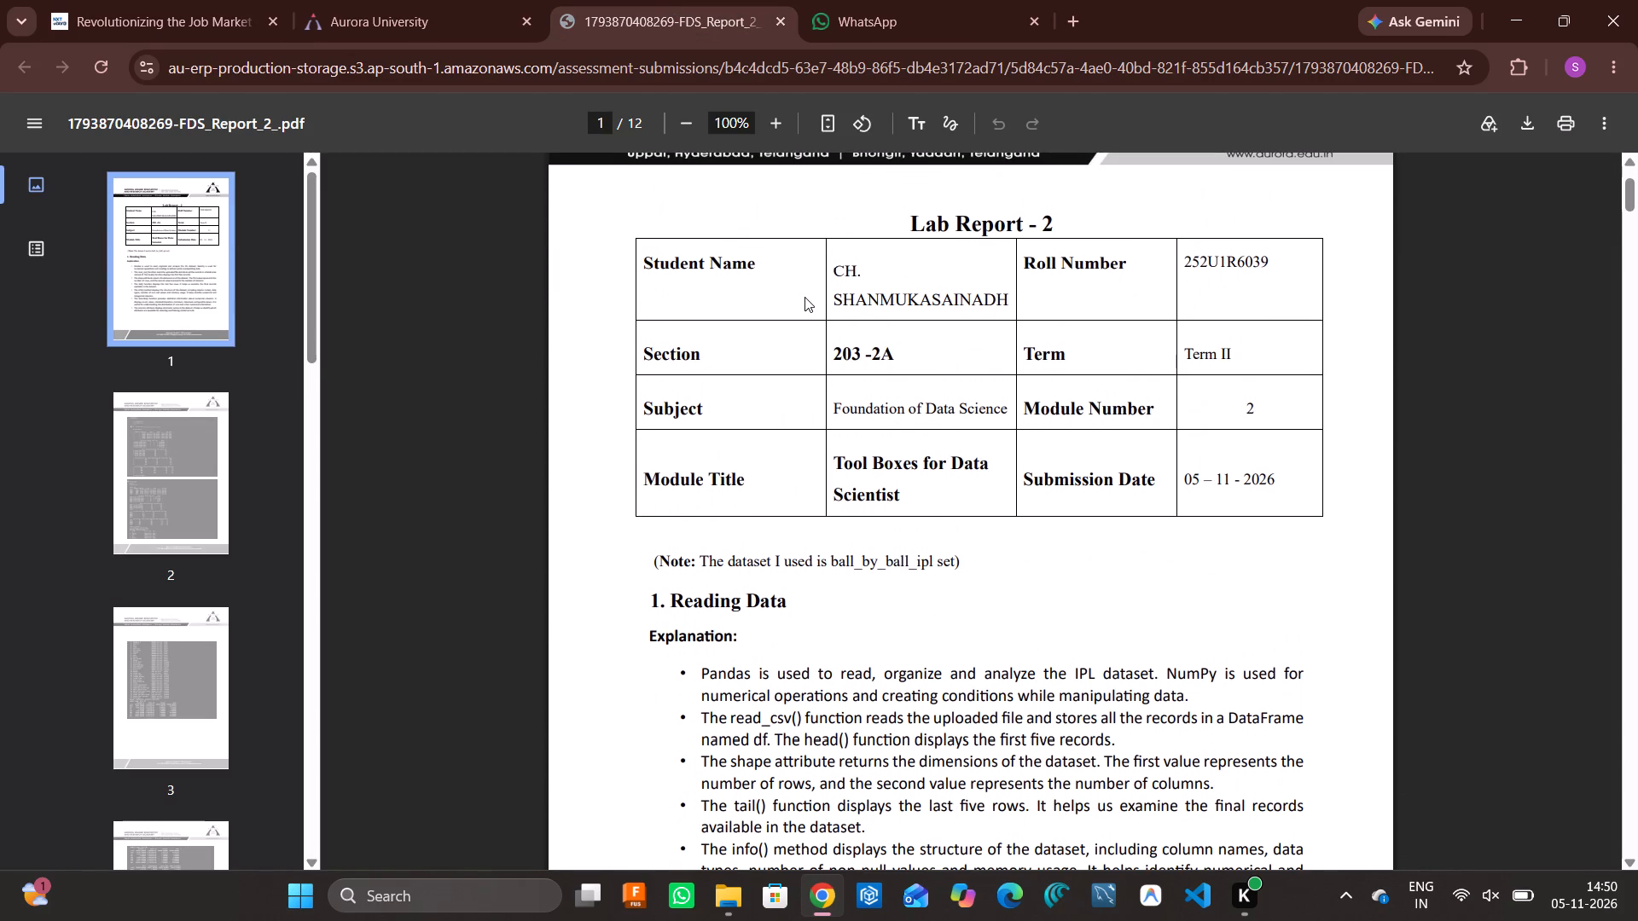
scroll(804, 297, "down", 1)
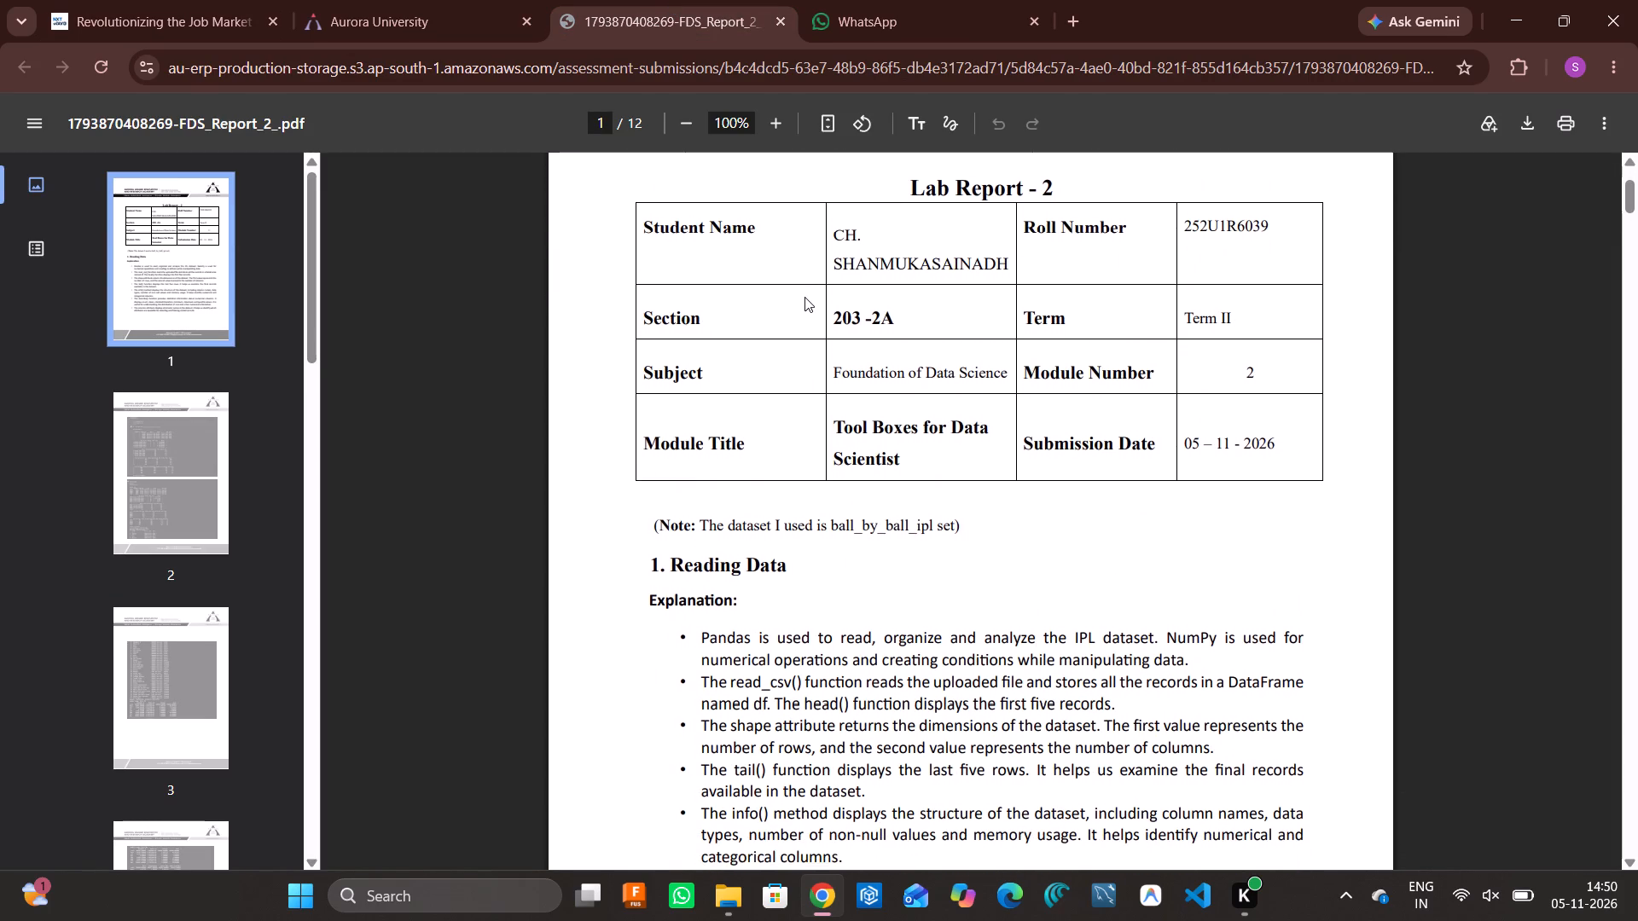
scroll(804, 297, "down", 1)
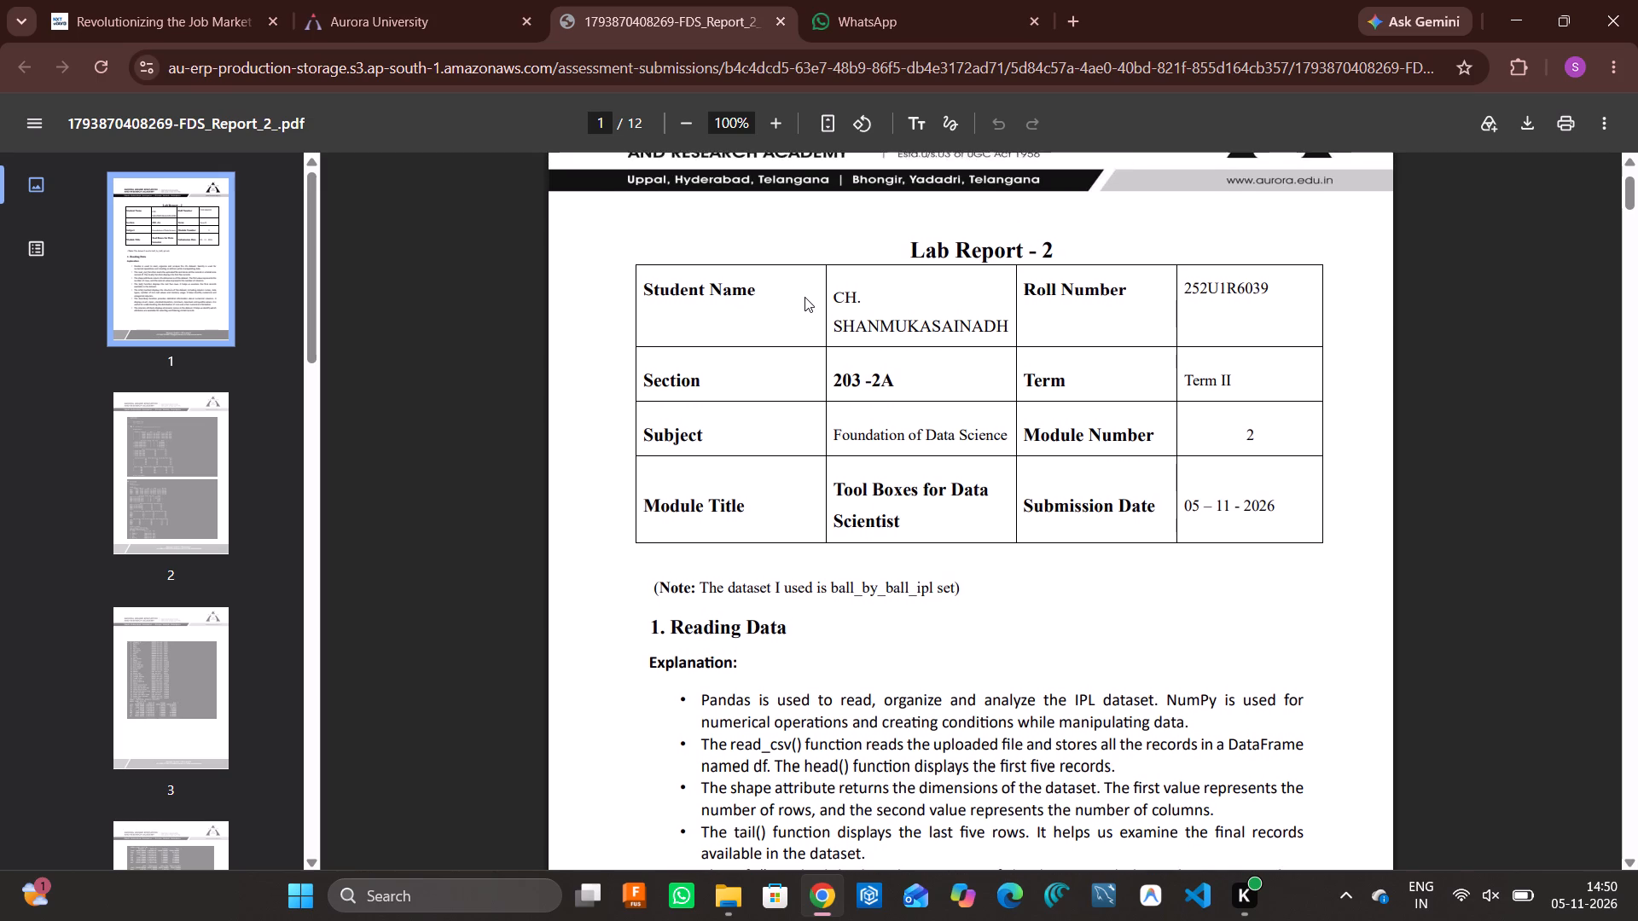
scroll(804, 297, "down", 3)
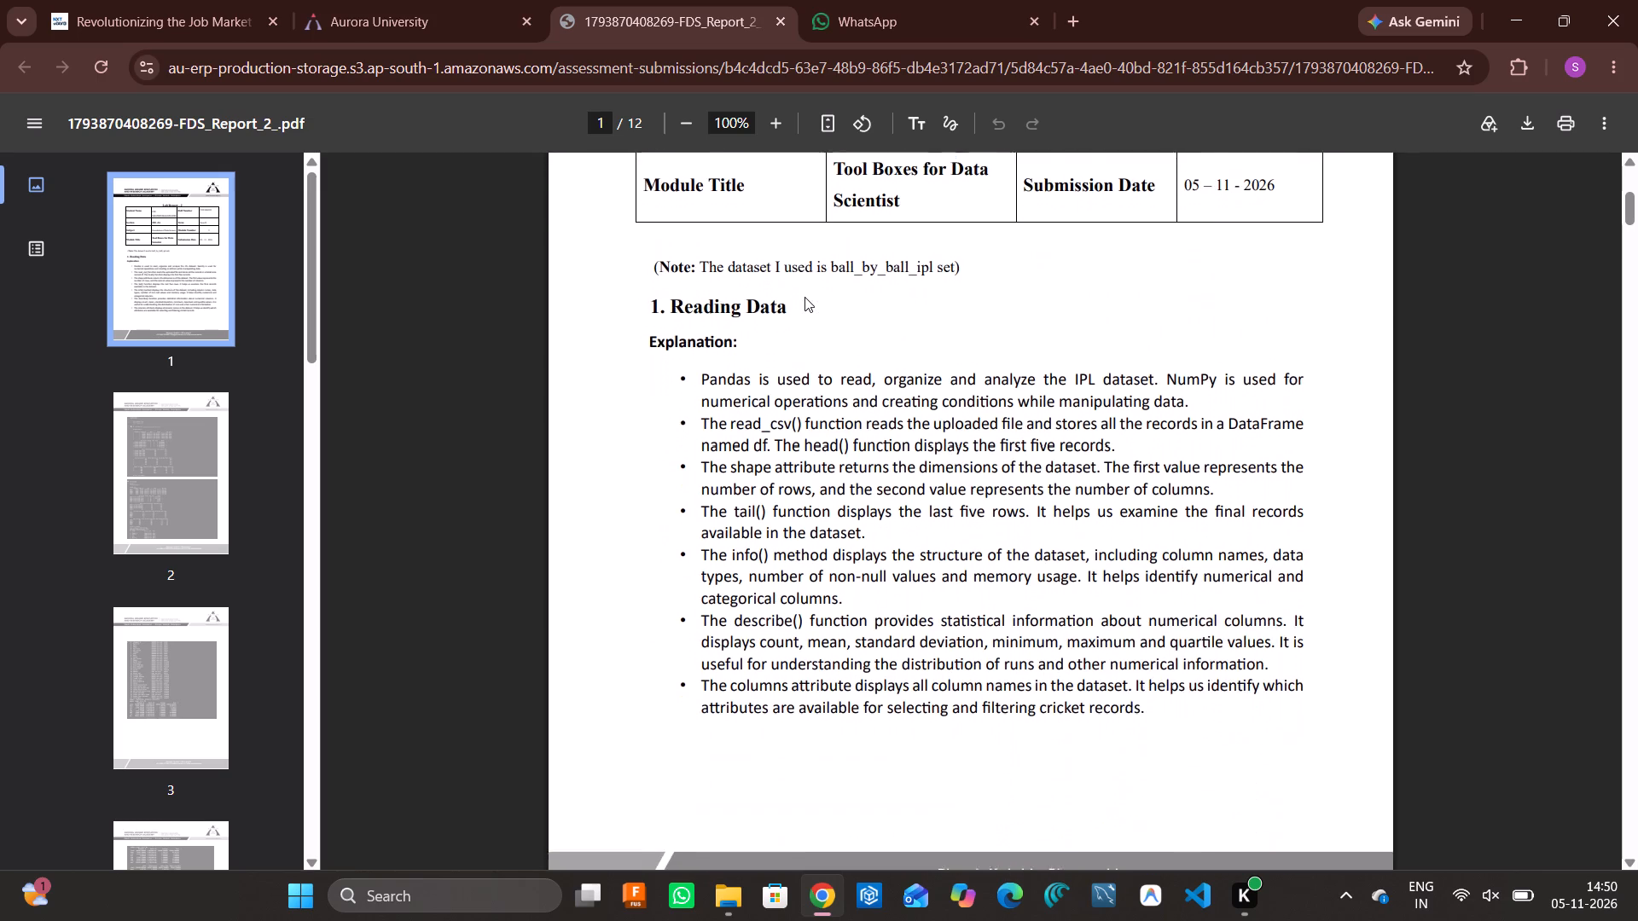
scroll(804, 297, "down", 17)
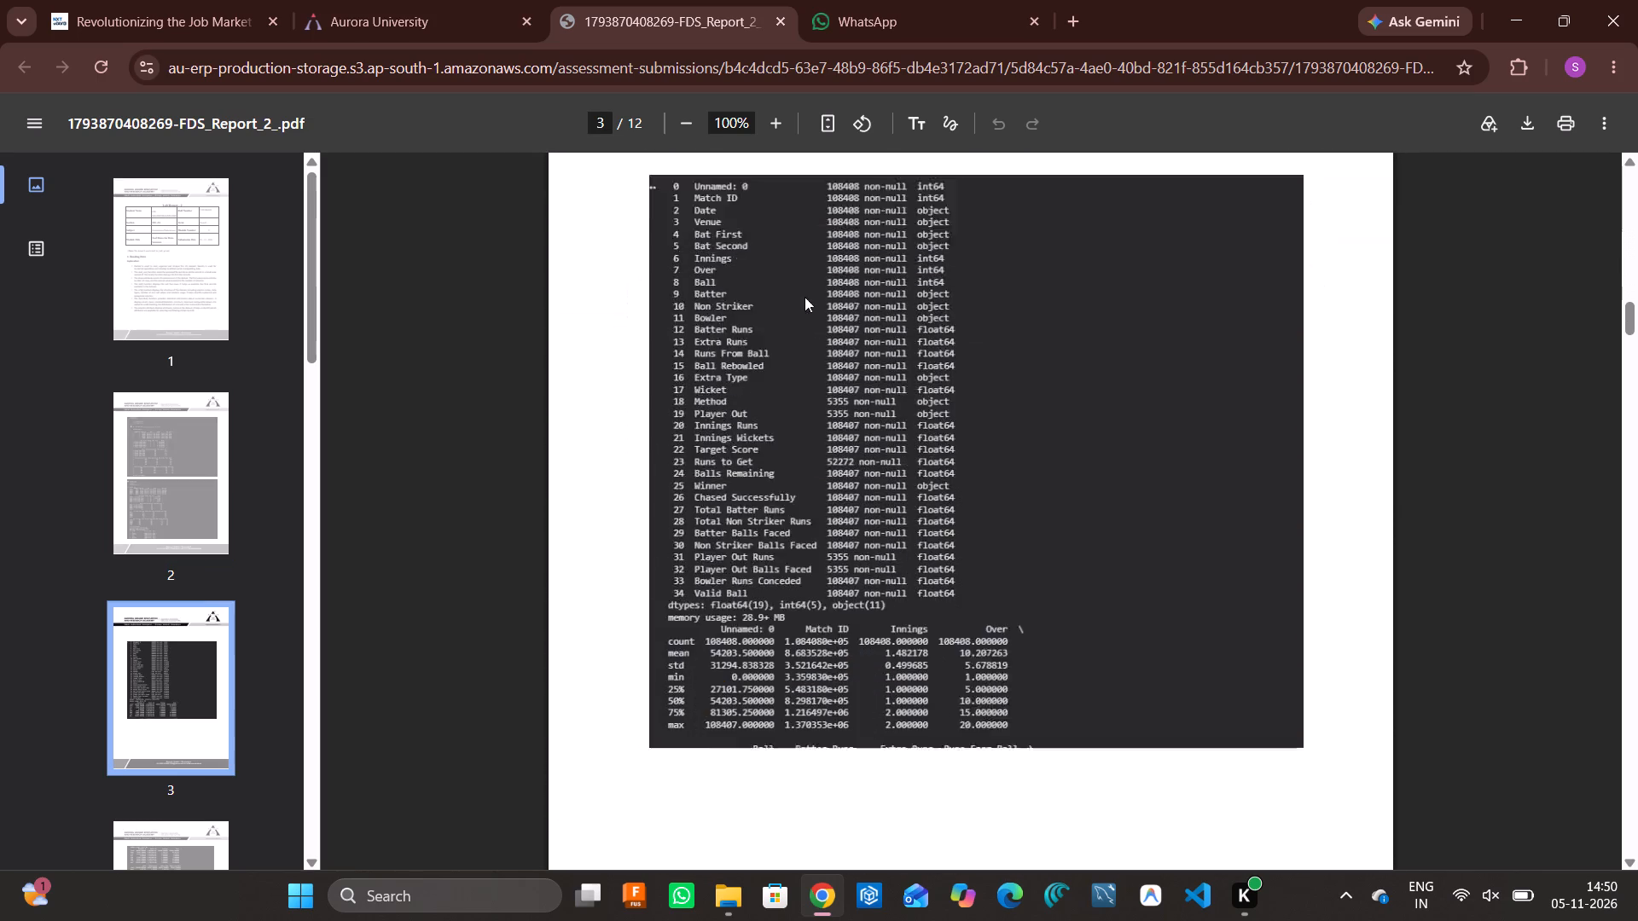
scroll(804, 297, "down", 17)
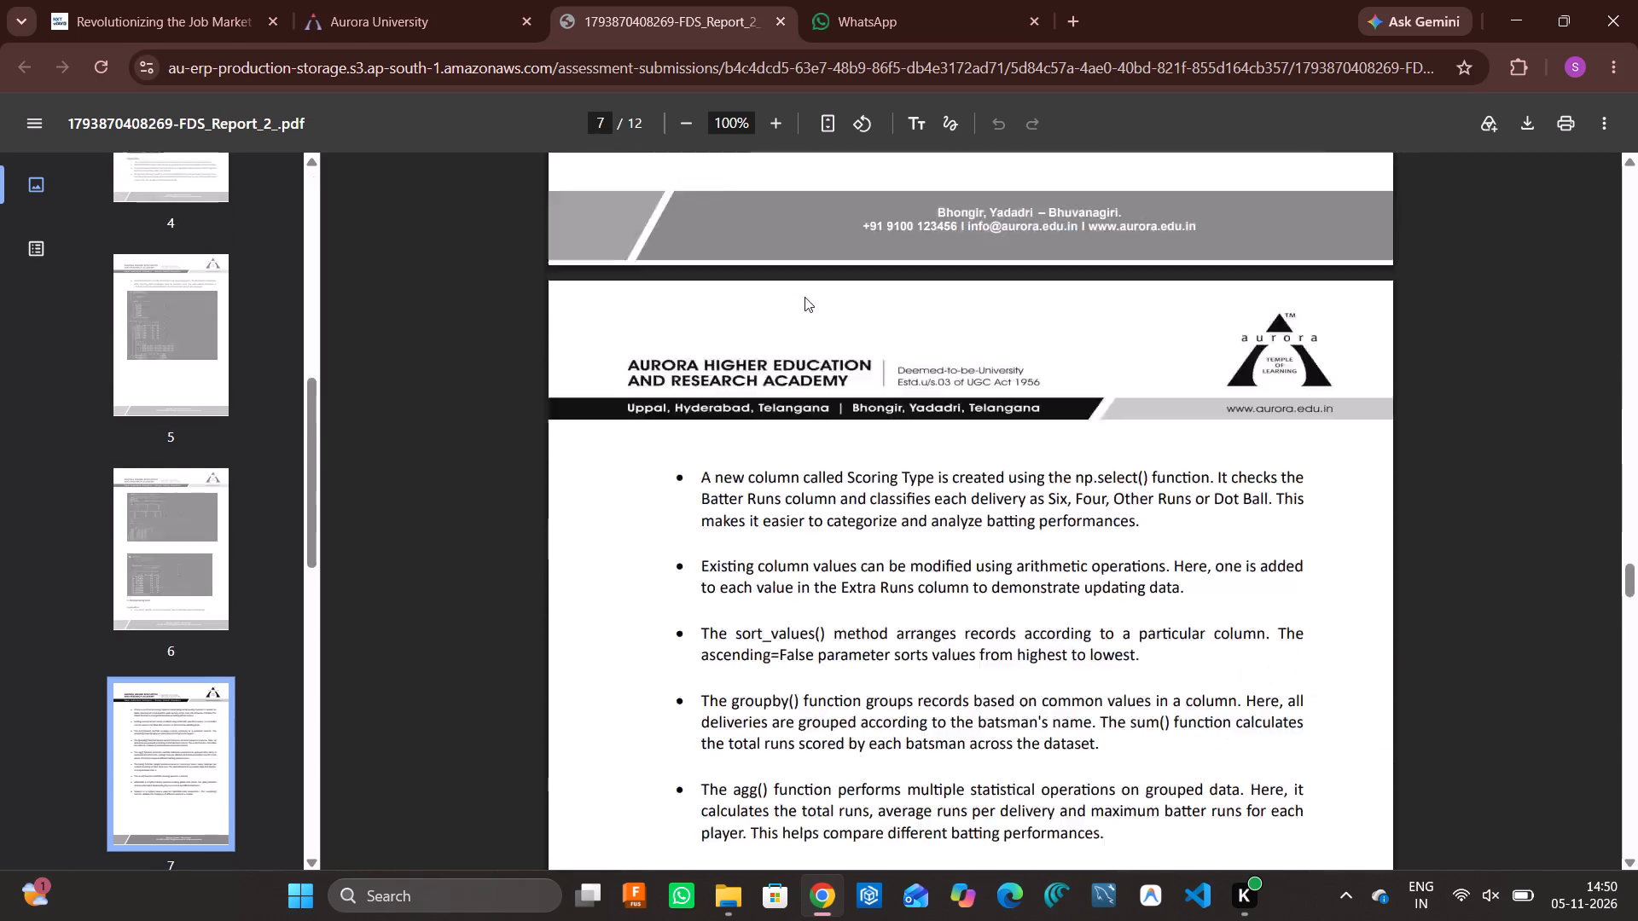
scroll(804, 297, "down", 13)
scroll(804, 297, "up", 10)
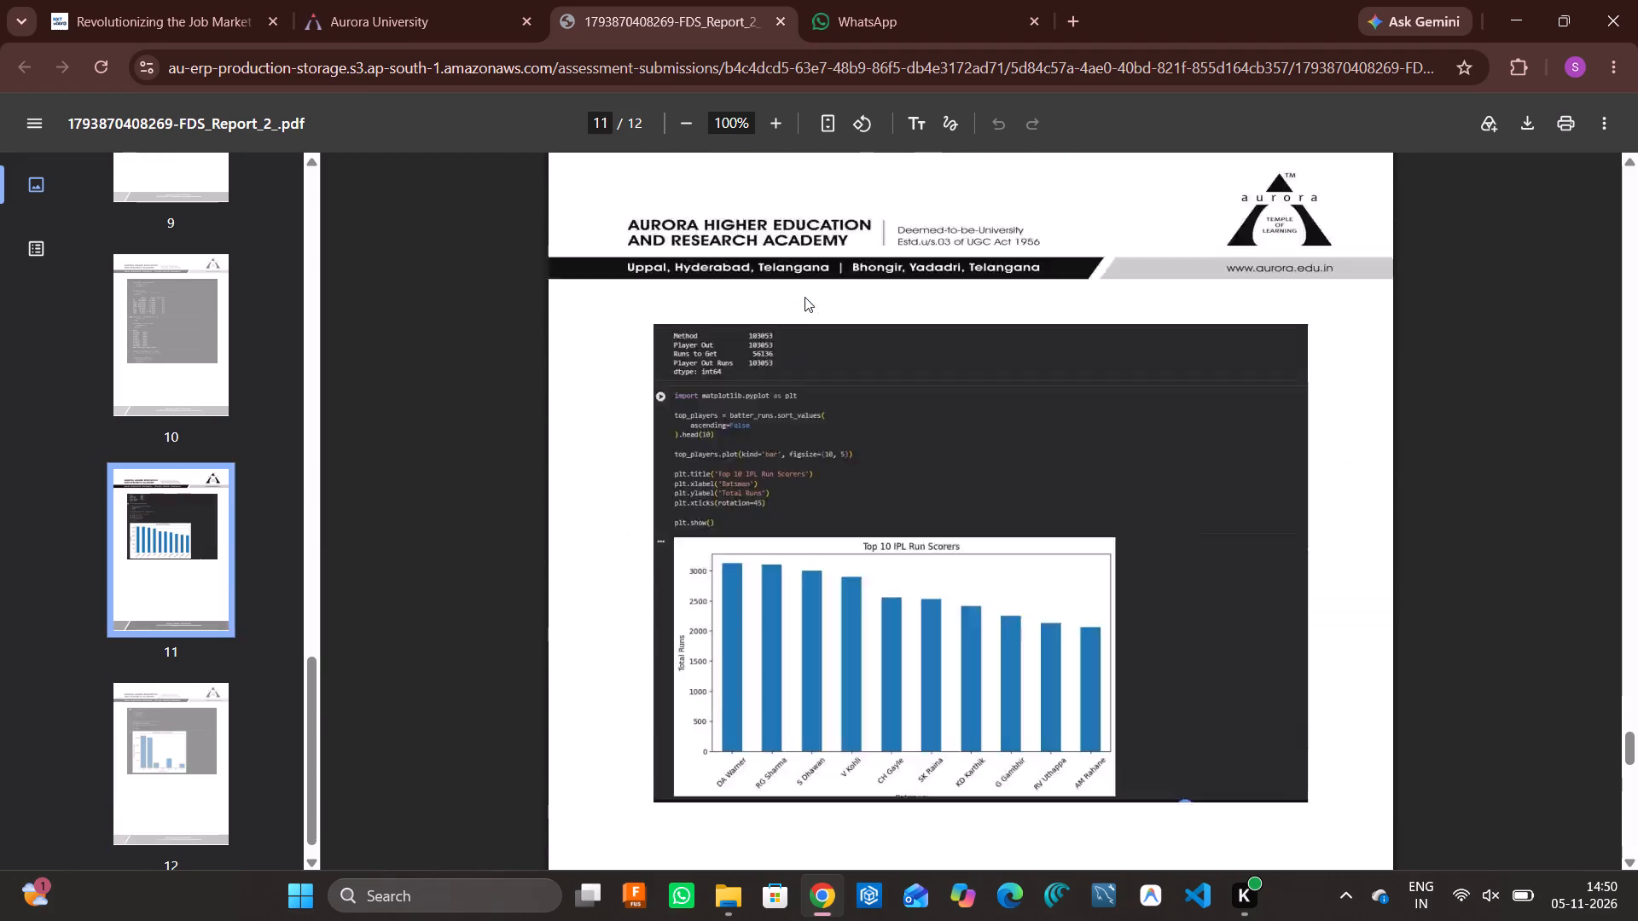
scroll(804, 297, "up", 20)
scroll(804, 297, "up", 1)
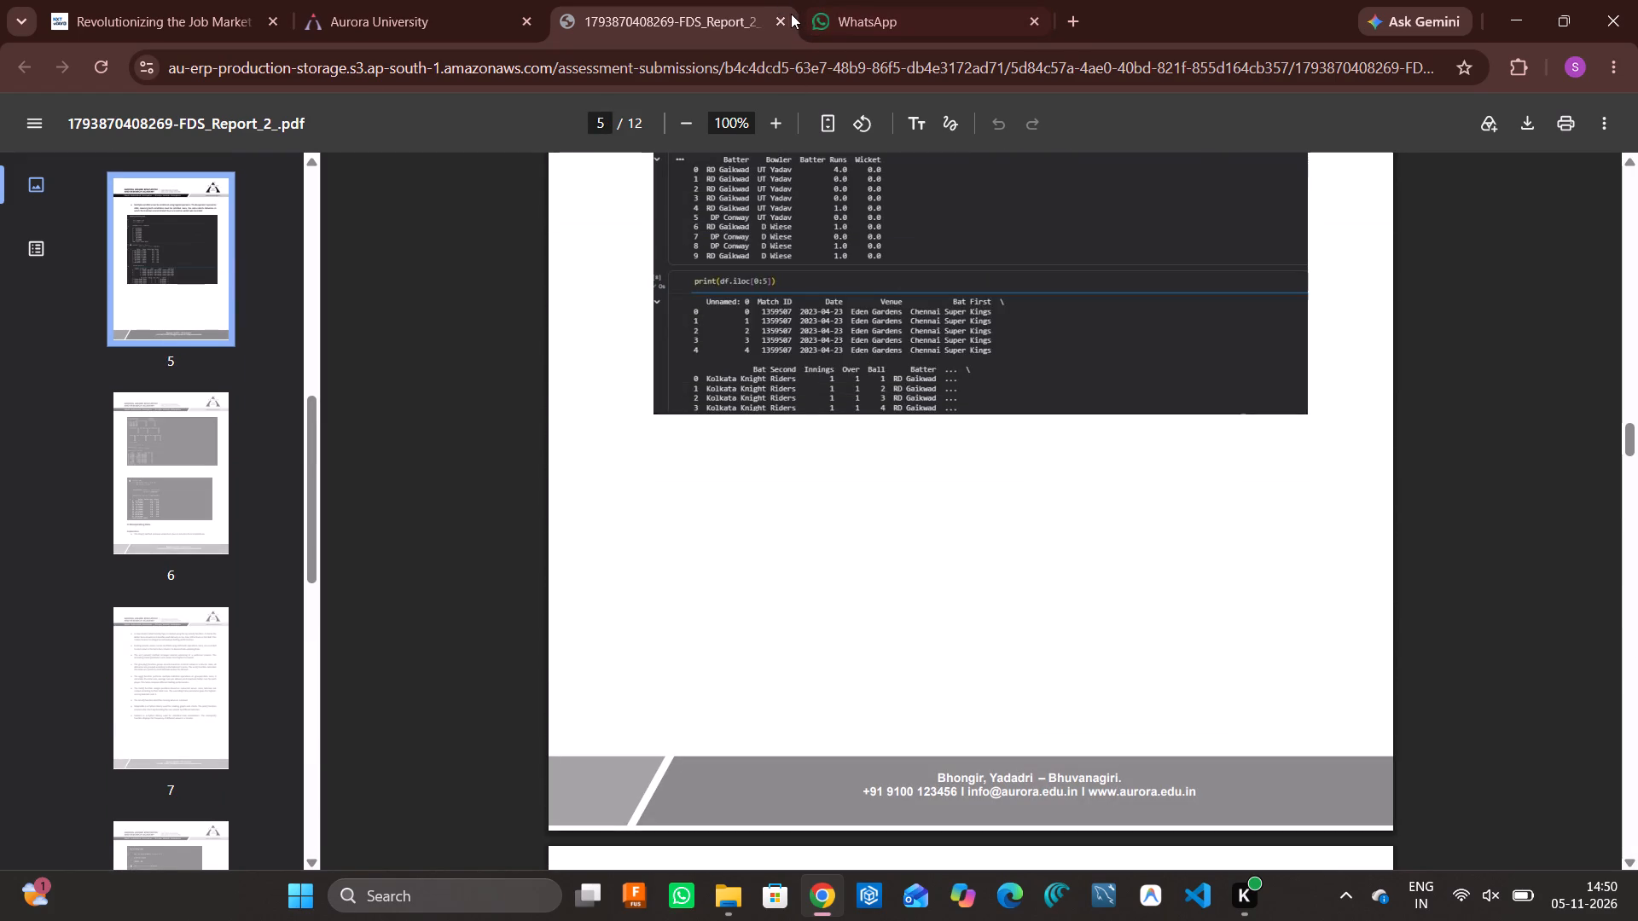